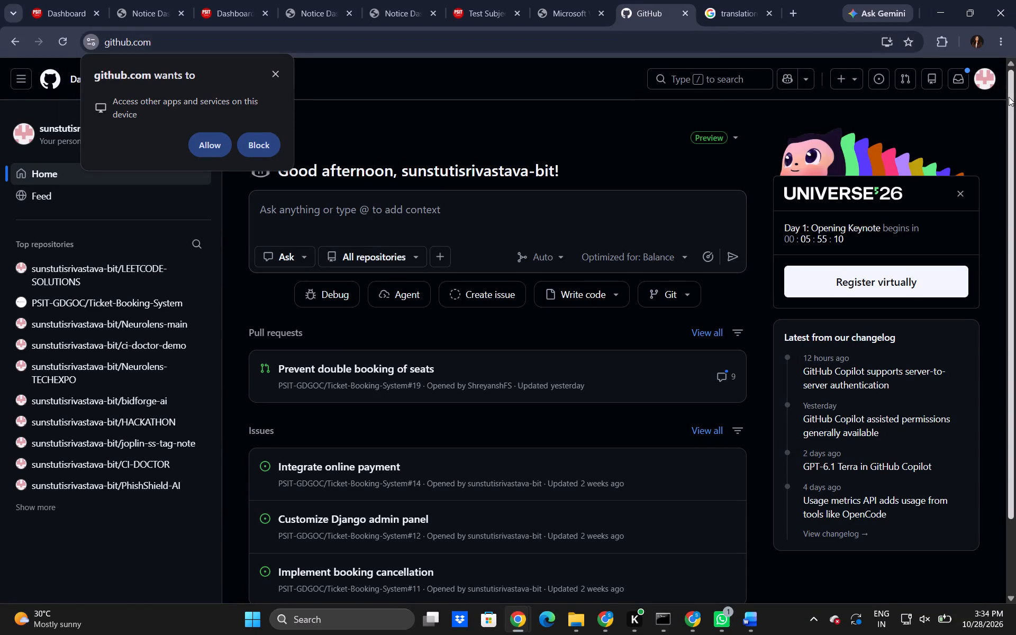
Open the PSIT-GDGOC organization's page from the GitHub account's list of organizations.
{"action": "left_click", "coordinate": [959, 80]}
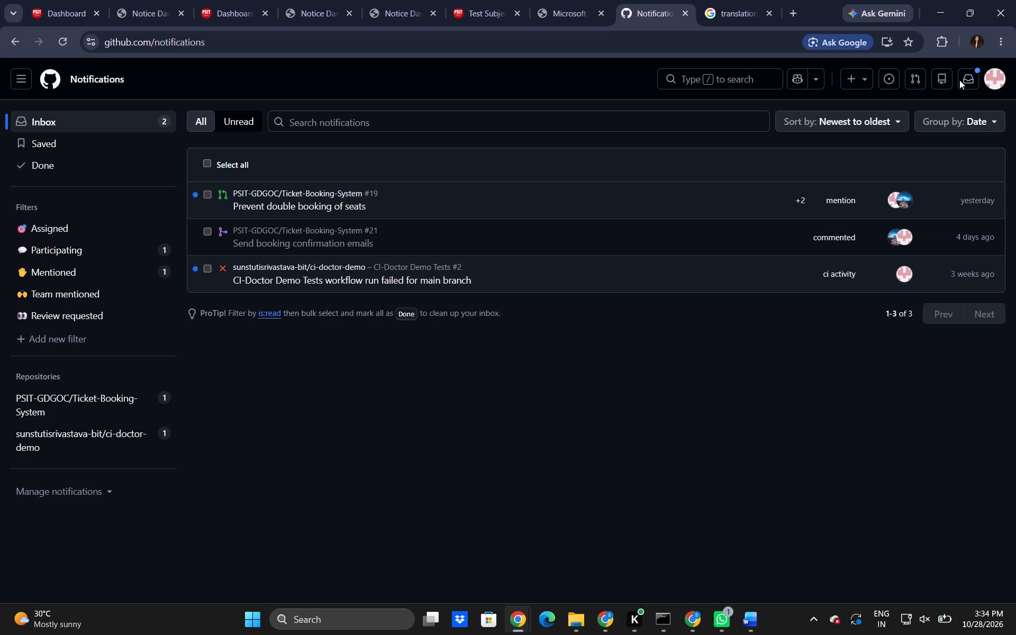
{"action": "left_click", "coordinate": [996, 87]}
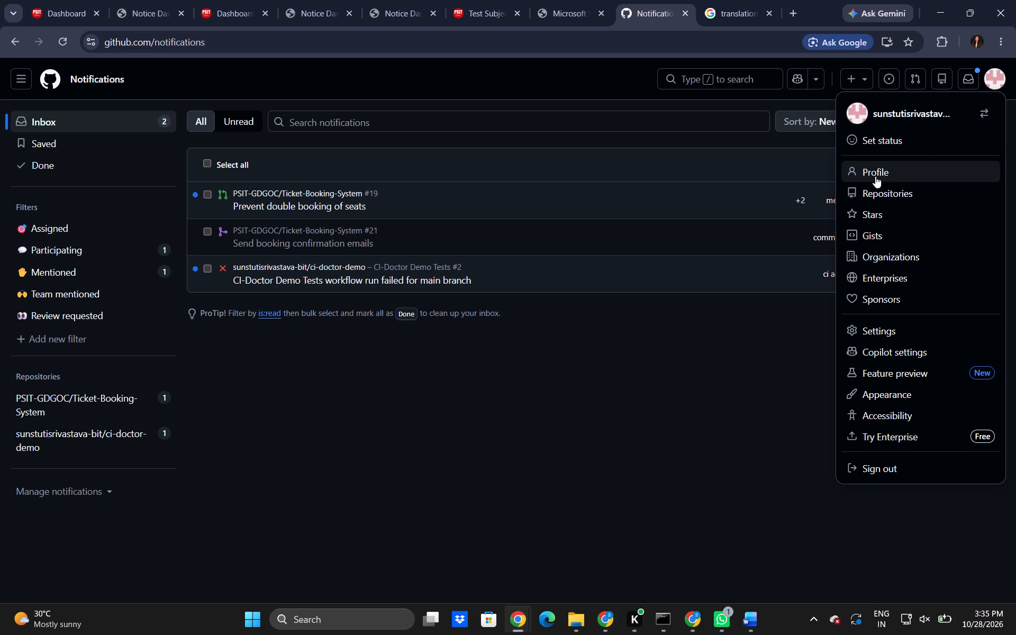
{"action": "left_click", "coordinate": [873, 258]}
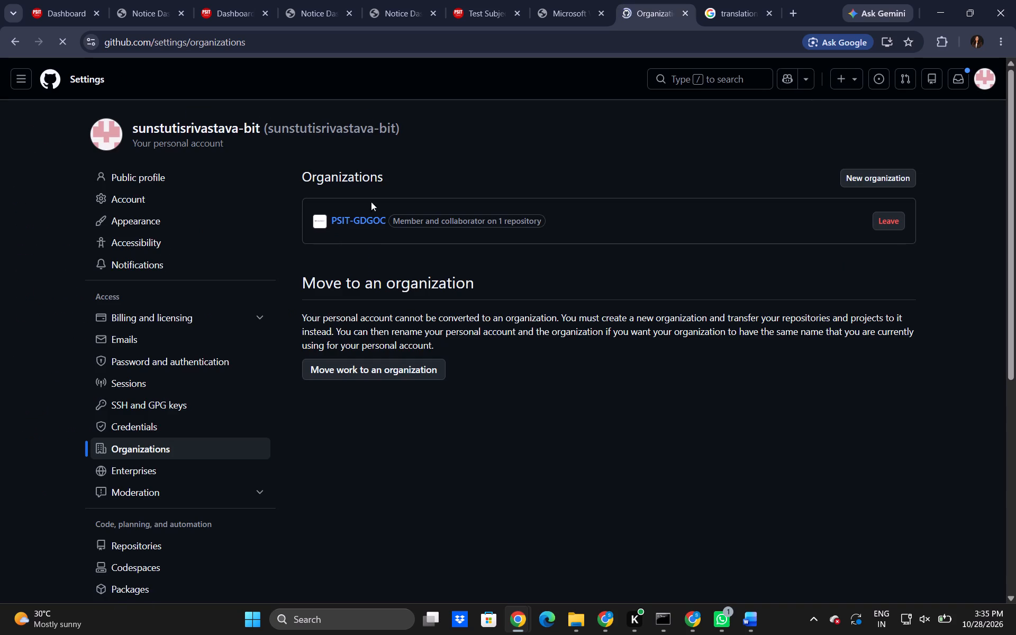
{"action": "left_click", "coordinate": [359, 223]}
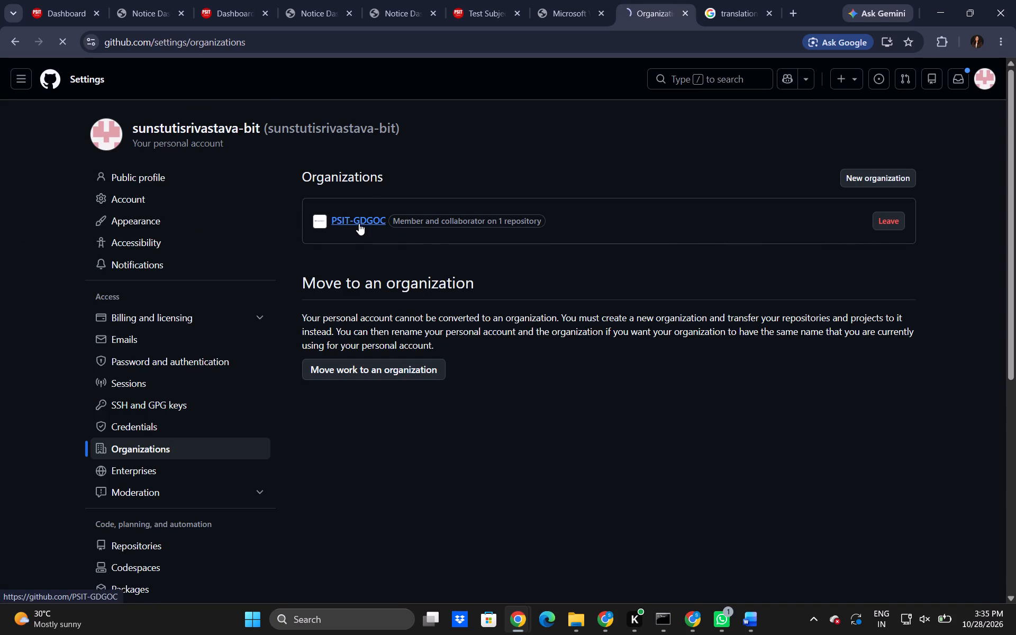
Read through the PSIT-GDGOC README and examine the organization's popular repositories and full repository list.
{"action": "scroll", "coordinate": [359, 223], "scroll_direction": "down", "scroll_amount": 3}
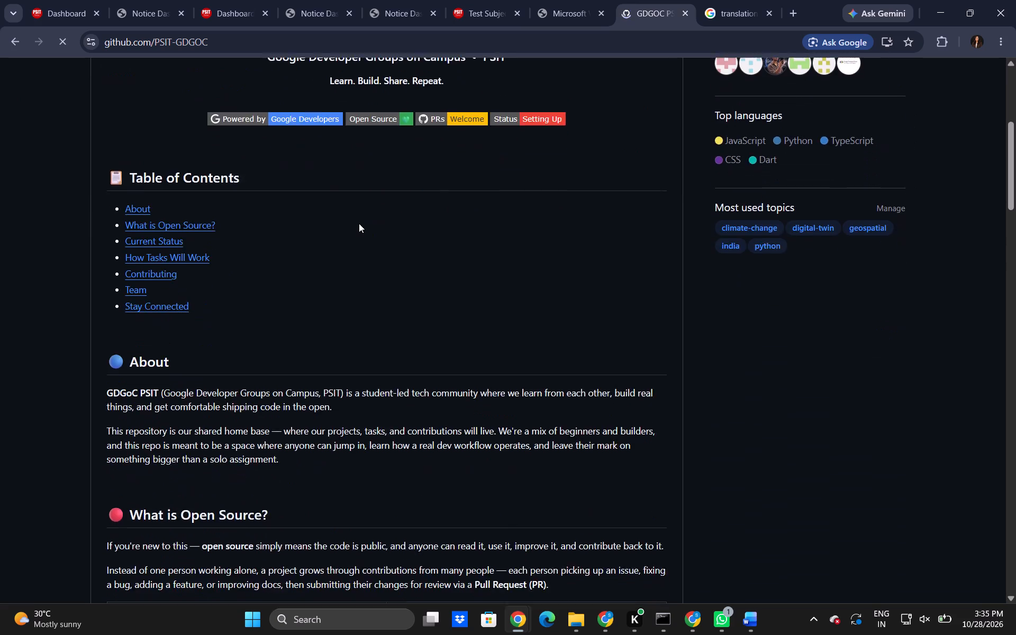
{"action": "scroll", "coordinate": [359, 223], "scroll_direction": "down", "scroll_amount": 5}
{"action": "scroll", "coordinate": [359, 223], "scroll_direction": "up", "scroll_amount": 4}
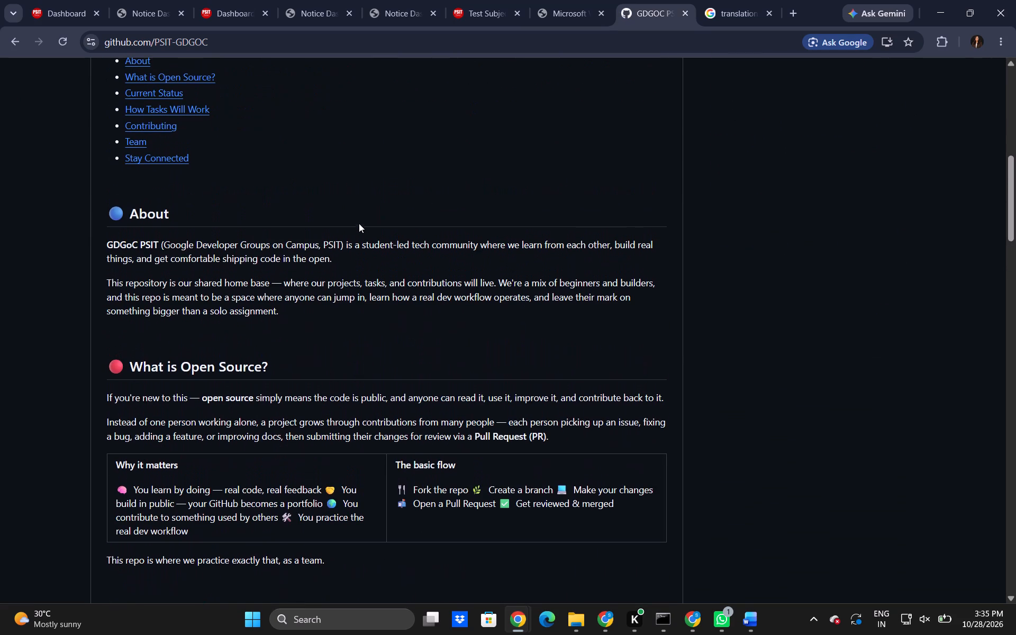
{"action": "scroll", "coordinate": [359, 223], "scroll_direction": "down", "scroll_amount": 5}
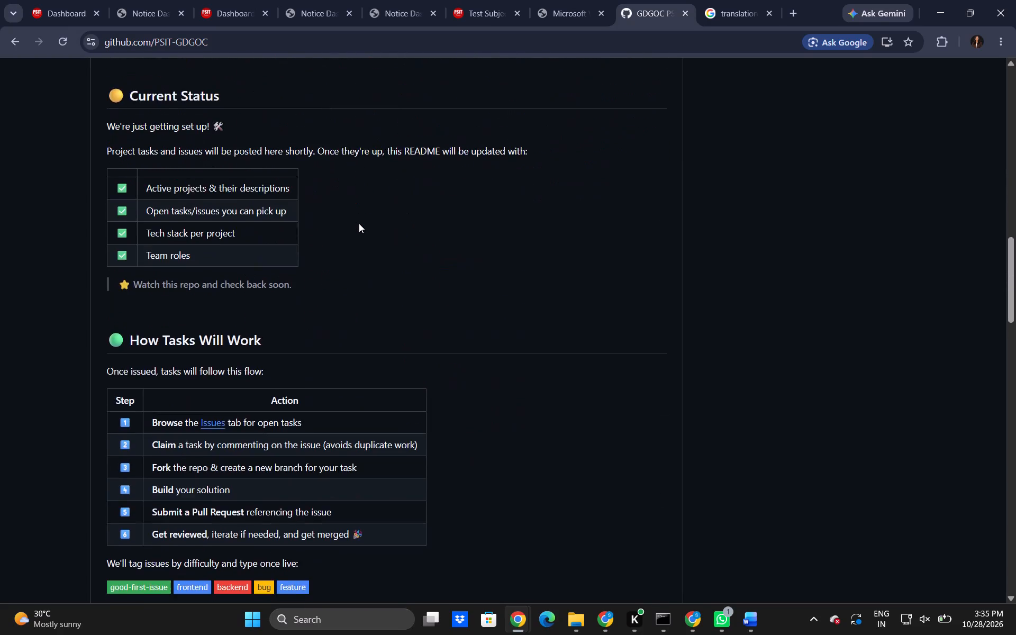
{"action": "scroll", "coordinate": [359, 223], "scroll_direction": "down", "scroll_amount": 6}
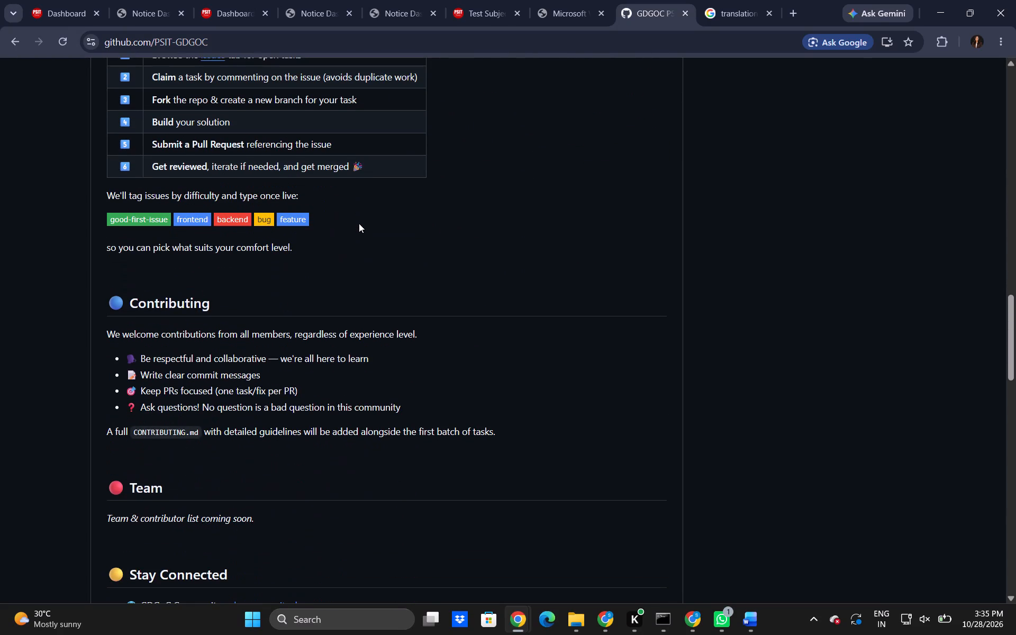
{"action": "scroll", "coordinate": [359, 223], "scroll_direction": "down", "scroll_amount": 5}
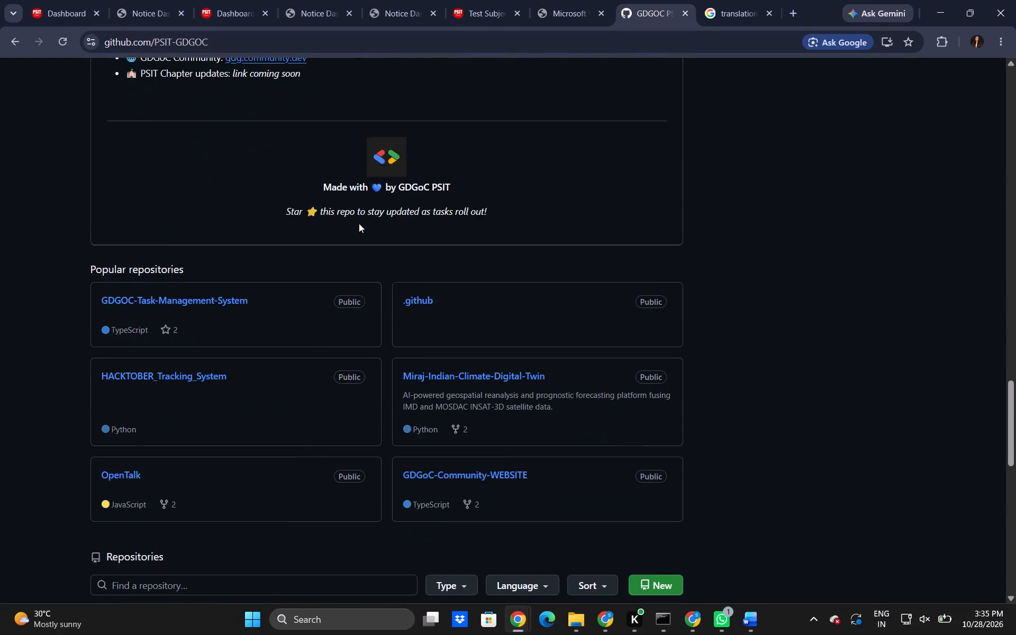
{"action": "scroll", "coordinate": [359, 223], "scroll_direction": "down", "scroll_amount": 7}
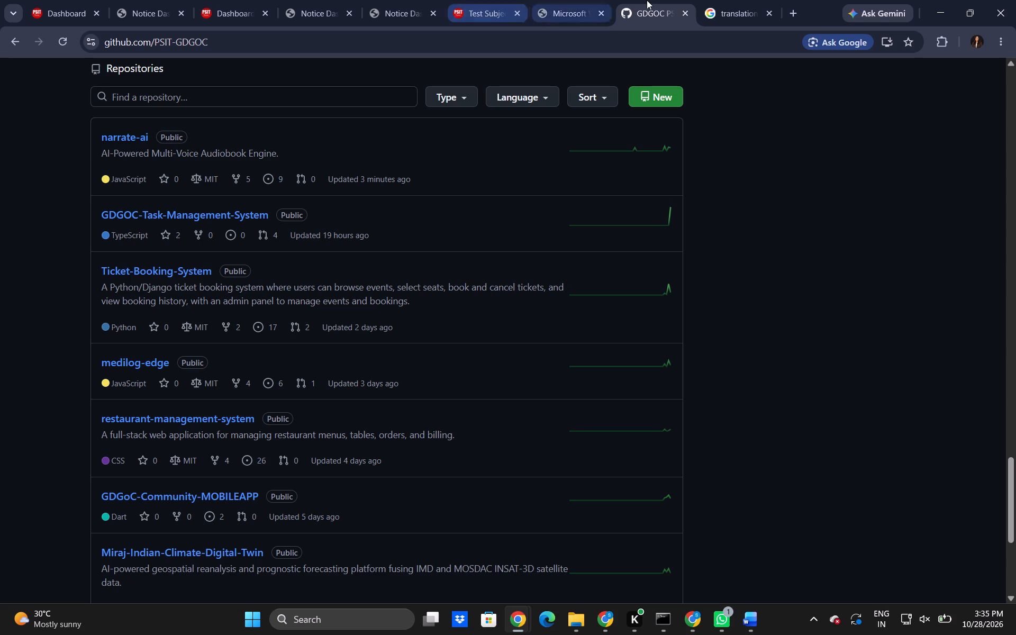
{"action": "left_click", "coordinate": [786, 0]}
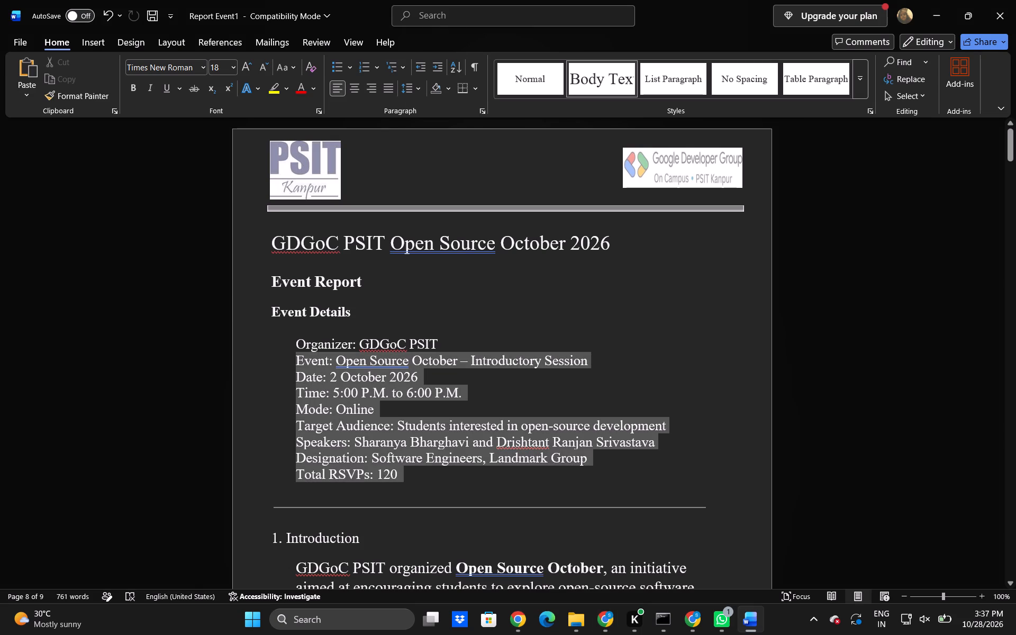
{"action": "right_click_drag", "start_coordinate": [298, 364], "coordinate": [298, 362]}
{"action": "key", "text": "ctrl+v"}
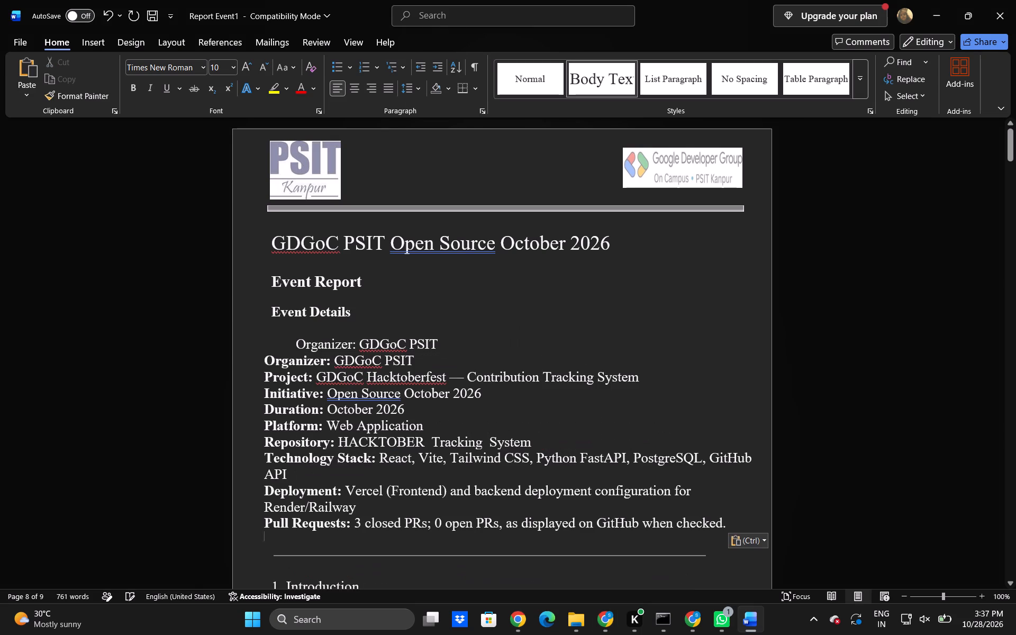
Indent the pasted bold Organizer line with nine spaces so it aligns with the original Organizer line above it.
{"action": "left_click", "coordinate": [266, 362]}
{"action": "key", "text": "space"}
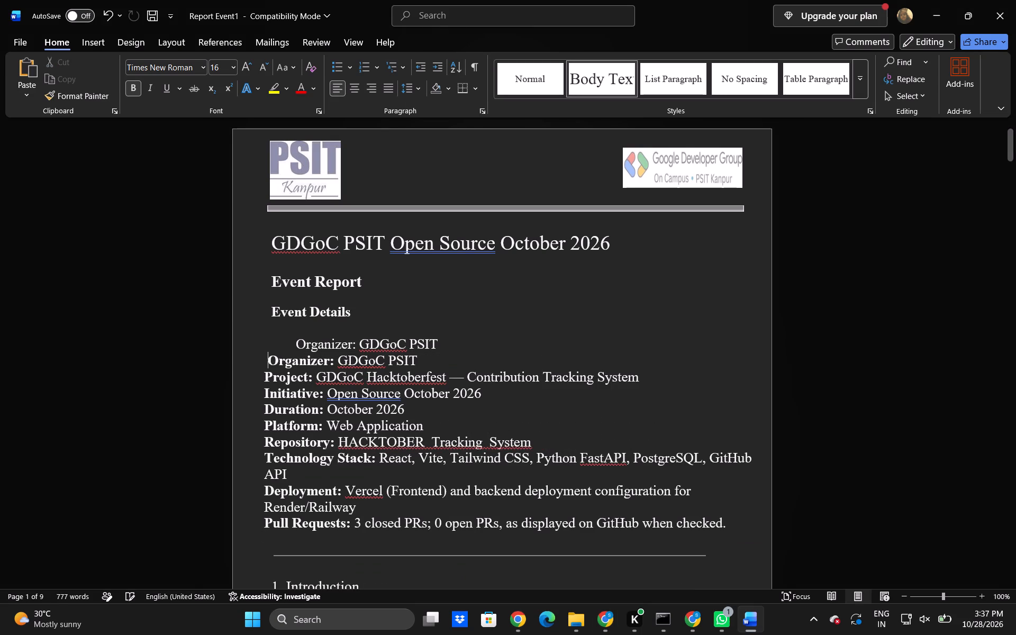
{"action": "key", "text": "space"}
{"action": "key", "text": "space"}
{"action": "key", "text": "space"}
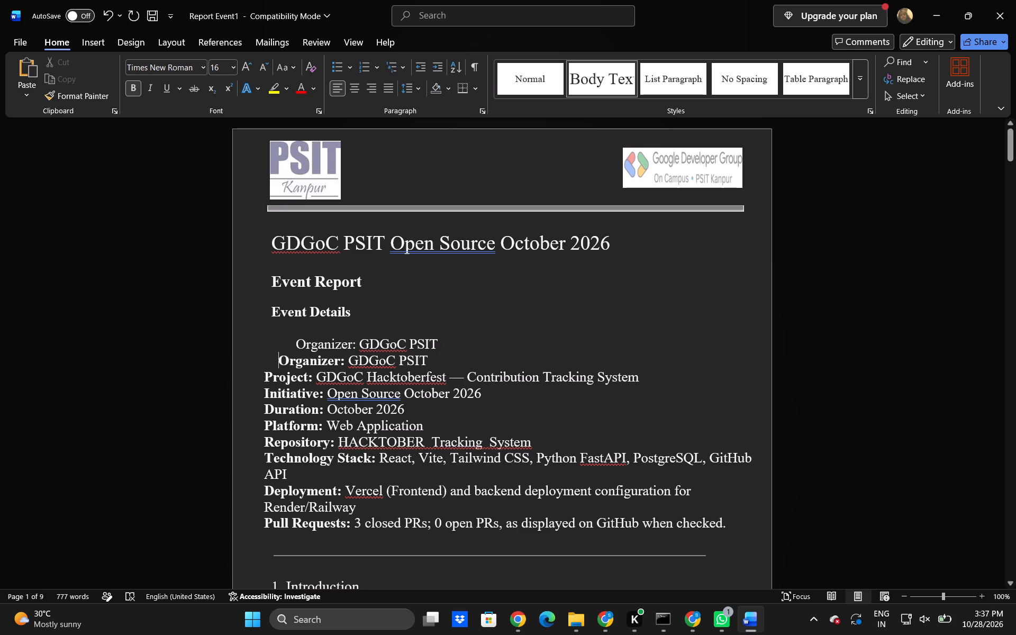
{"action": "left_click", "coordinate": [285, 358]}
{"action": "key", "text": "space"}
{"action": "key", "text": "space"}
{"action": "key", "text": "BackSpace"}
{"action": "key", "text": "BackSpace"}
{"action": "key", "text": "Left"}
{"action": "key", "text": "space"}
{"action": "key", "text": "space"}
{"action": "key", "text": "space"}
{"action": "key", "text": "space"}
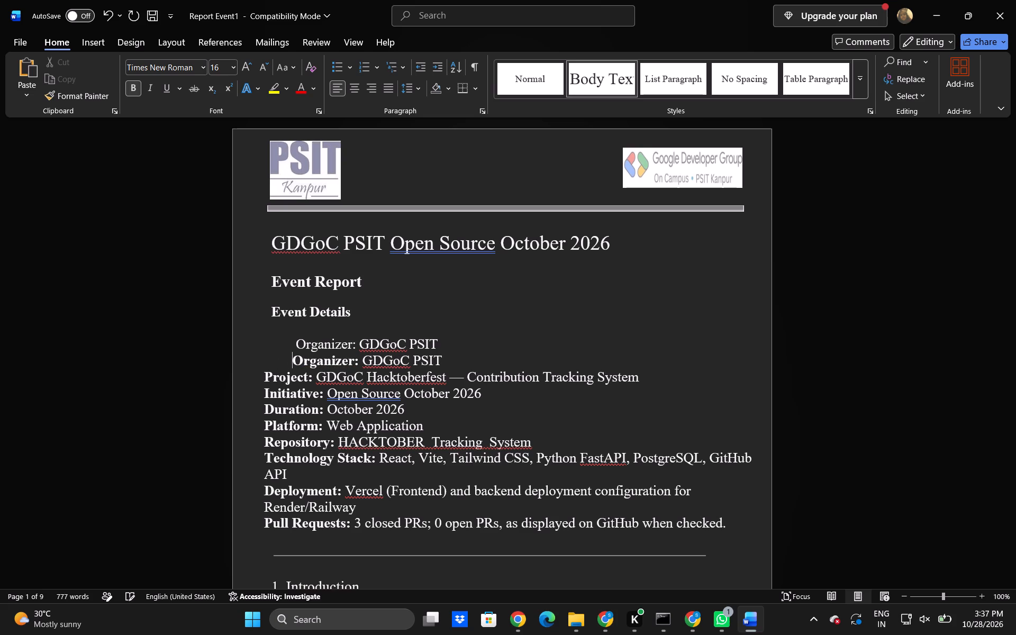
{"action": "key", "text": "space"}
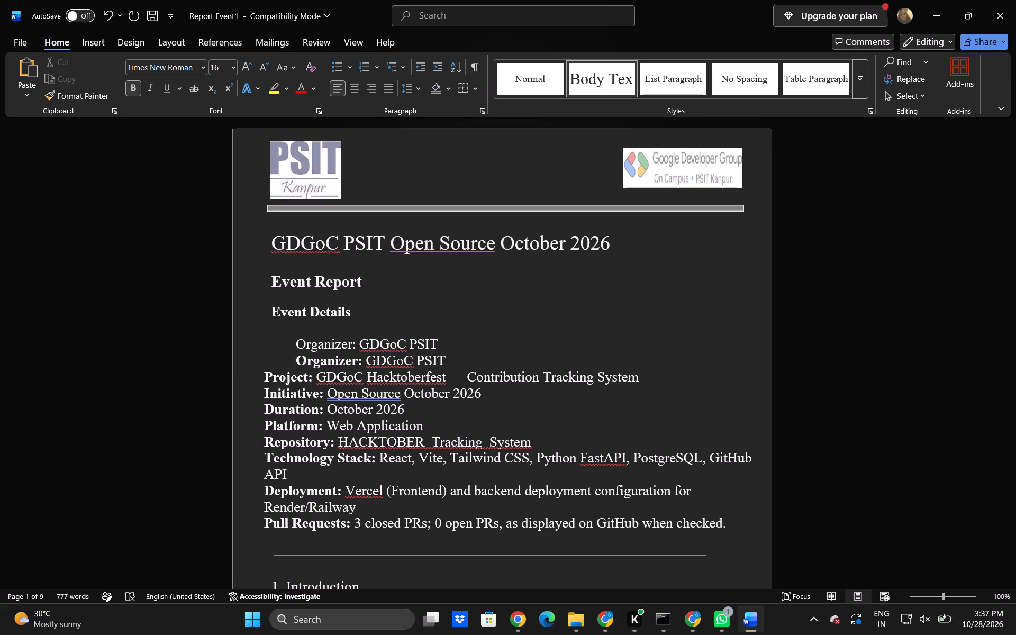
Indent the Project line under Event Details with nine spaces to align it with the Organizer line.
{"action": "key", "text": "ctrl+Down"}
{"action": "key", "text": "space"}
{"action": "key", "text": "space"}
{"action": "key", "text": "space"}
{"action": "key", "text": "space"}
{"action": "key", "text": "space"}
{"action": "key", "text": "space"}
{"action": "key", "text": "space"}
{"action": "key", "text": "space"}
{"action": "key", "text": "space"}
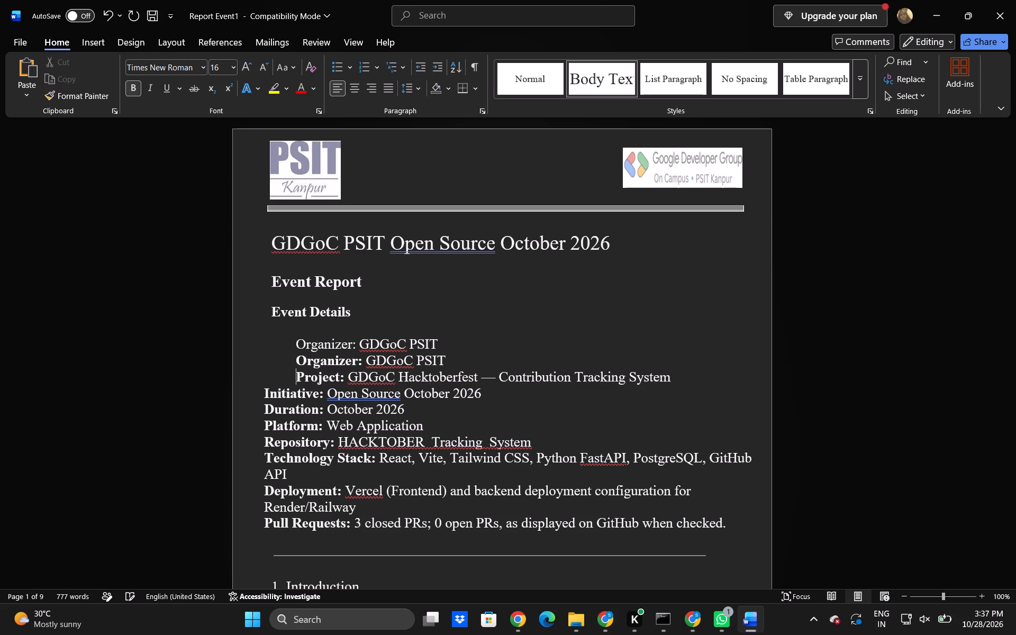
{"action": "key", "text": "space"}
{"action": "key", "text": "BackSpace"}
Indent the Initiative line under Event Details with nine spaces to align it with the Project line.
{"action": "key", "text": "ctrl+Down"}
{"action": "key", "text": "space"}
{"action": "key", "text": "space"}
{"action": "key", "text": "space"}
{"action": "key", "text": "space"}
{"action": "key", "text": "space"}
{"action": "key", "text": "space"}
{"action": "key", "text": "space"}
{"action": "key", "text": "space"}
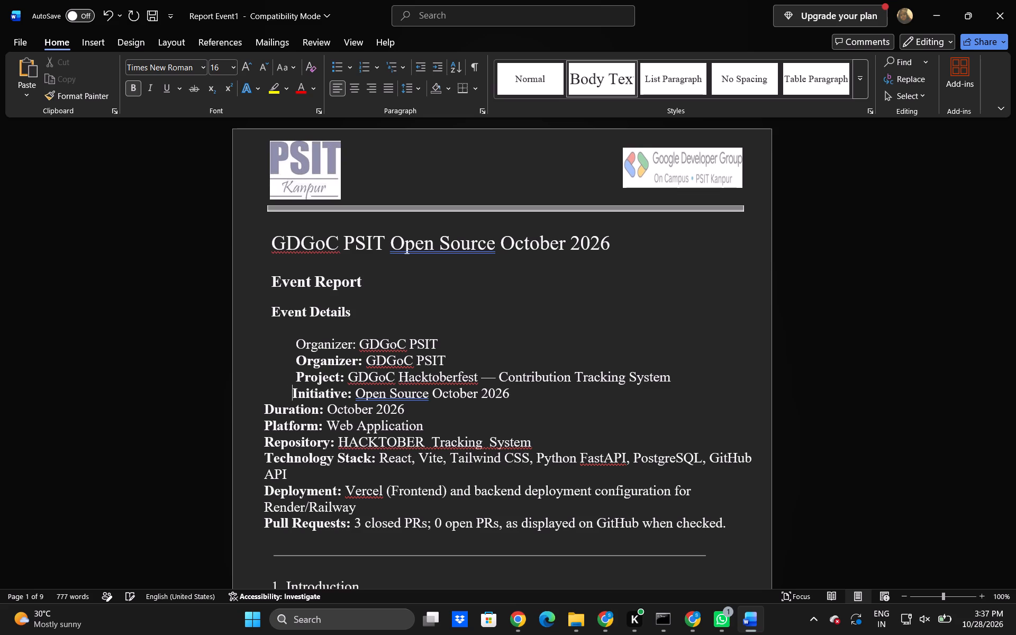
{"action": "key", "text": "space"}
Indent the Duration line under Event Details with nine spaces to align it with the Initiative line.
{"action": "key", "text": "ctrl+Down"}
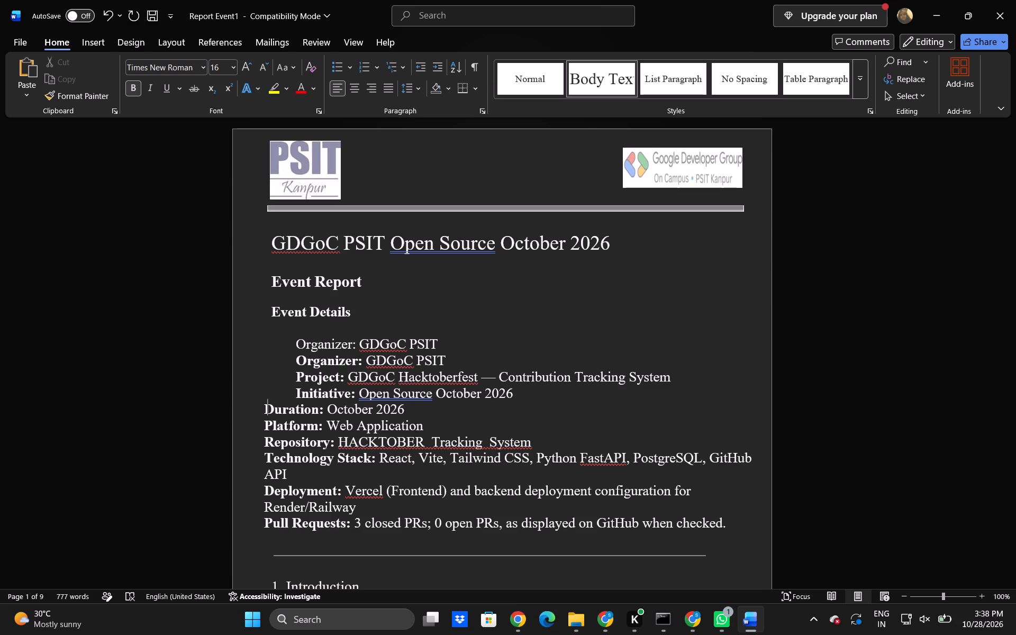
{"action": "key", "text": "space"}
{"action": "key", "text": "space"}
{"action": "key", "text": "space"}
{"action": "key", "text": "space"}
{"action": "key", "text": "space"}
{"action": "key", "text": "space"}
{"action": "key", "text": "space"}
{"action": "key", "text": "space"}
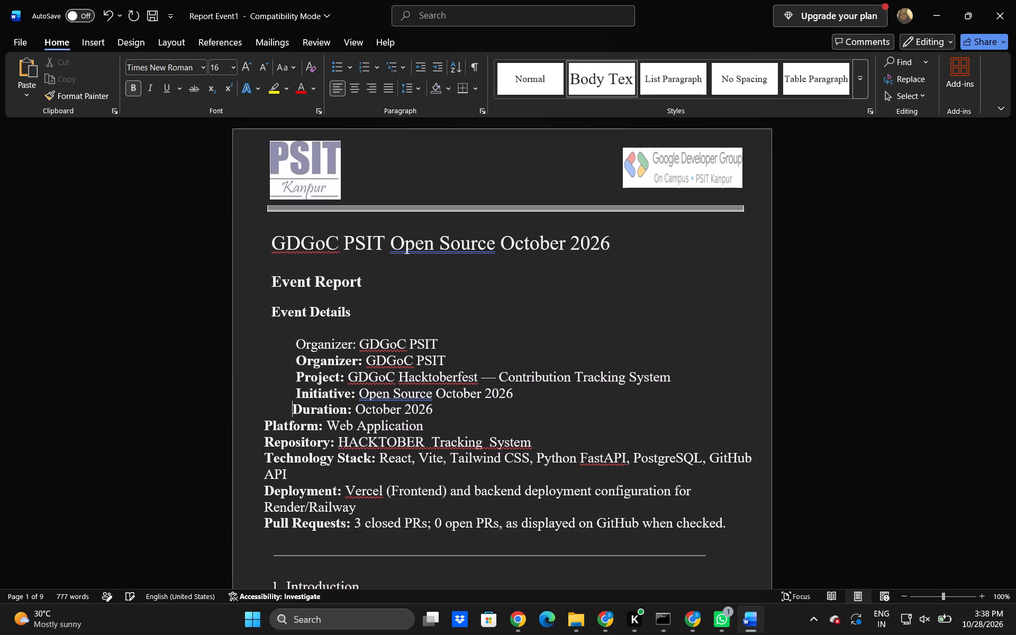
{"action": "key", "text": "space"}
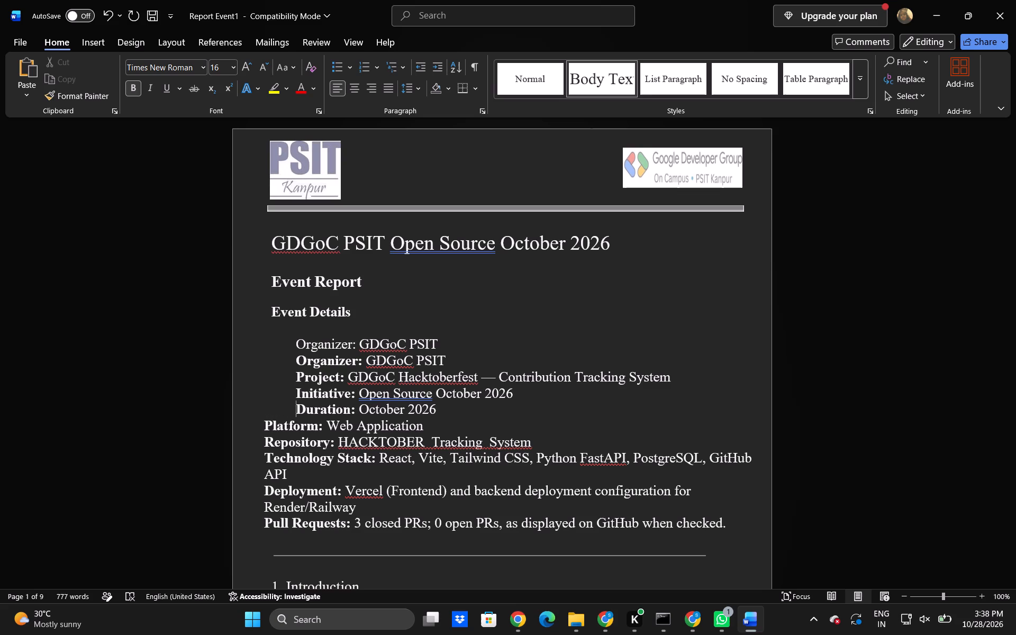
Indent the Platform line under Event Details with nine spaces to align it with the Duration line.
{"action": "key", "text": "ctrl+Down"}
{"action": "key", "text": "space"}
{"action": "key", "text": "space"}
{"action": "key", "text": "space"}
{"action": "key", "text": "space"}
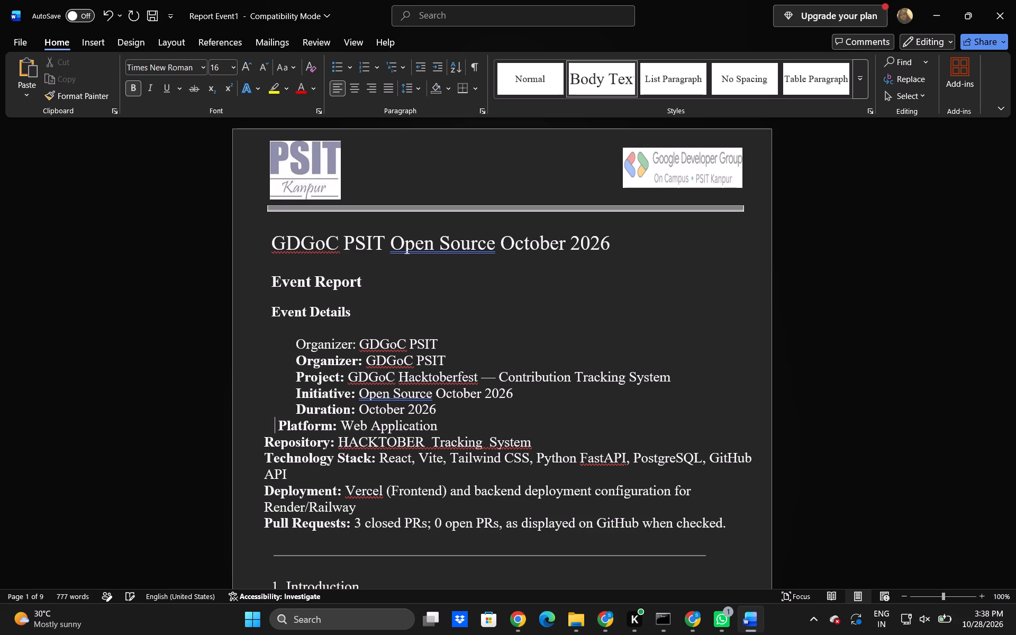
{"action": "key", "text": "space"}
{"action": "key", "text": "space"}
{"action": "key", "text": "space"}
{"action": "key", "text": "space"}
{"action": "key", "text": "space"}
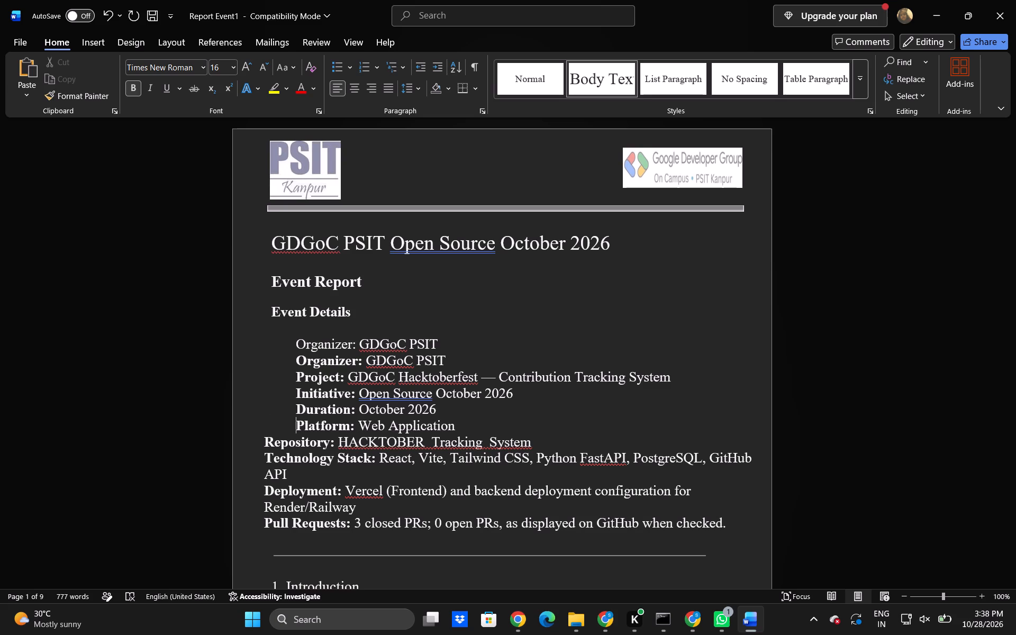
Indent the Repository line under Event Details with nine spaces to align it with the Platform line.
{"action": "key", "text": "ctrl+Down"}
{"action": "key", "text": "space"}
{"action": "key", "text": "space"}
{"action": "key", "text": "space"}
{"action": "key", "text": "space"}
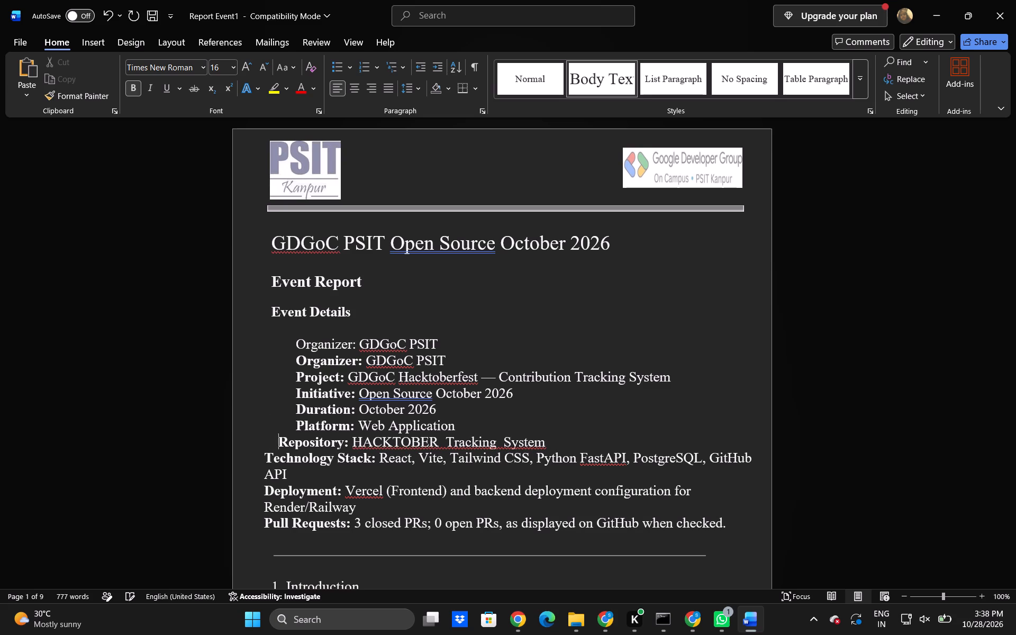
{"action": "key", "text": "space"}
{"action": "key", "text": "space"}
{"action": "key", "text": "space"}
{"action": "key", "text": "space"}
{"action": "key", "text": "space"}
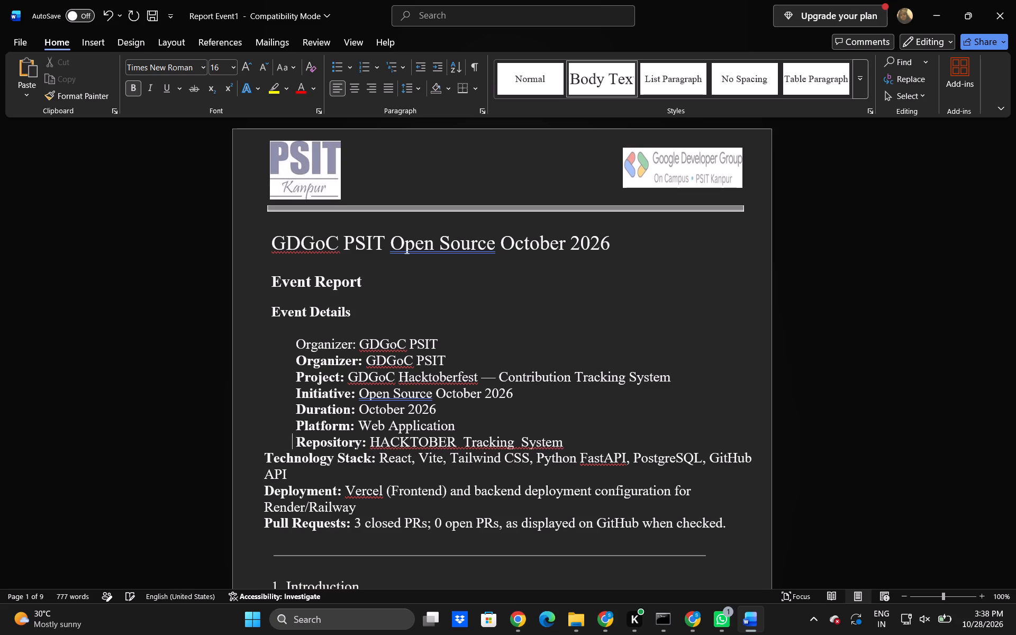
Indent the first line of the Technology Stack entry with nine spaces to align it with the Repository line.
{"action": "key", "text": "ctrl+Down"}
{"action": "key", "text": "space"}
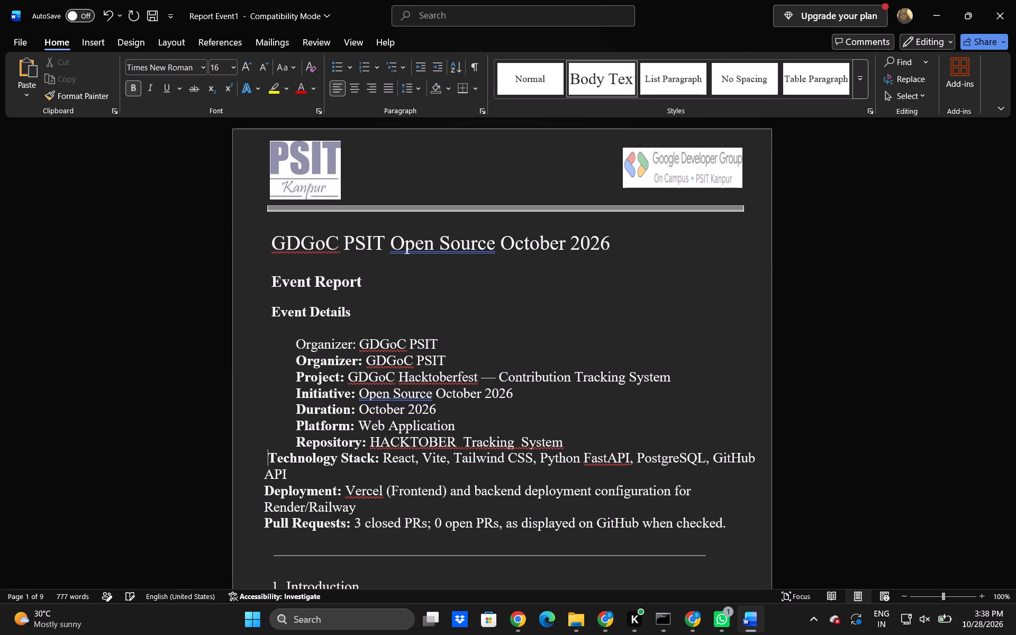
{"action": "key", "text": "space"}
{"action": "key", "text": "space"}
{"action": "key", "text": "space"}
{"action": "key", "text": "space"}
{"action": "key", "text": "space"}
{"action": "key", "text": "space"}
{"action": "key", "text": "space"}
{"action": "key", "text": "space"}
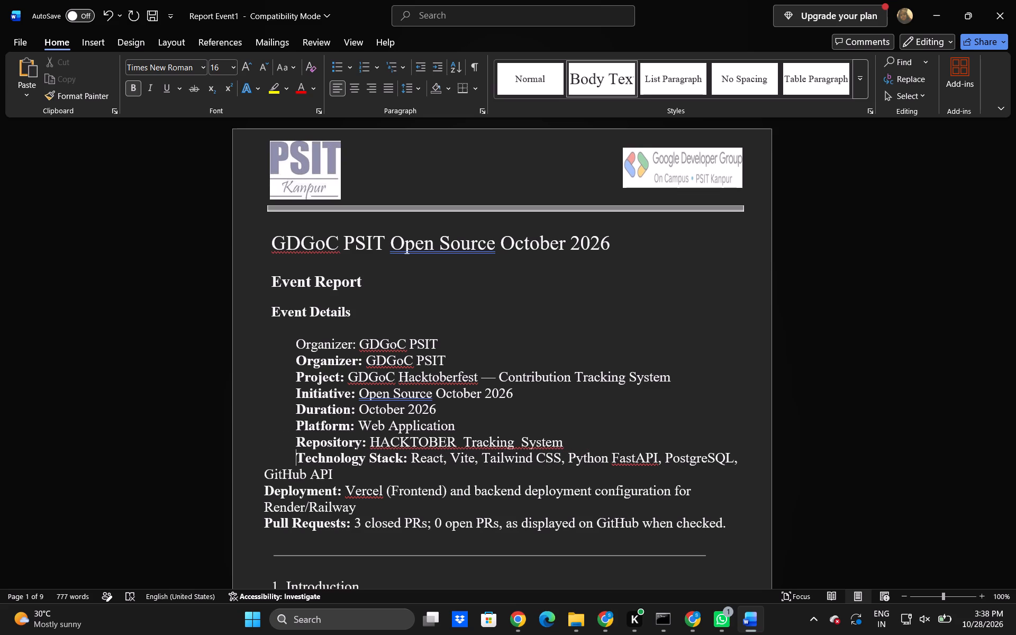
Indent the first line of the Deployment entry under Event Details with ten spaces.
{"action": "key", "text": "ctrl+Down"}
{"action": "key", "text": "space"}
{"action": "key", "text": "space"}
{"action": "key", "text": "space"}
{"action": "key", "text": "space"}
{"action": "key", "text": "space"}
{"action": "key", "text": "space"}
{"action": "key", "text": "space"}
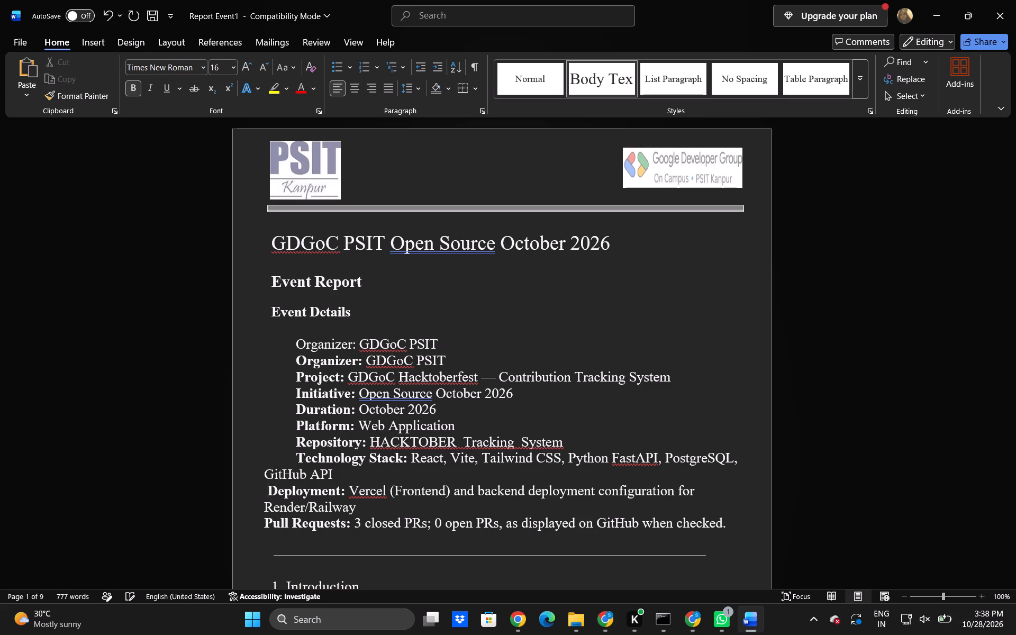
{"action": "key", "text": "space"}
{"action": "key", "text": "space"}
{"action": "key", "text": "space"}
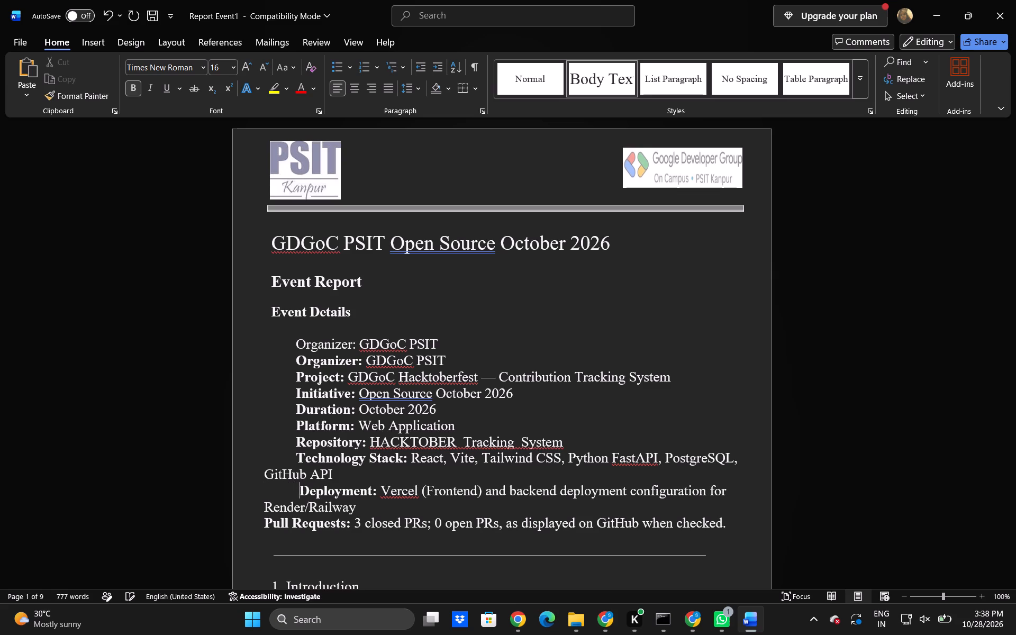
Indent the first line of the Pull Requests entry with nine spaces to align it with the Technology Stack entry.
{"action": "key", "text": "ctrl+Down"}
{"action": "key", "text": "space"}
{"action": "key", "text": "space"}
{"action": "key", "text": "space"}
{"action": "key", "text": "space"}
{"action": "key", "text": "space"}
{"action": "key", "text": "space"}
{"action": "key", "text": "space"}
{"action": "key", "text": "space"}
{"action": "key", "text": "space"}
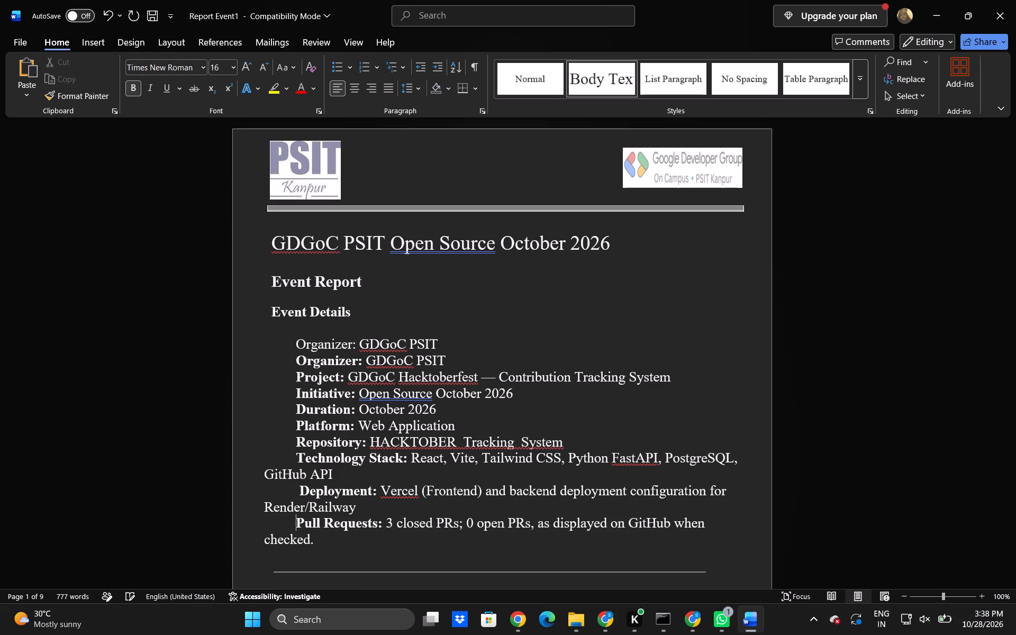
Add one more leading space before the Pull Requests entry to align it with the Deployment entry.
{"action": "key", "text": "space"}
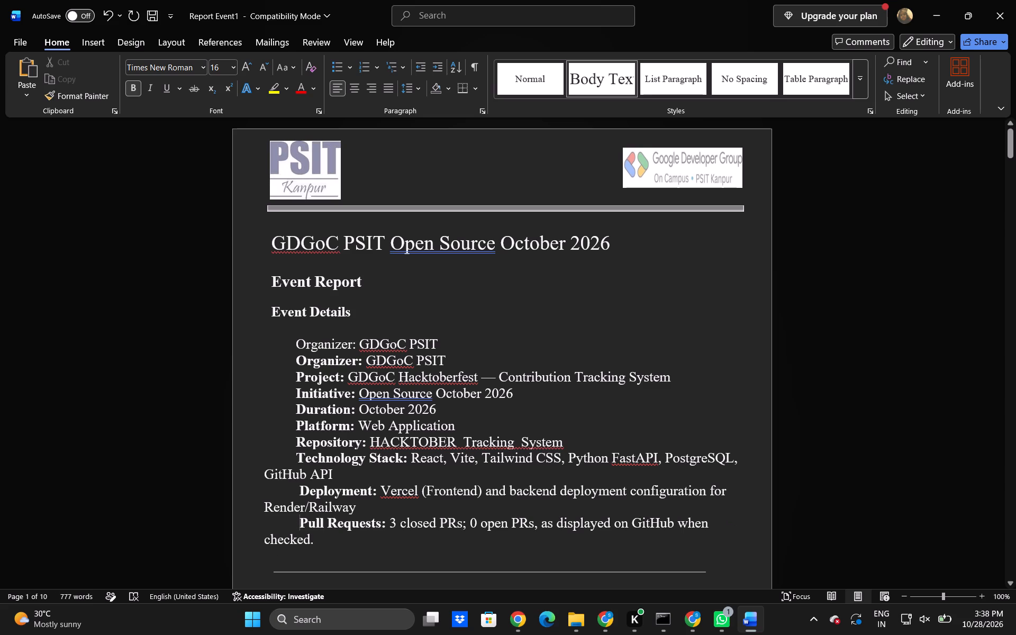
Break the Deployment entry before Render/Railway and indent that continuation line with ten spaces.
{"action": "left_click", "coordinate": [266, 507]}
{"action": "key", "text": "BackSpace"}
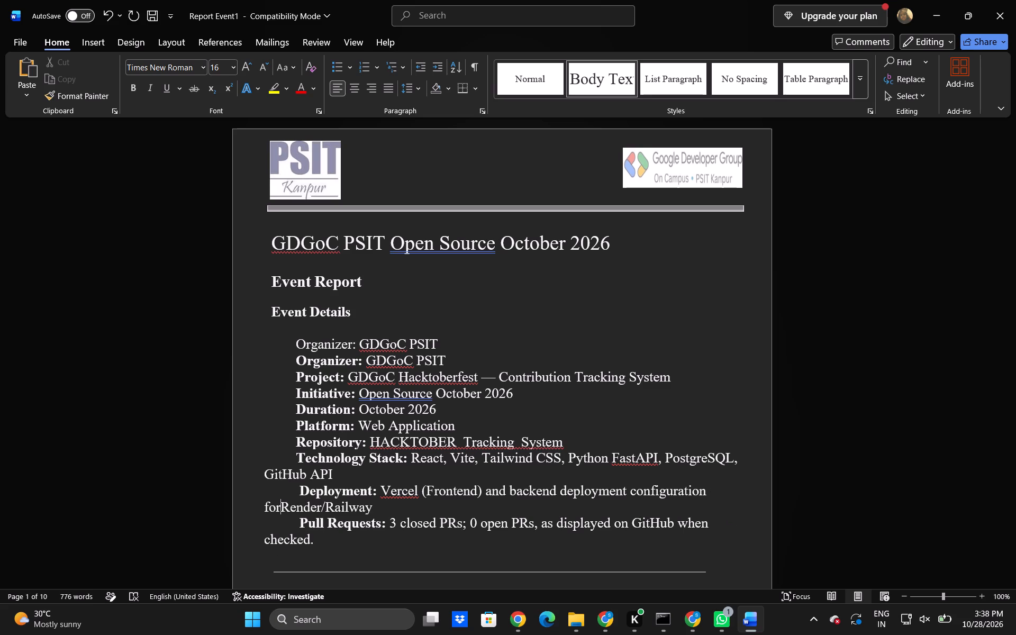
{"action": "key", "text": "Return"}
{"action": "key", "text": "space"}
{"action": "key", "text": "space"}
{"action": "key", "text": "space"}
{"action": "key", "text": "space"}
{"action": "key", "text": "space"}
{"action": "key", "text": "space"}
{"action": "key", "text": "space"}
{"action": "key", "text": "space"}
{"action": "key", "text": "space"}
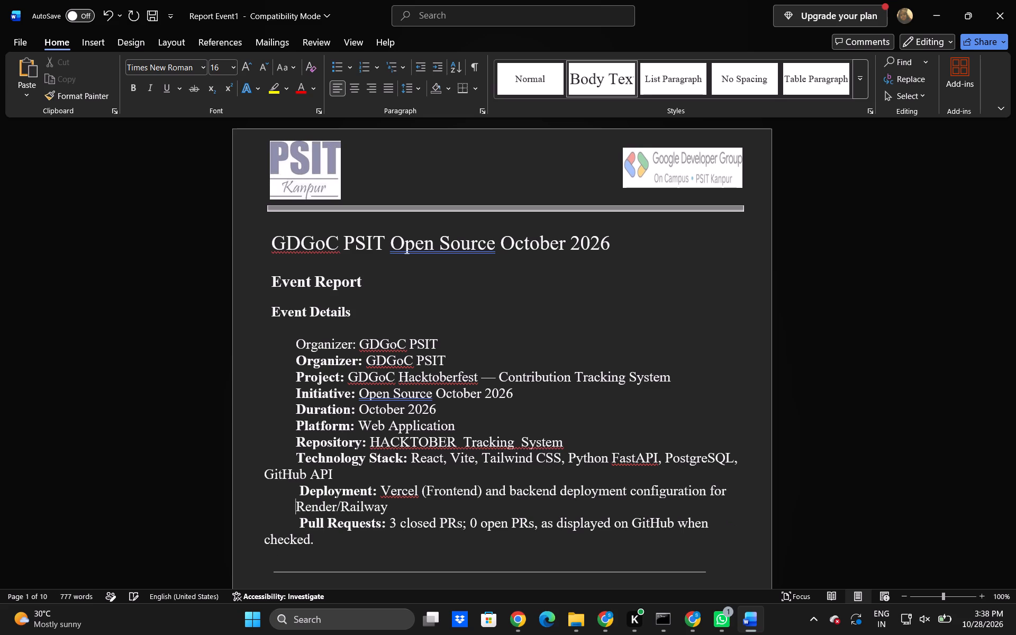
{"action": "key", "text": "space"}
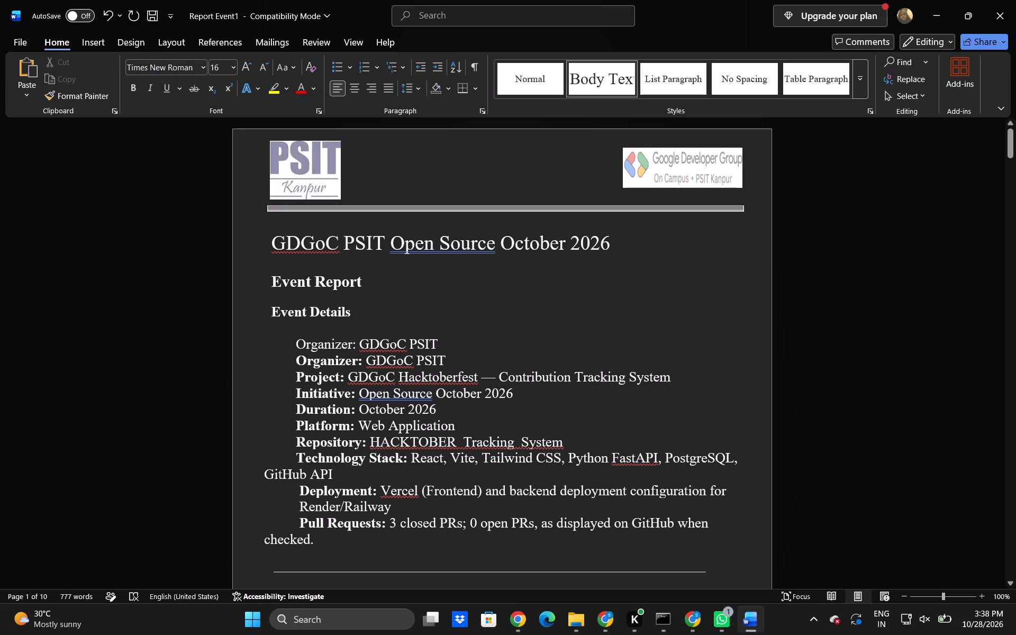
Break the Technology Stack entry before GitHub API and indent that continuation line with ten spaces.
{"action": "left_click", "coordinate": [265, 475]}
{"action": "key", "text": "BackSpace"}
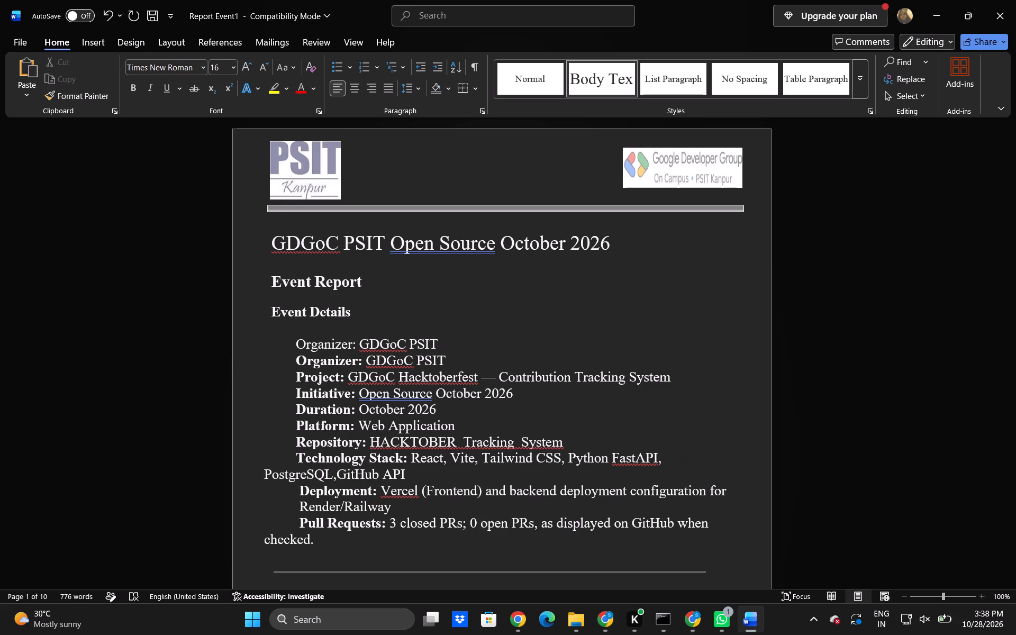
{"action": "key", "text": "Return"}
{"action": "key", "text": "space"}
{"action": "key", "text": "space"}
{"action": "key", "text": "space"}
{"action": "key", "text": "space"}
{"action": "key", "text": "space"}
{"action": "key", "text": "space"}
{"action": "key", "text": "space"}
{"action": "key", "text": "space"}
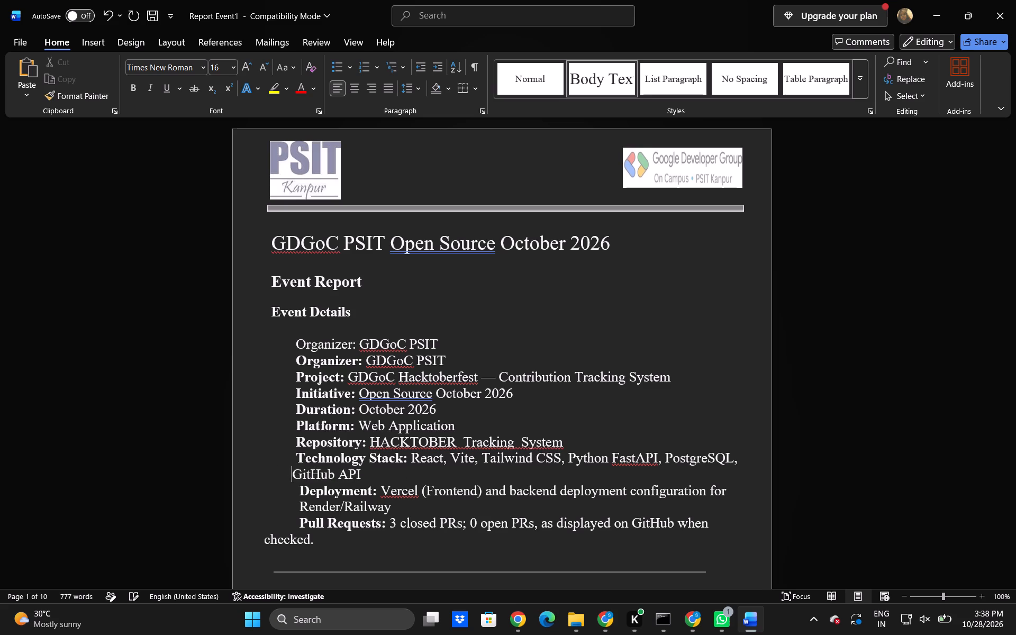
{"action": "key", "text": "space"}
{"action": "key", "text": "space"}
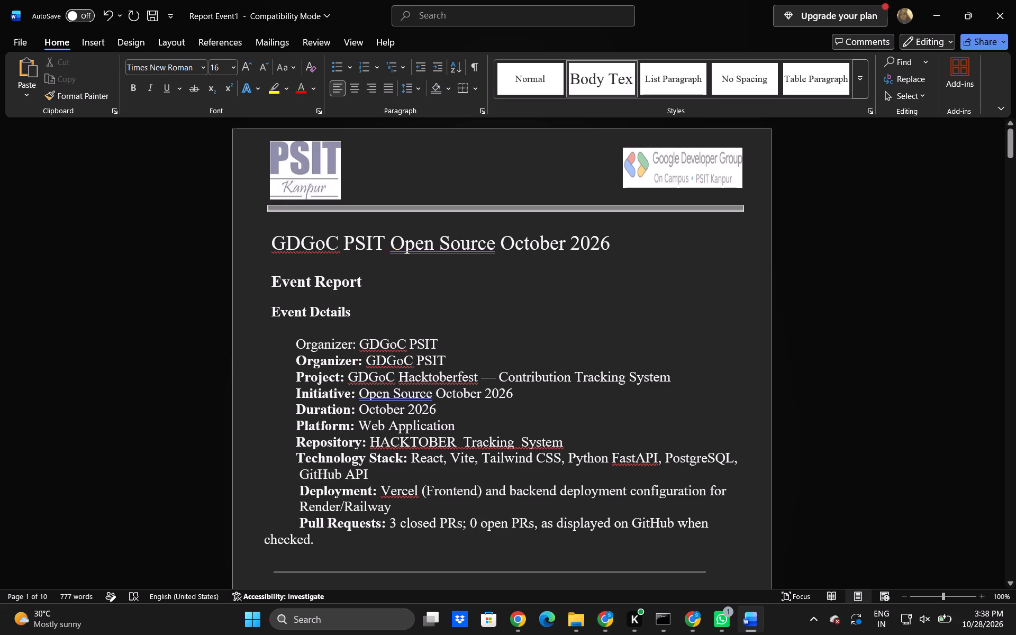
Break the Pull Requests entry before "checked." and indent that continuation line with ten spaces.
{"action": "left_click", "coordinate": [264, 538]}
{"action": "key", "text": "BackSpace"}
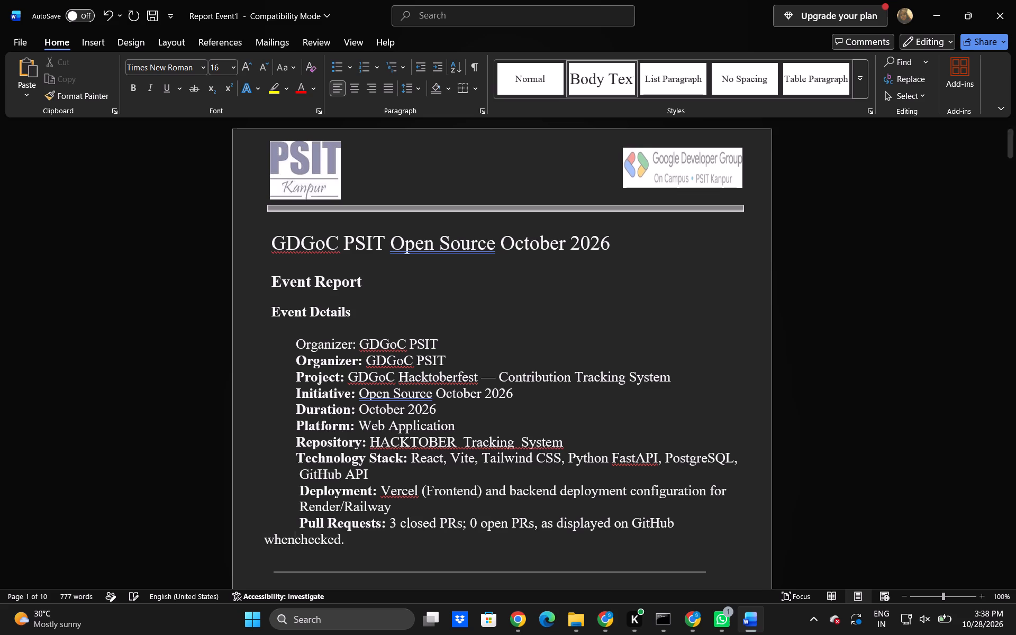
{"action": "key", "text": "Return"}
{"action": "key", "text": "space"}
{"action": "key", "text": "space"}
{"action": "key", "text": "space"}
{"action": "key", "text": "space"}
{"action": "key", "text": "space"}
{"action": "key", "text": "space"}
{"action": "key", "text": "space"}
{"action": "key", "text": "space"}
{"action": "key", "text": "space"}
{"action": "key", "text": "space"}
{"action": "key", "text": "space"}
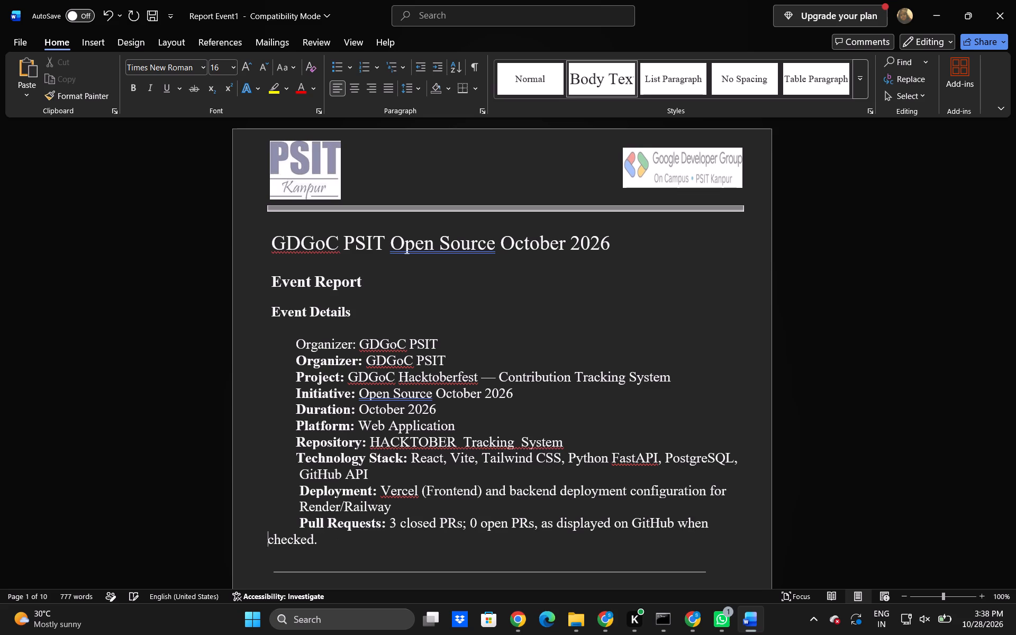
{"action": "key", "text": "BackSpace"}
Remove bold formatting from all Event Details entries, from the first Organizer line through Pull Requests.
{"action": "left_click_drag", "start_coordinate": [352, 539], "coordinate": [302, 372]}
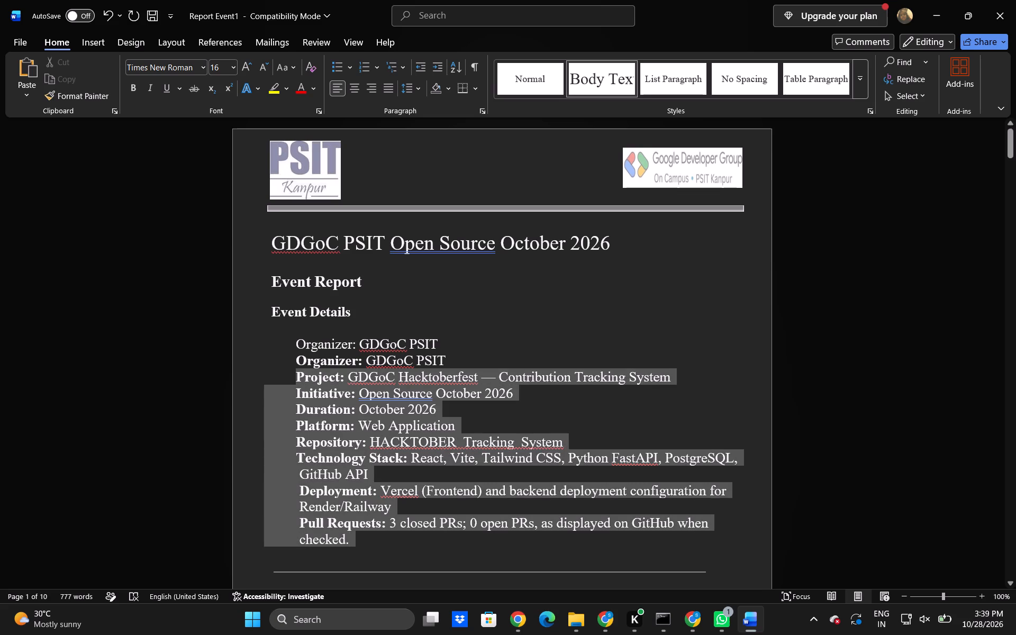
{"action": "left_click_drag", "start_coordinate": [302, 372], "coordinate": [300, 350]}
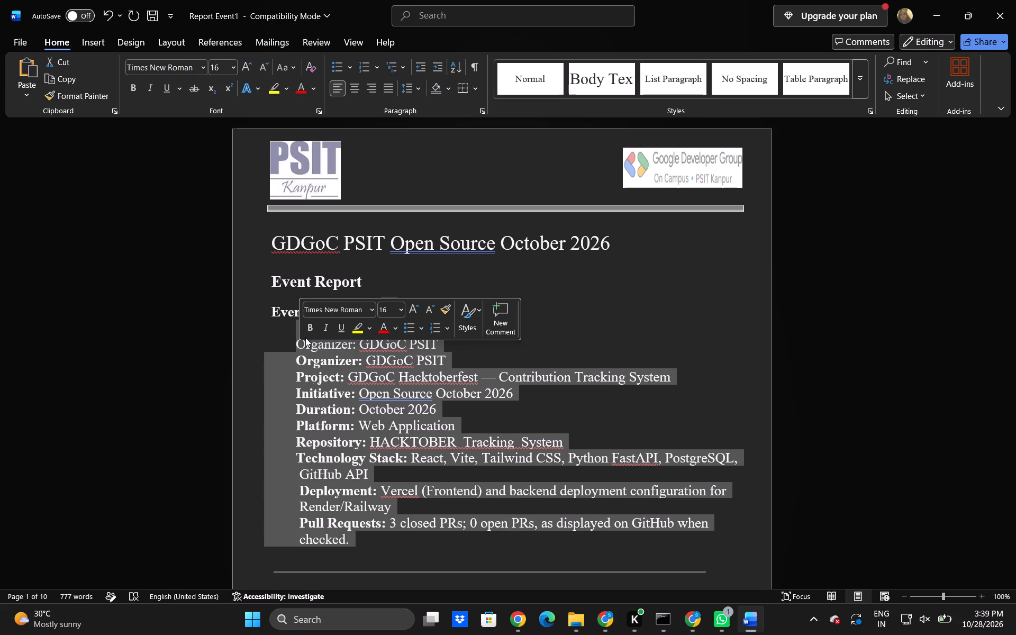
{"action": "left_click", "coordinate": [302, 362]}
{"action": "triple_click", "coordinate": [309, 349]}
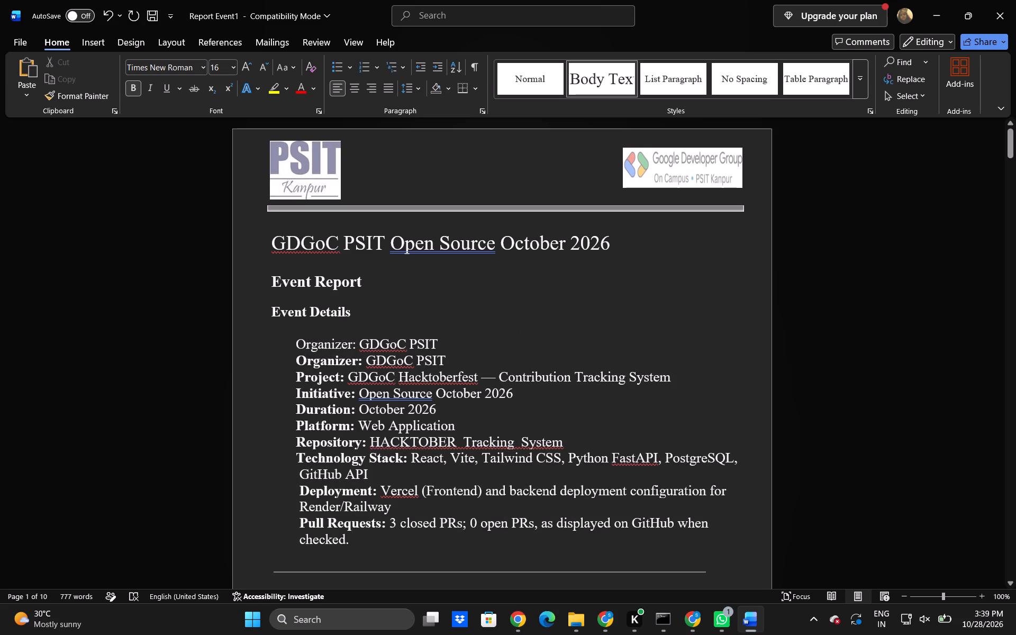
{"action": "left_click_drag", "start_coordinate": [348, 535], "coordinate": [289, 343]}
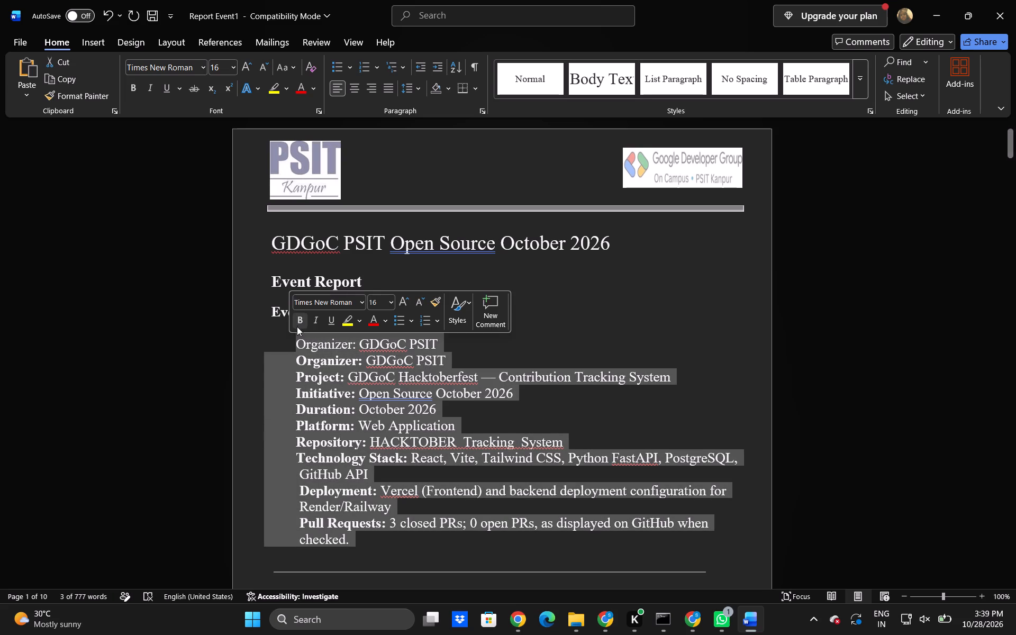
{"action": "left_click", "coordinate": [297, 325]}
{"action": "left_click", "coordinate": [297, 325]}
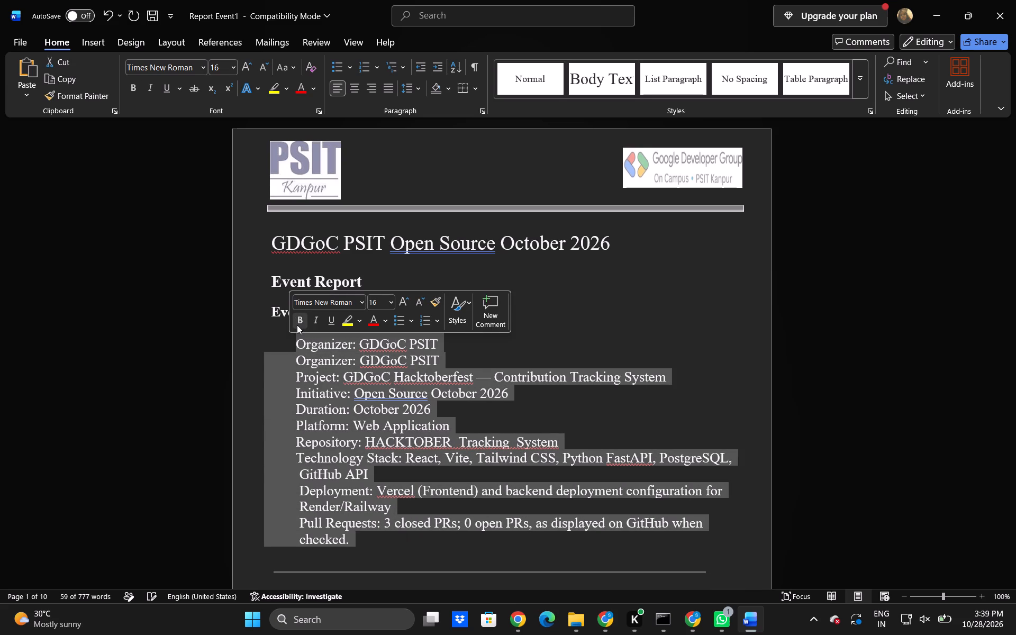
Delete the duplicate first Organizer line and the blank gap beneath the Event Details heading.
{"action": "left_click", "coordinate": [474, 348]}
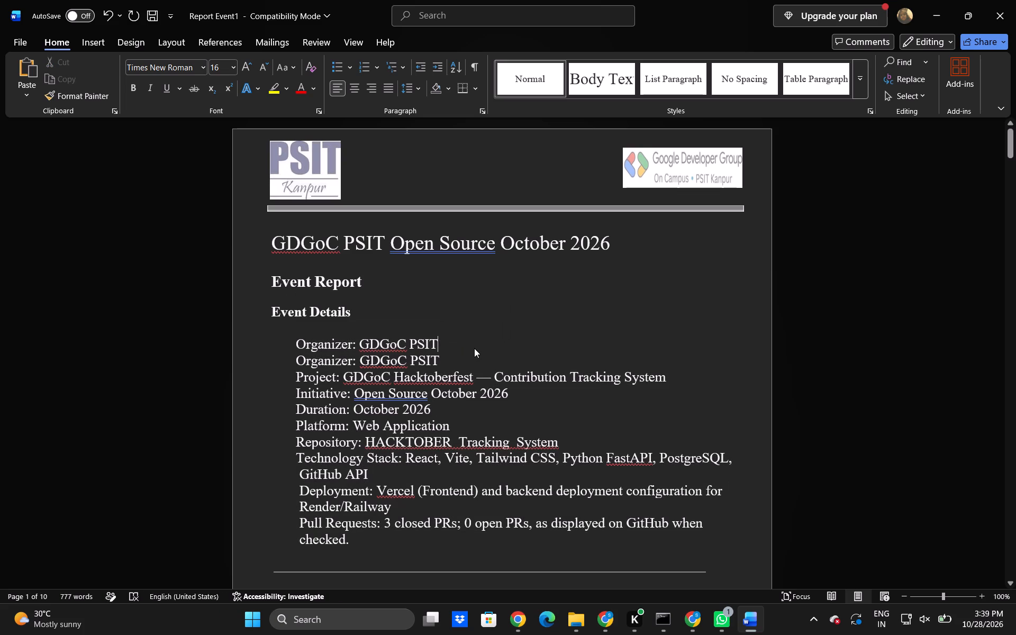
{"action": "key", "text": "ctrl+BackSpace"}
{"action": "key", "text": "ctrl+BackSpace"}
{"action": "key", "text": "ctrl+BackSpace"}
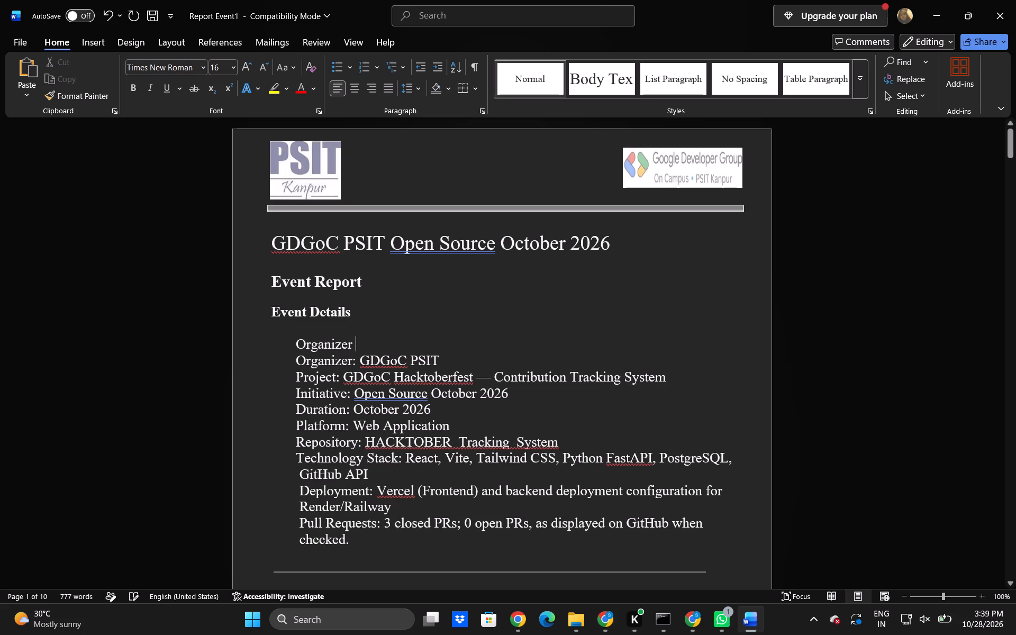
{"action": "key", "text": "ctrl+BackSpace"}
{"action": "key", "text": "BackSpace"}
{"action": "key", "text": "BackSpace"}
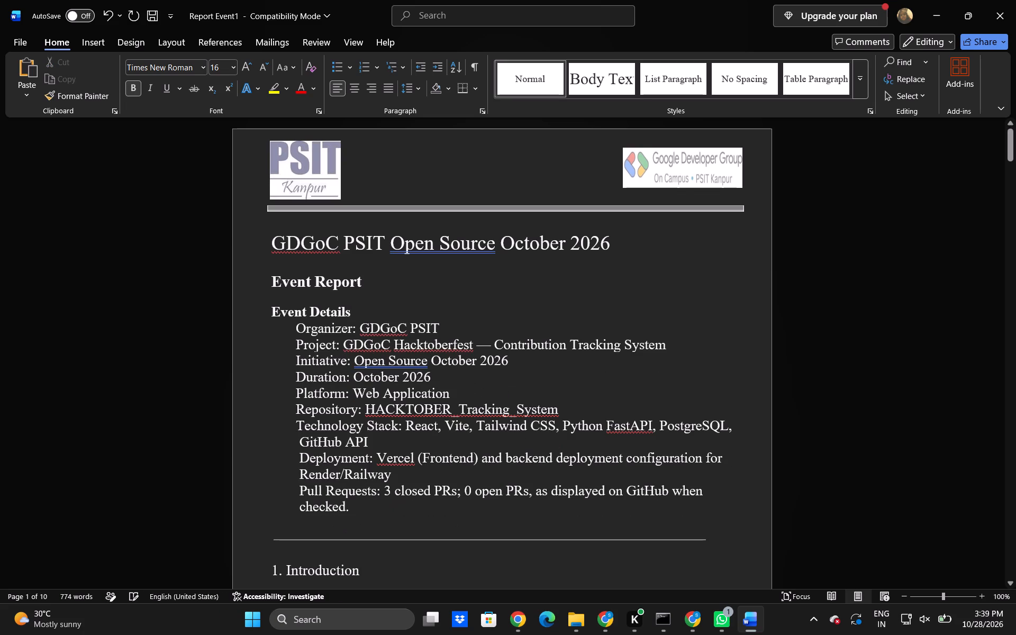
Remove one leading space from each line from GitHub API through "checked." to align them with the Technology Stack line.
{"action": "left_click", "coordinate": [301, 444]}
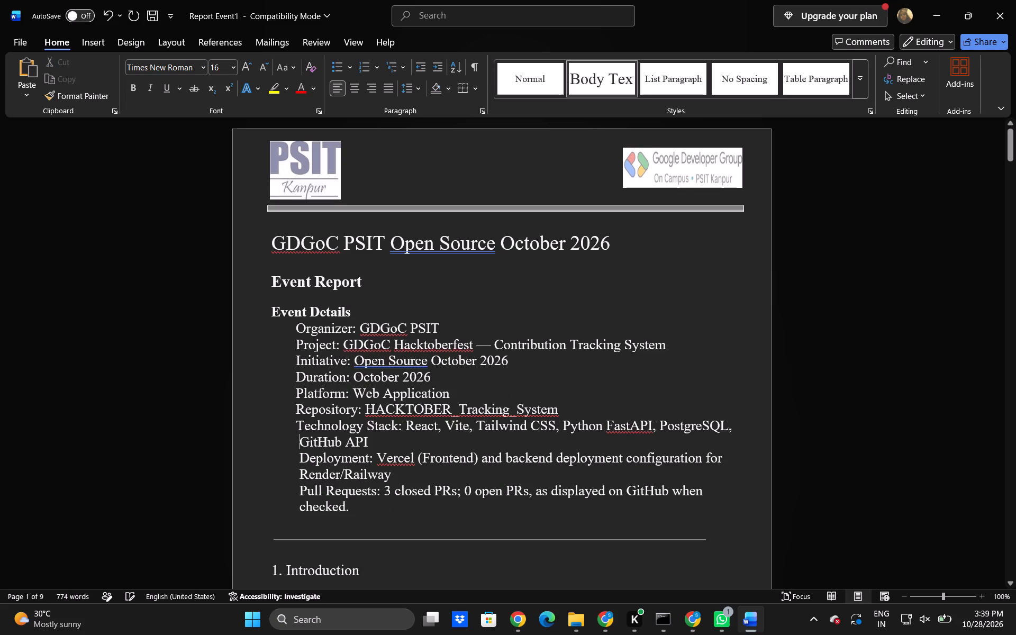
{"action": "key", "text": "BackSpace"}
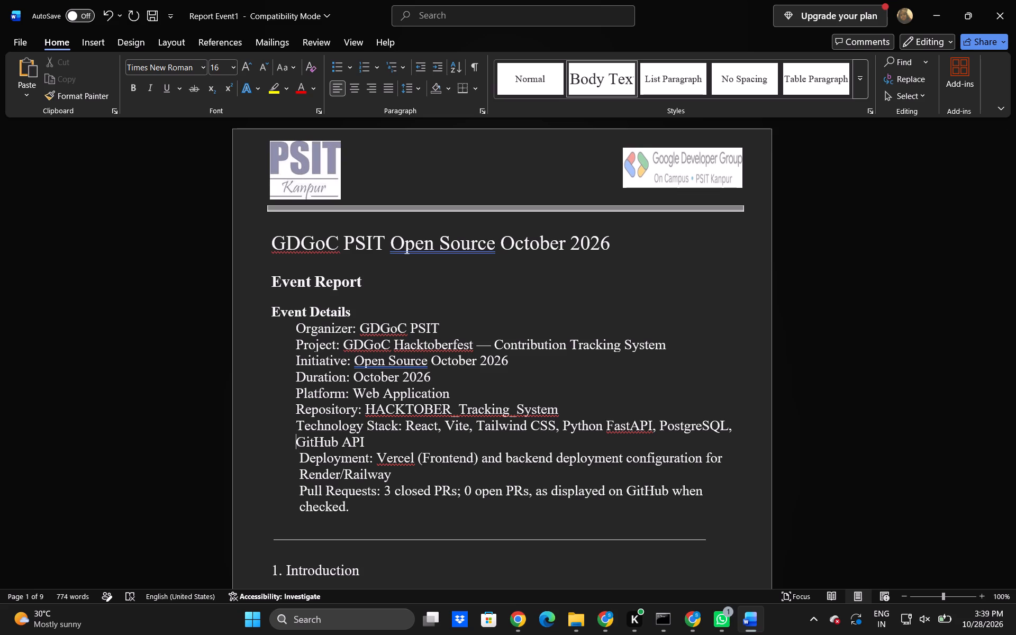
{"action": "key", "text": "Down"}
{"action": "key", "text": "Right"}
{"action": "key", "text": "BackSpace"}
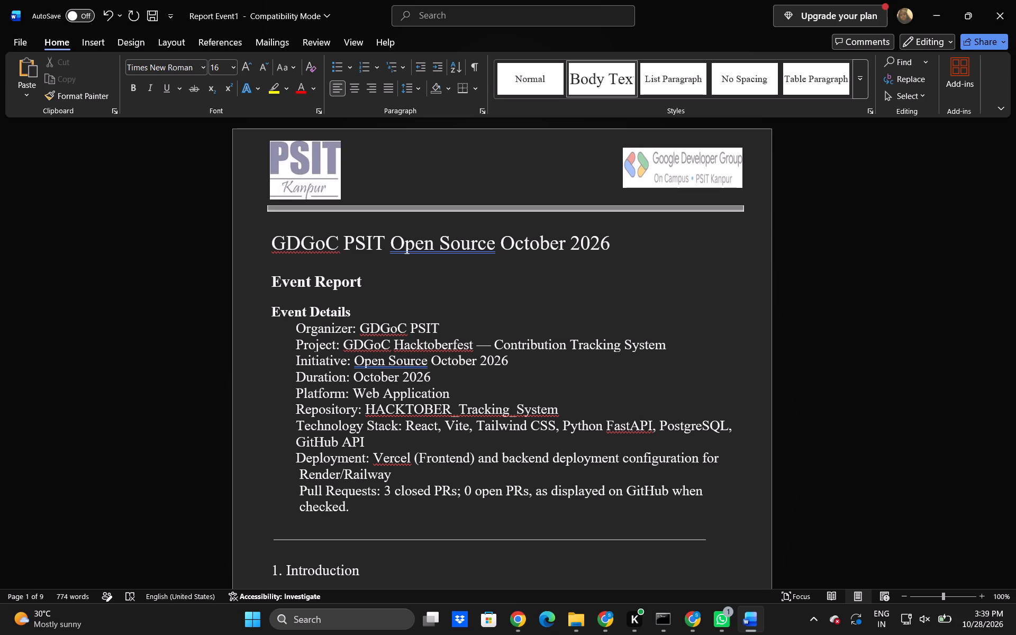
{"action": "key", "text": "Down"}
{"action": "key", "text": "Right"}
{"action": "key", "text": "BackSpace"}
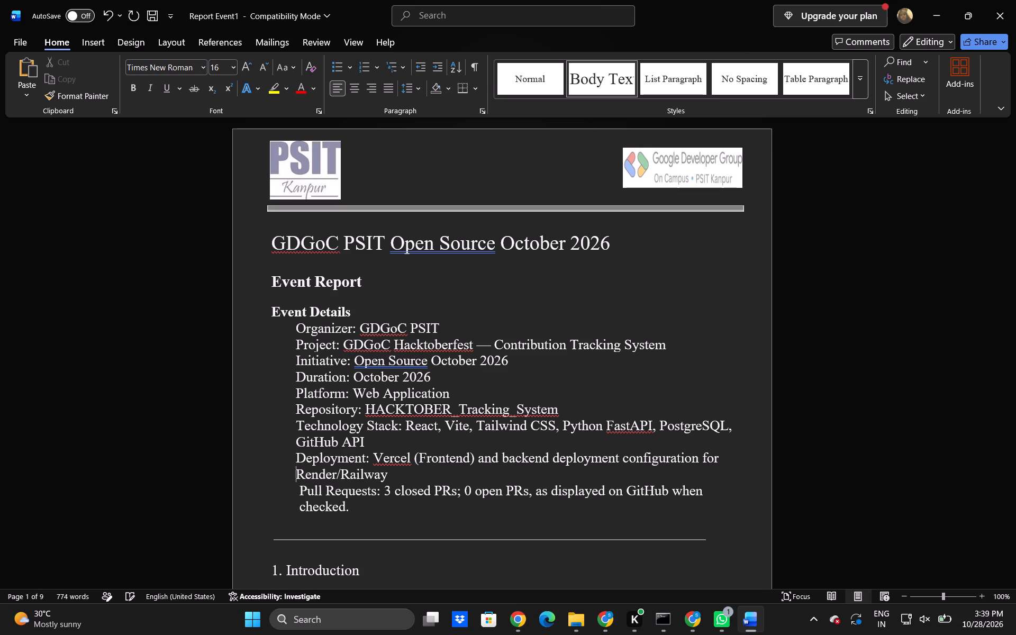
{"action": "key", "text": "Down"}
{"action": "key", "text": "Right"}
{"action": "key", "text": "BackSpace"}
{"action": "key", "text": "Down"}
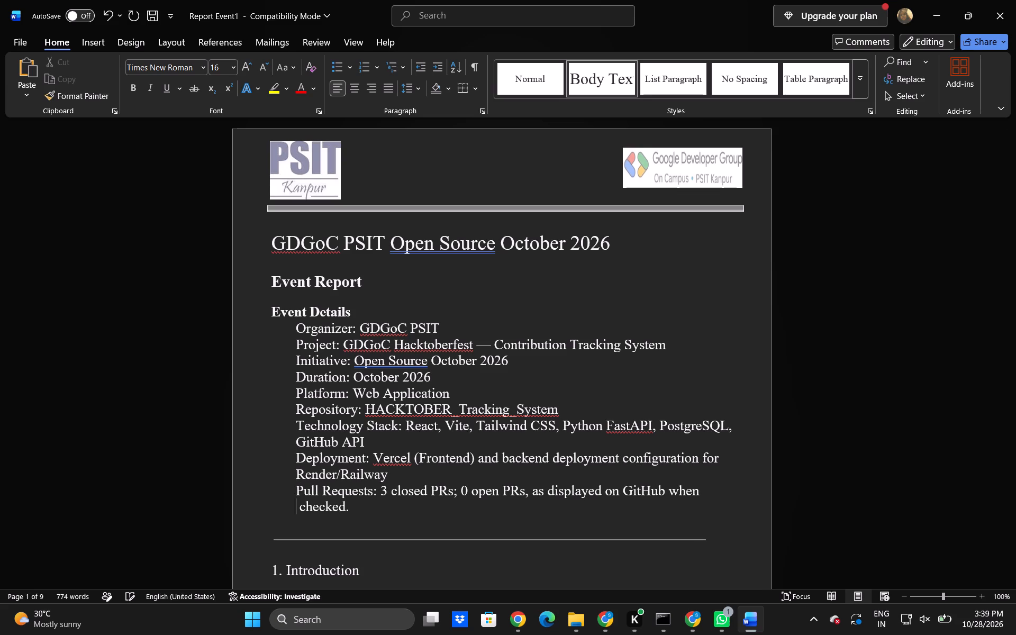
{"action": "key", "text": "Right"}
{"action": "key", "text": "BackSpace"}
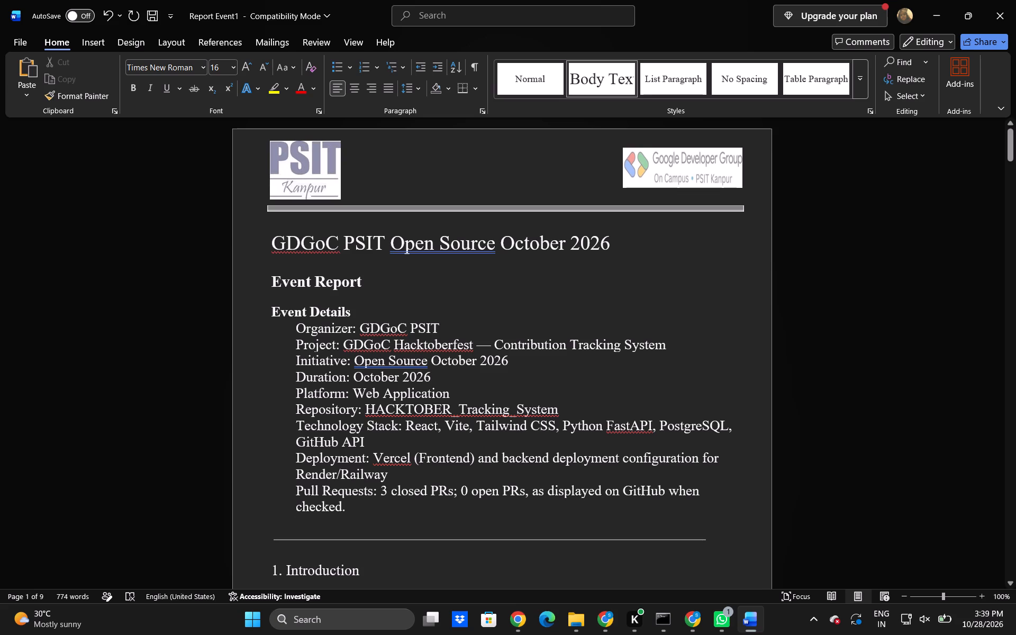
Switch to Chrome and open Google Drive under the Google Developer Group on Campus PSIT account.
{"action": "key", "text": "alt+Tab"}
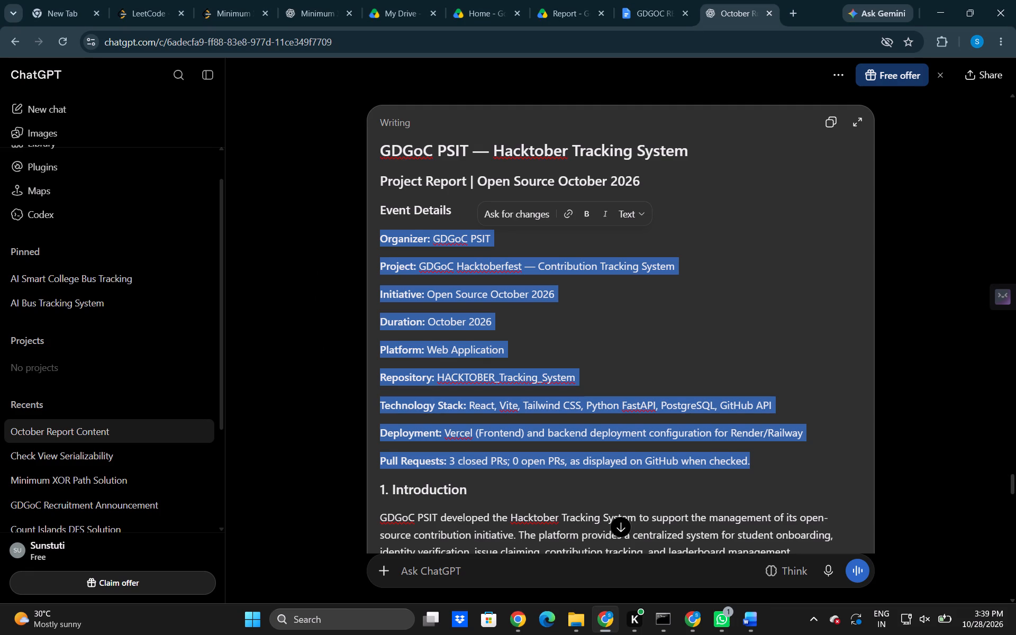
{"action": "left_click", "coordinate": [679, 0]}
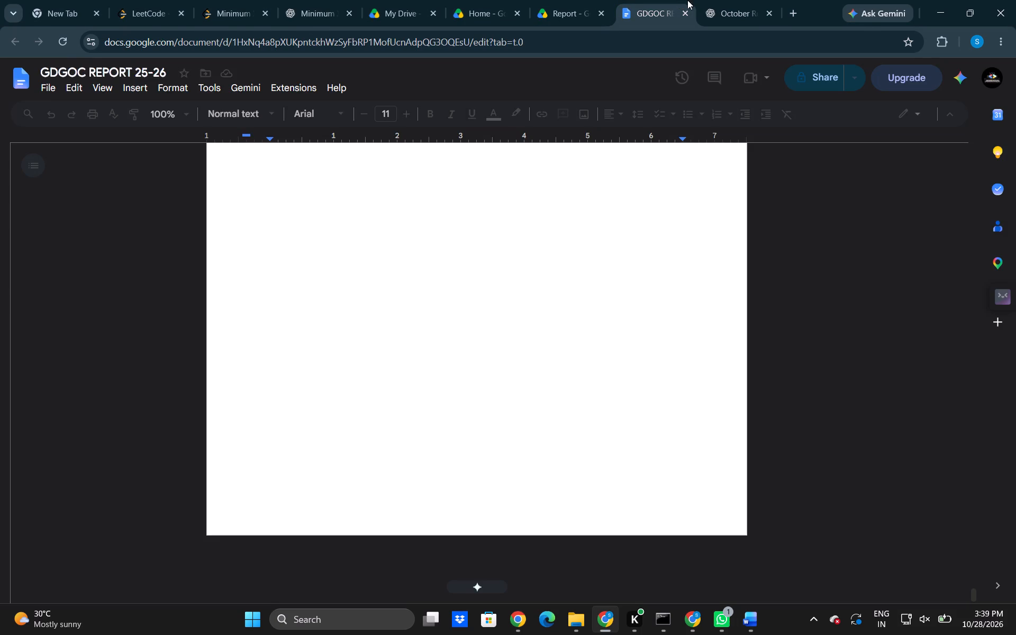
{"action": "left_click", "coordinate": [580, 0]}
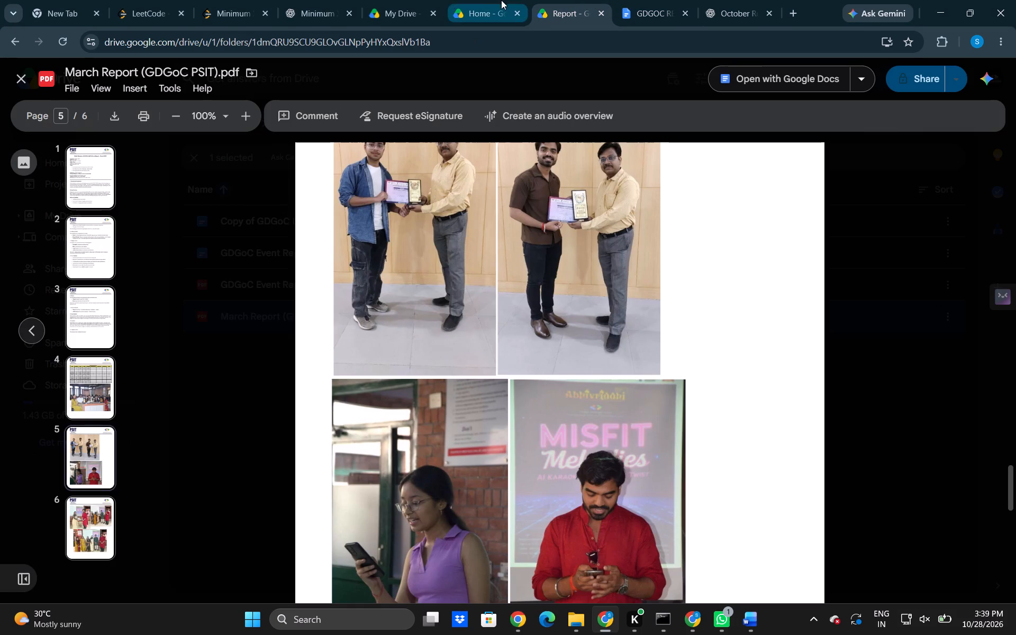
{"action": "left_click", "coordinate": [400, 0]}
{"action": "left_click", "coordinate": [341, 2]}
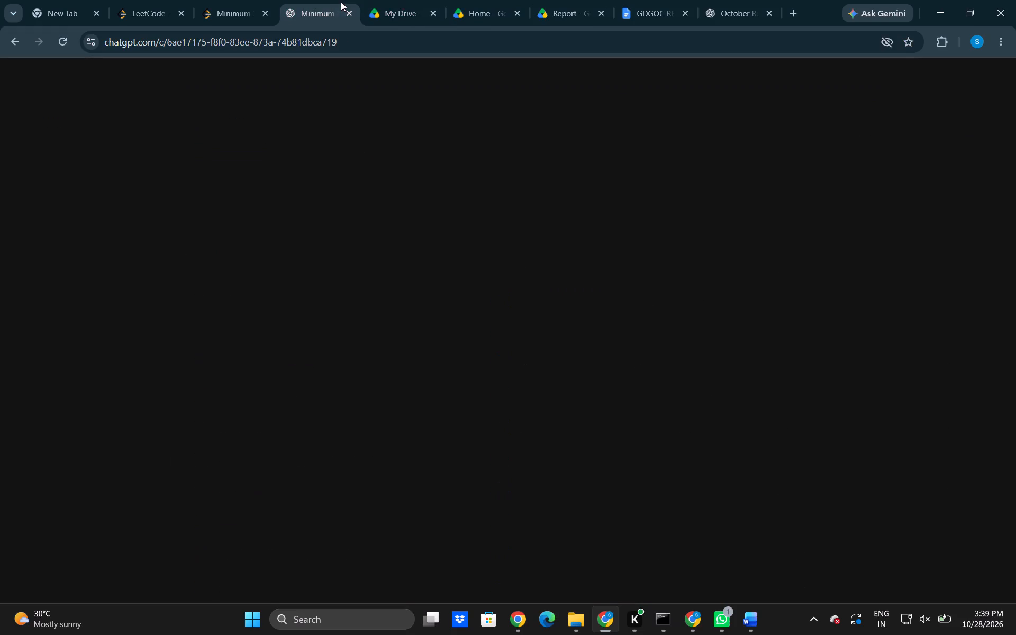
{"action": "left_click", "coordinate": [389, 0]}
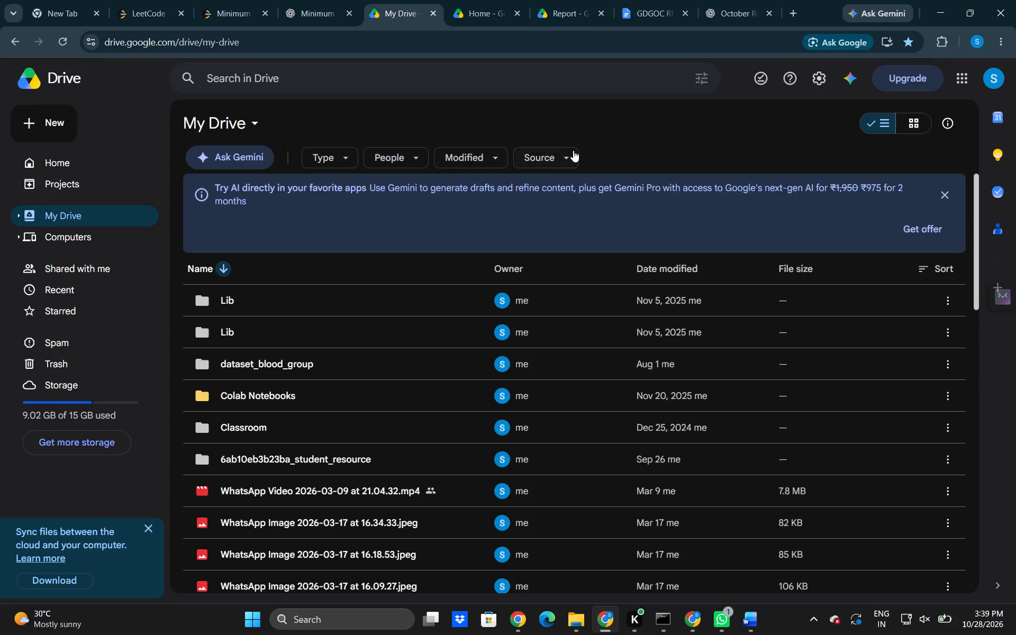
{"action": "left_click", "coordinate": [991, 85]}
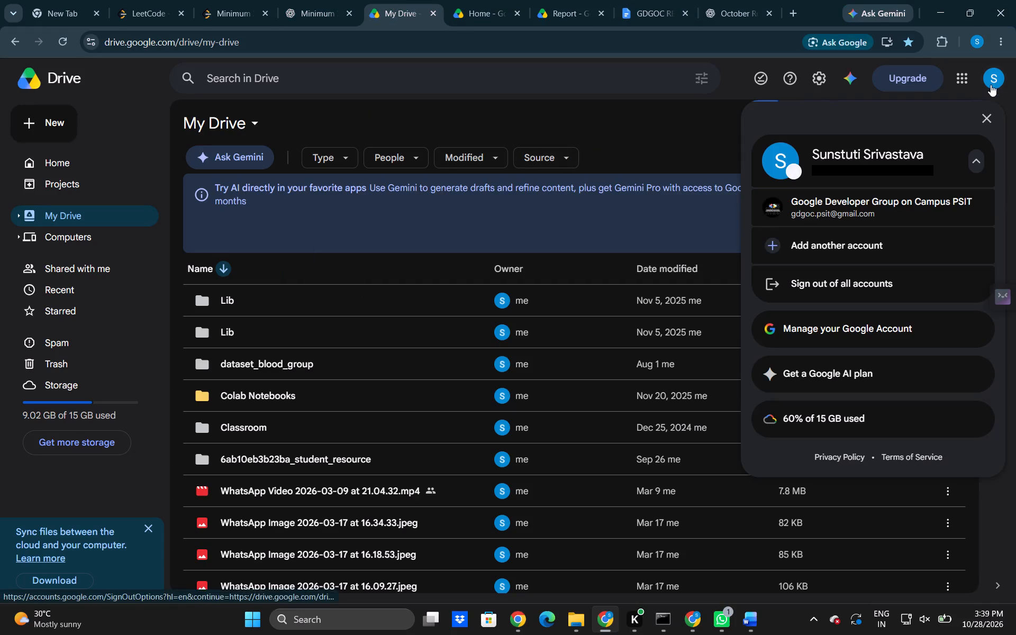
{"action": "left_click", "coordinate": [820, 204]}
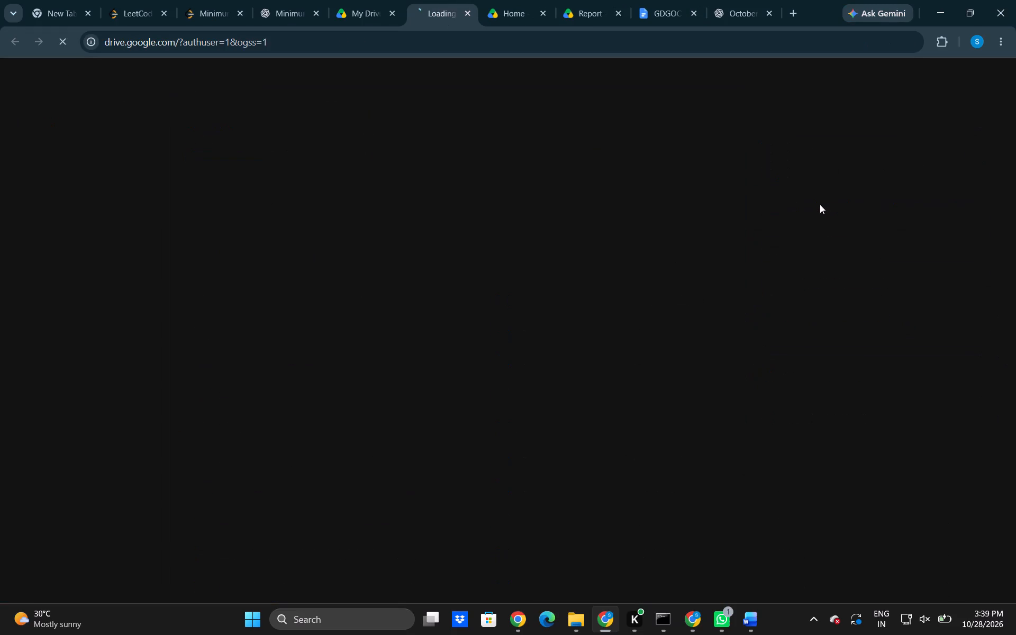
Check the GDGOC REPORT 25-26 document and return to the October Report Content chat.
{"action": "left_click", "coordinate": [737, 0]}
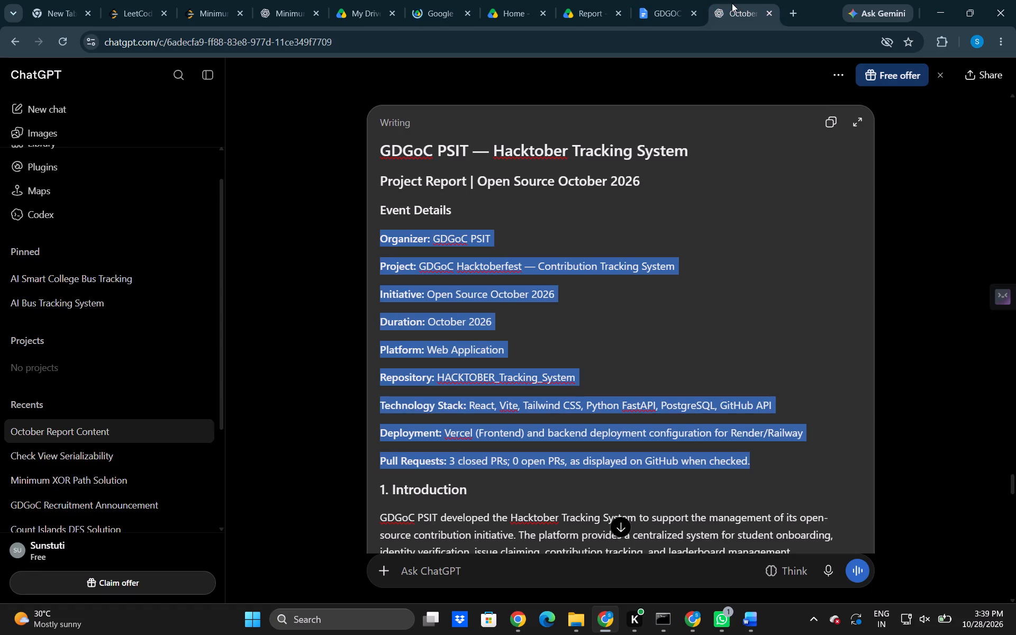
{"action": "left_click", "coordinate": [677, 0]}
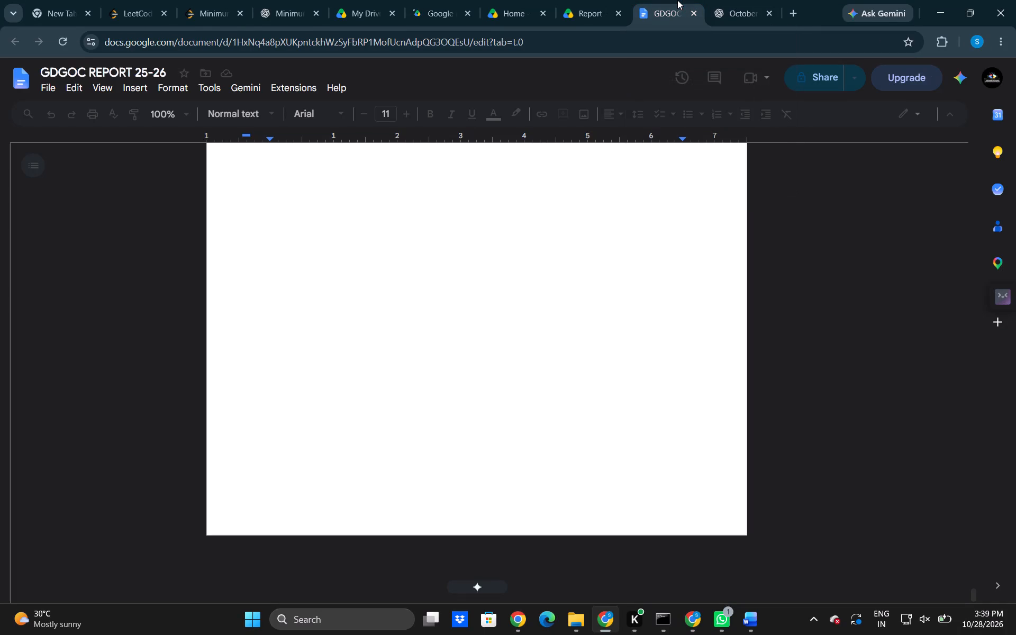
{"action": "left_click", "coordinate": [732, 0]}
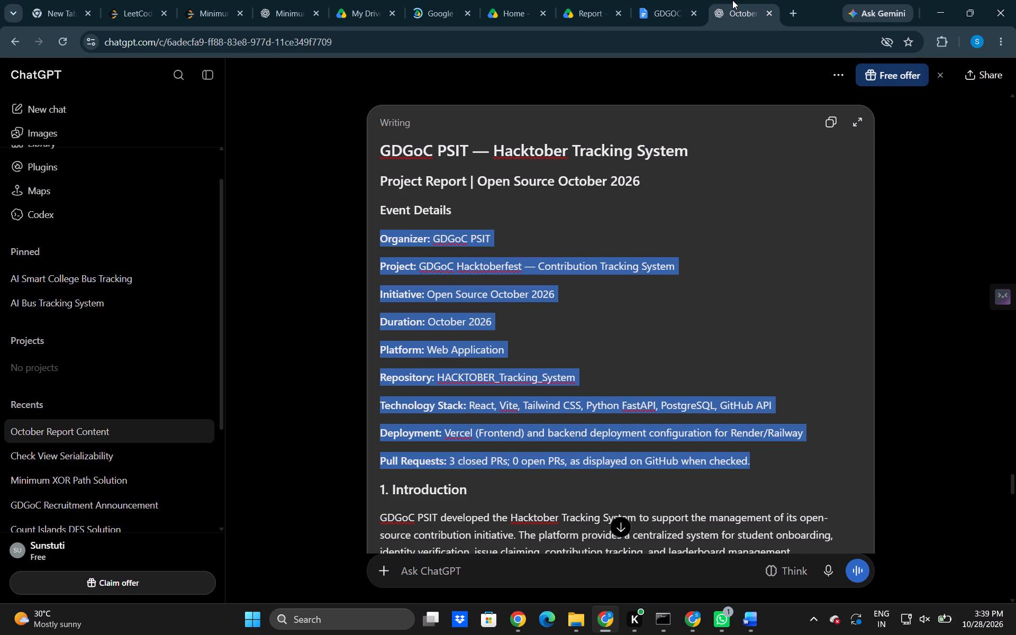
Switch to the other Chrome window and look through the PSIT-GDGOC GitHub organization page, including its README and popular repositories.
{"action": "key", "text": "alt+Tab"}
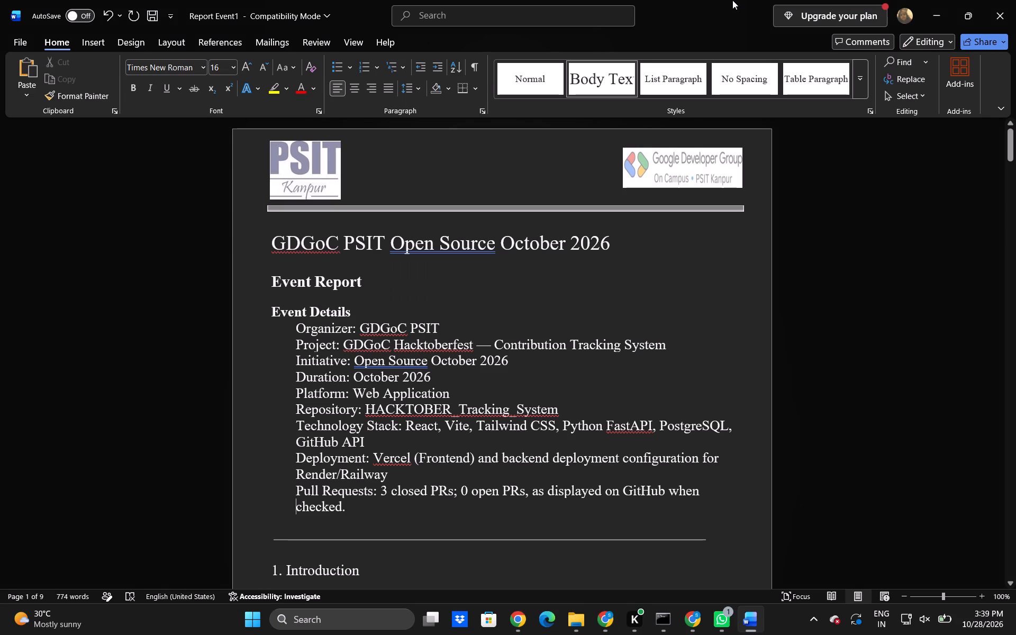
{"action": "key", "text": "alt+Tab"}
{"action": "key", "text": "alt+Tab"}
{"action": "scroll", "coordinate": [509, 405], "scroll_direction": "up", "scroll_amount": 3}
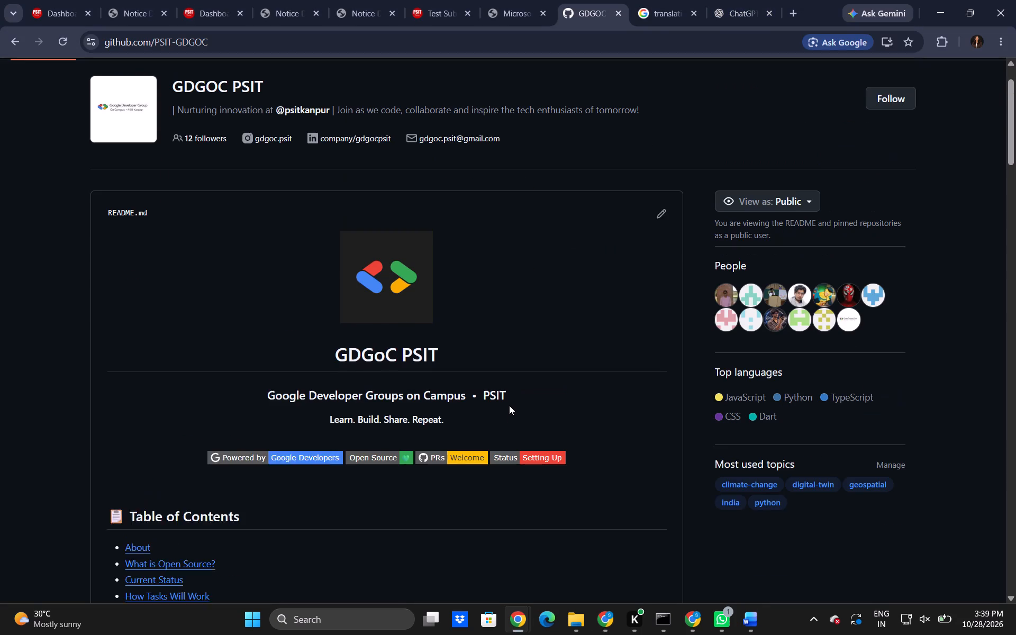
{"action": "scroll", "coordinate": [509, 405], "scroll_direction": "up", "scroll_amount": 9}
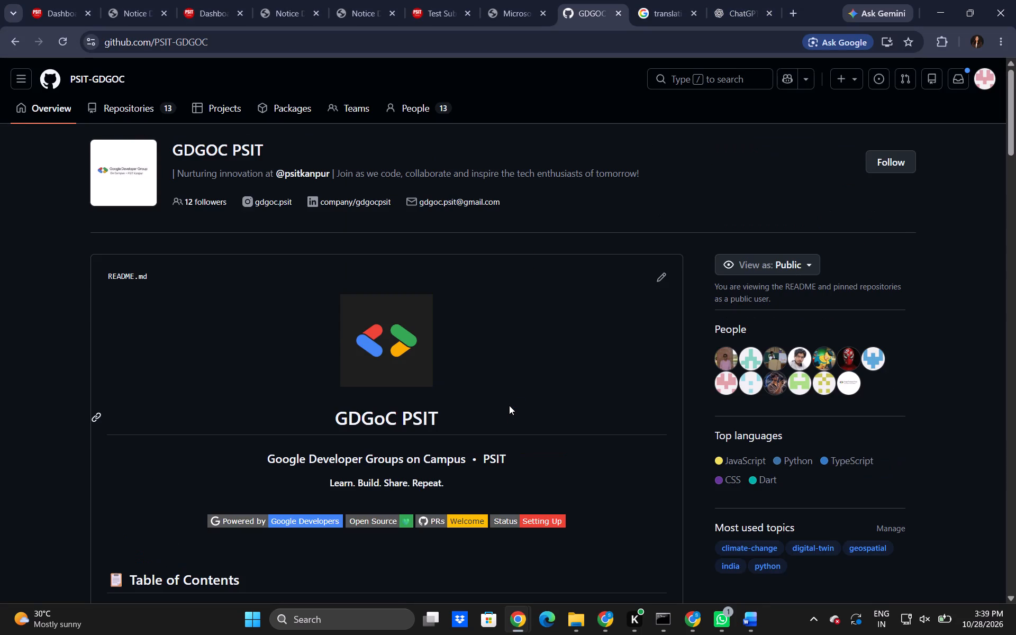
{"action": "scroll", "coordinate": [231, 406], "scroll_direction": "down", "scroll_amount": 8}
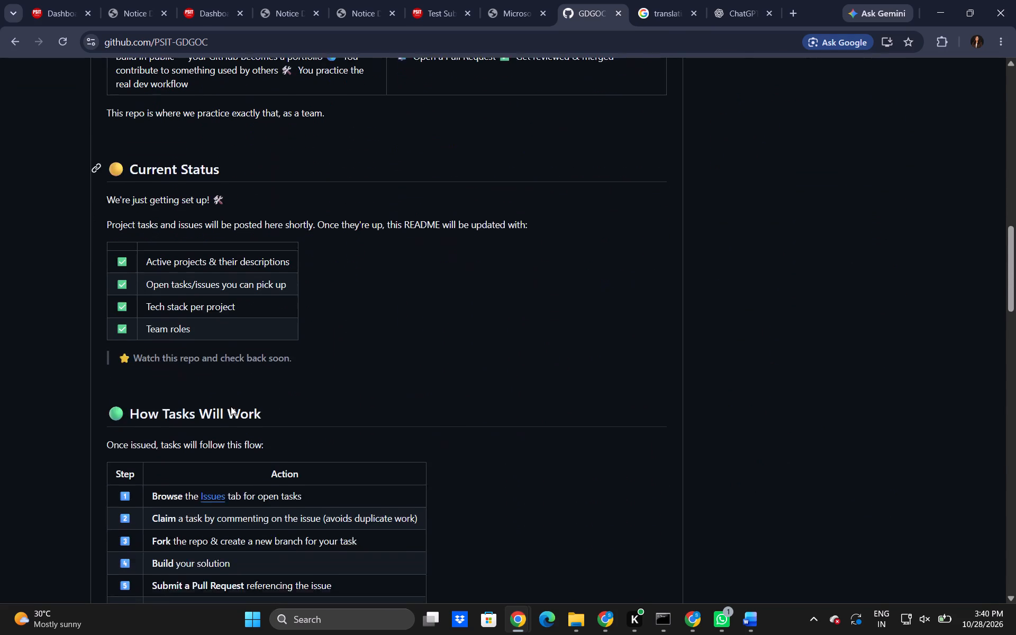
{"action": "scroll", "coordinate": [231, 406], "scroll_direction": "down", "scroll_amount": 10}
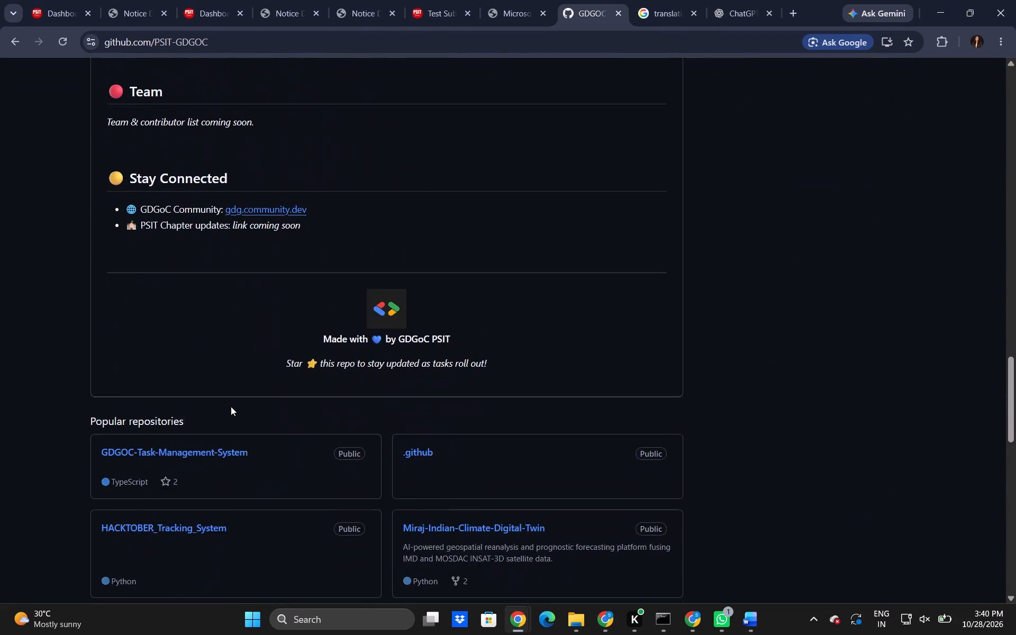
{"action": "scroll", "coordinate": [231, 406], "scroll_direction": "up", "scroll_amount": 4}
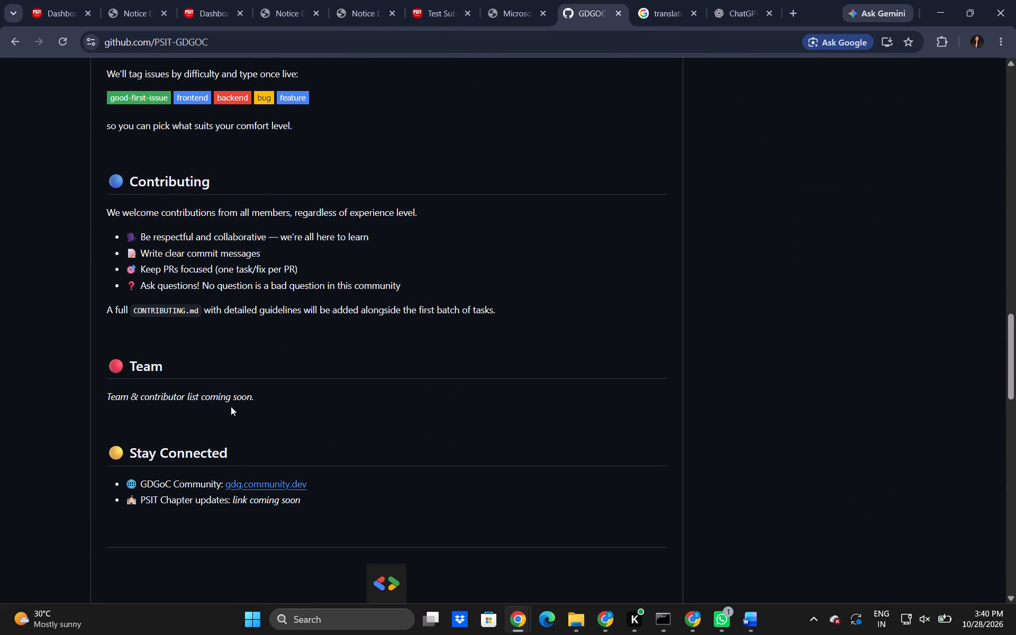
{"action": "scroll", "coordinate": [231, 406], "scroll_direction": "up", "scroll_amount": 6}
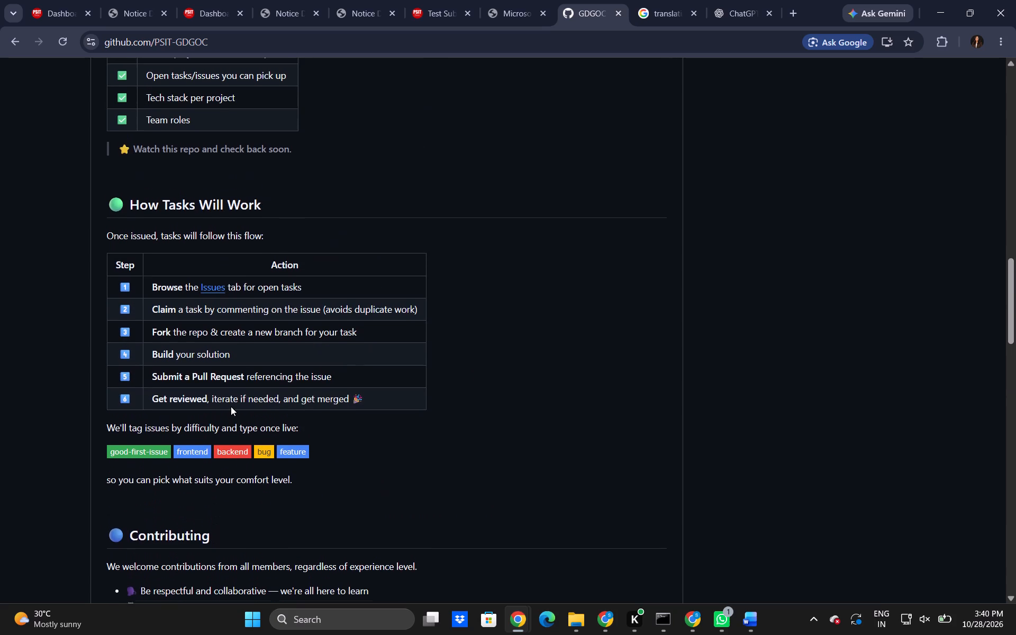
{"action": "scroll", "coordinate": [231, 406], "scroll_direction": "up", "scroll_amount": 9}
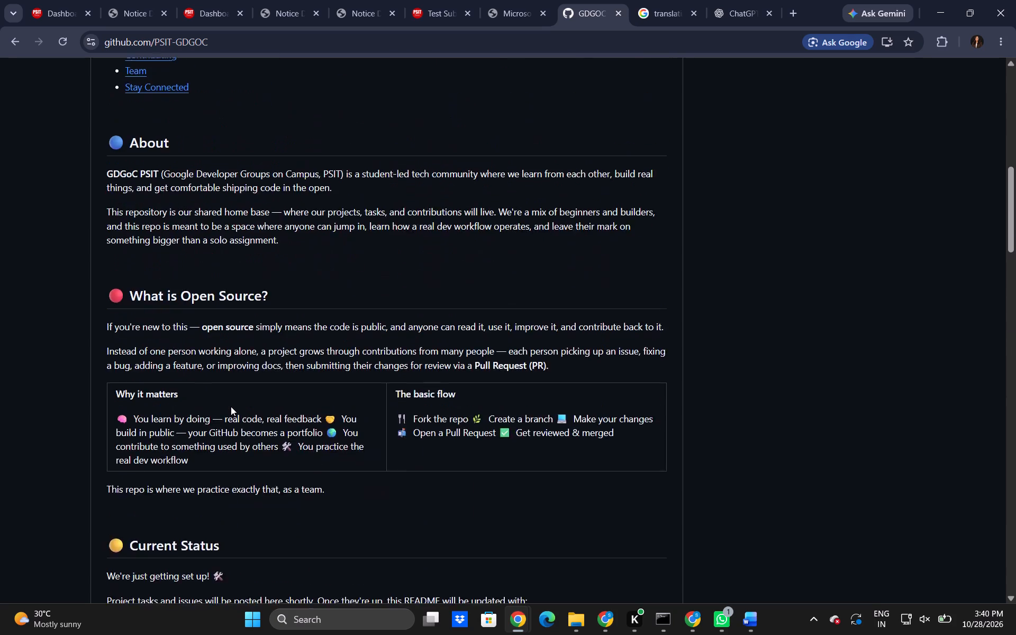
{"action": "scroll", "coordinate": [231, 406], "scroll_direction": "up", "scroll_amount": 3}
{"action": "scroll", "coordinate": [231, 406], "scroll_direction": "down", "scroll_amount": 3}
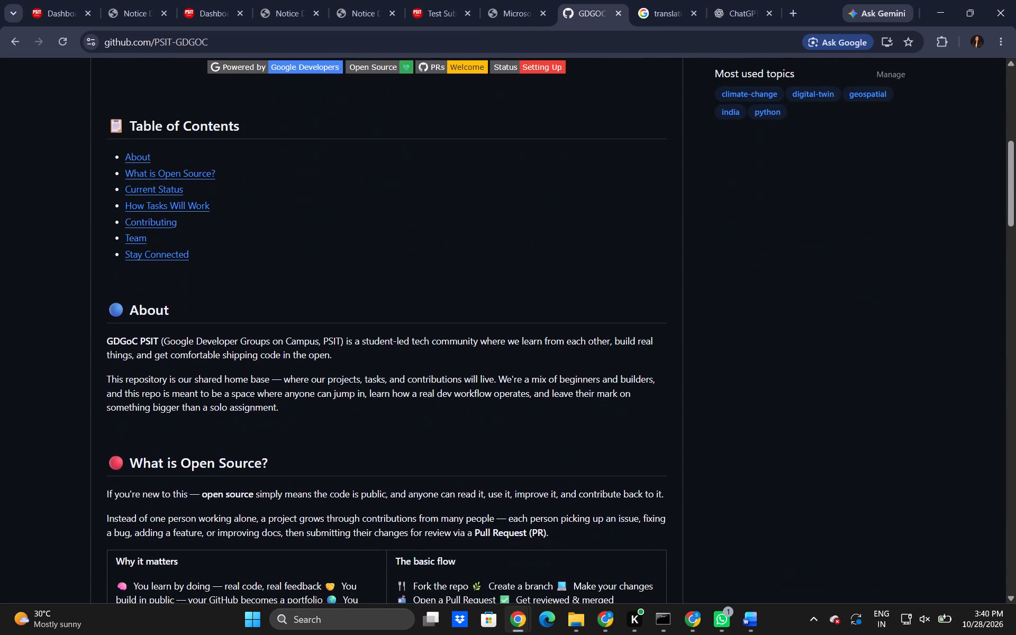
{"action": "scroll", "coordinate": [231, 406], "scroll_direction": "down", "scroll_amount": 3}
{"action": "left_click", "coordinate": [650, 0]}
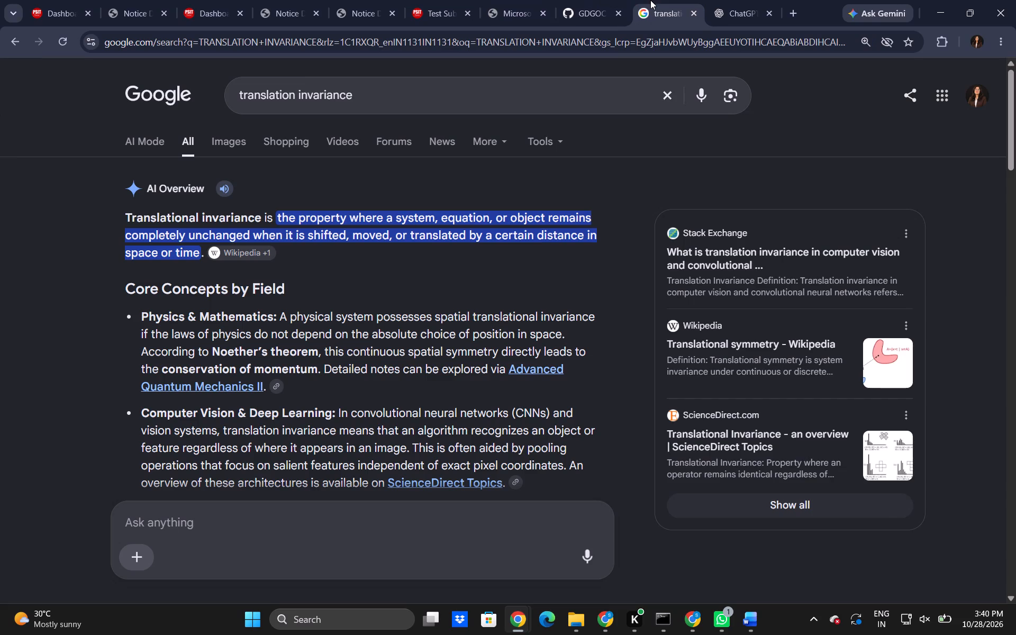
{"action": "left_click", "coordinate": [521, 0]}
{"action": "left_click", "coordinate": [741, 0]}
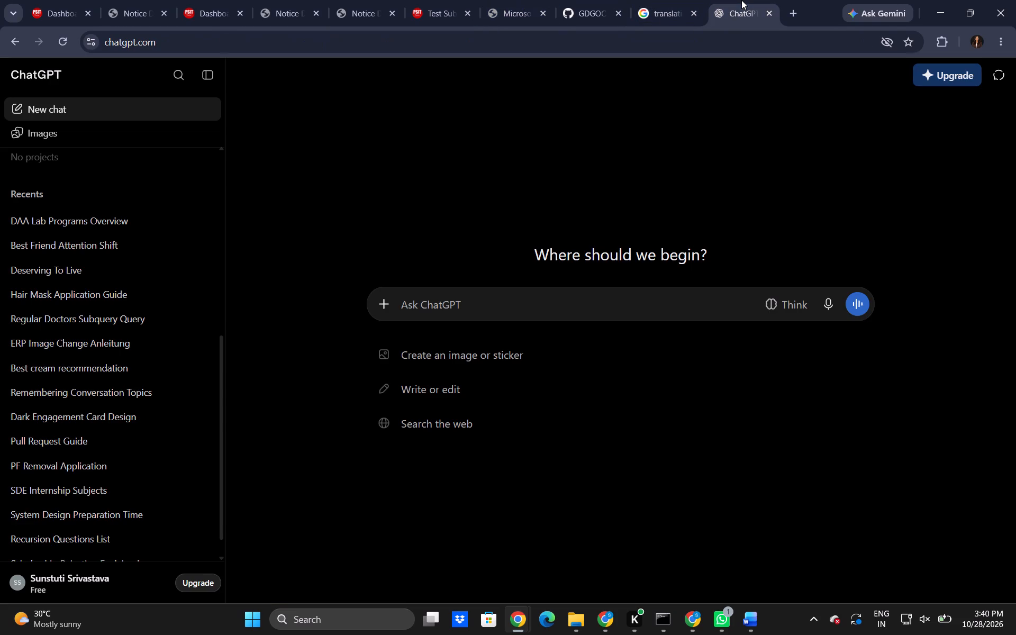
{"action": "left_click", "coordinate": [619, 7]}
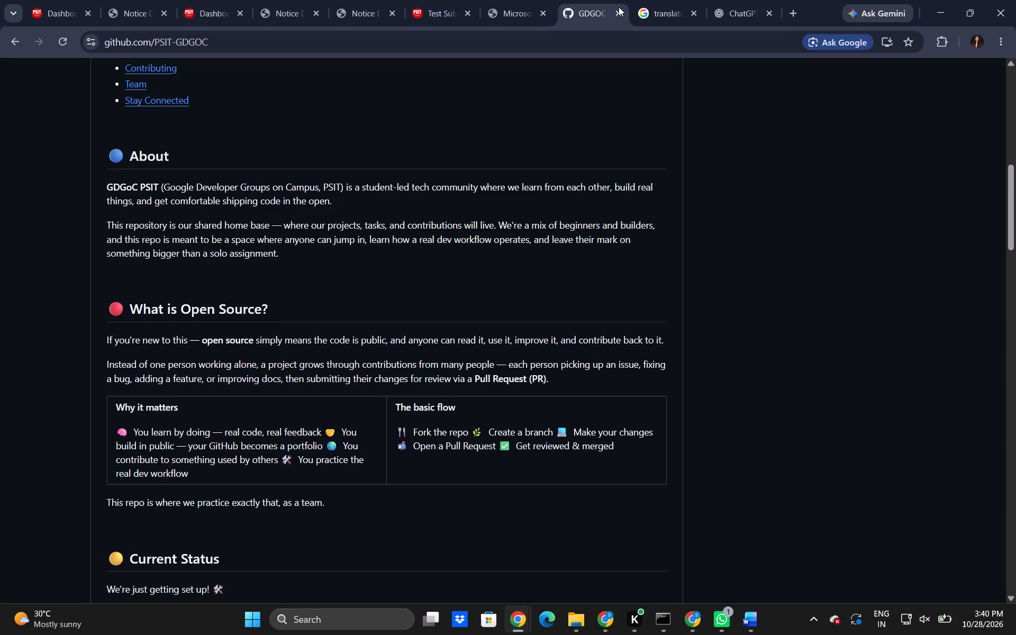
Return to the Chrome window holding the October Report Content chat and open Proposal_Hacktober.pdf from the Google Drive home page.
{"action": "key", "text": "alt+Tab"}
{"action": "key", "text": "alt+Tab"}
{"action": "key", "text": "alt+Tab"}
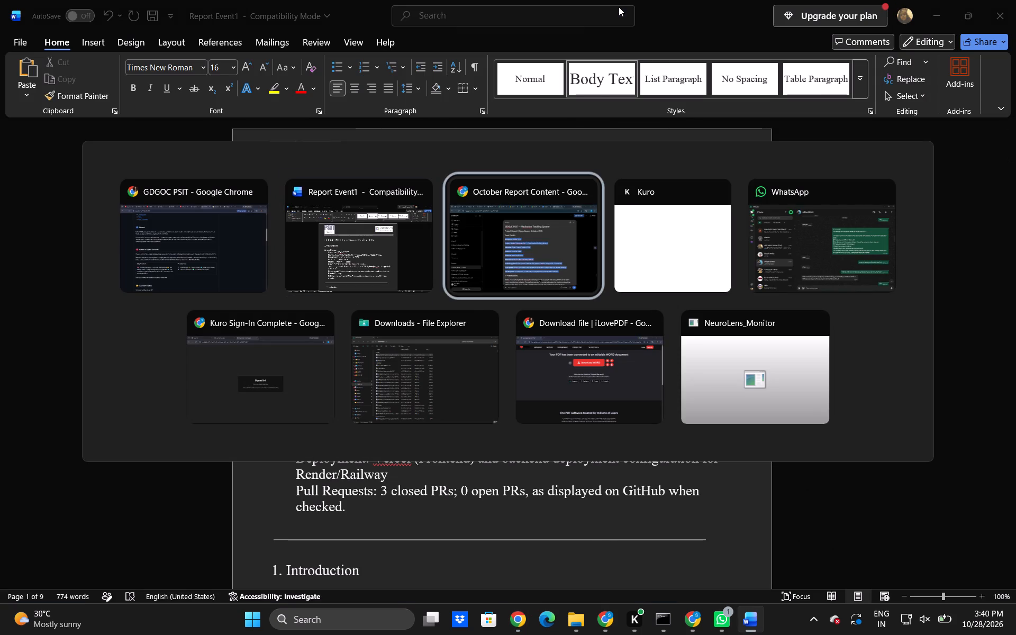
{"action": "key", "text": "alt+Tab"}
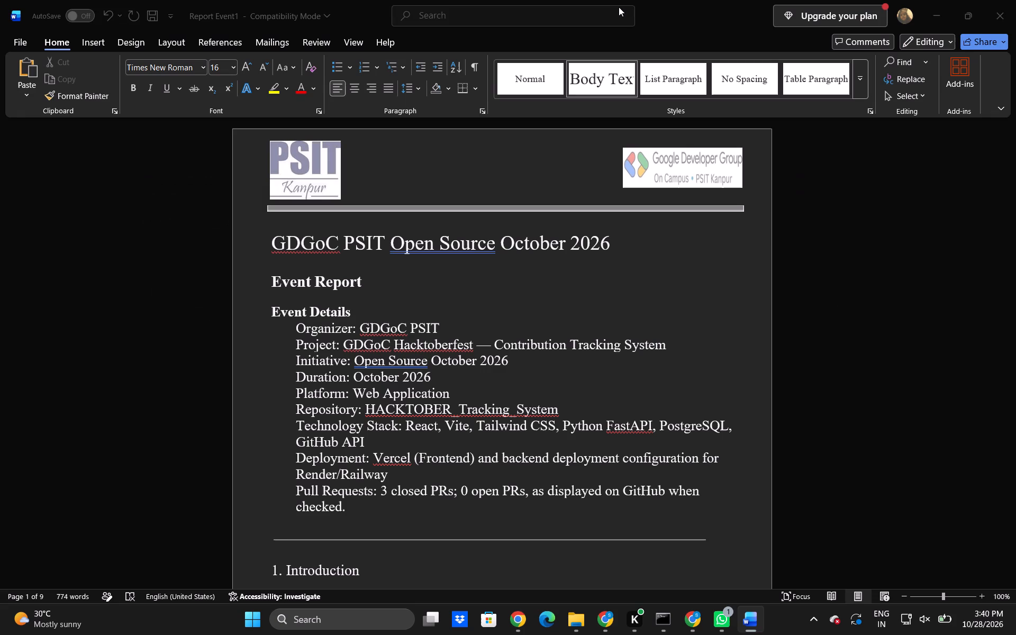
{"action": "key", "text": "alt+Tab"}
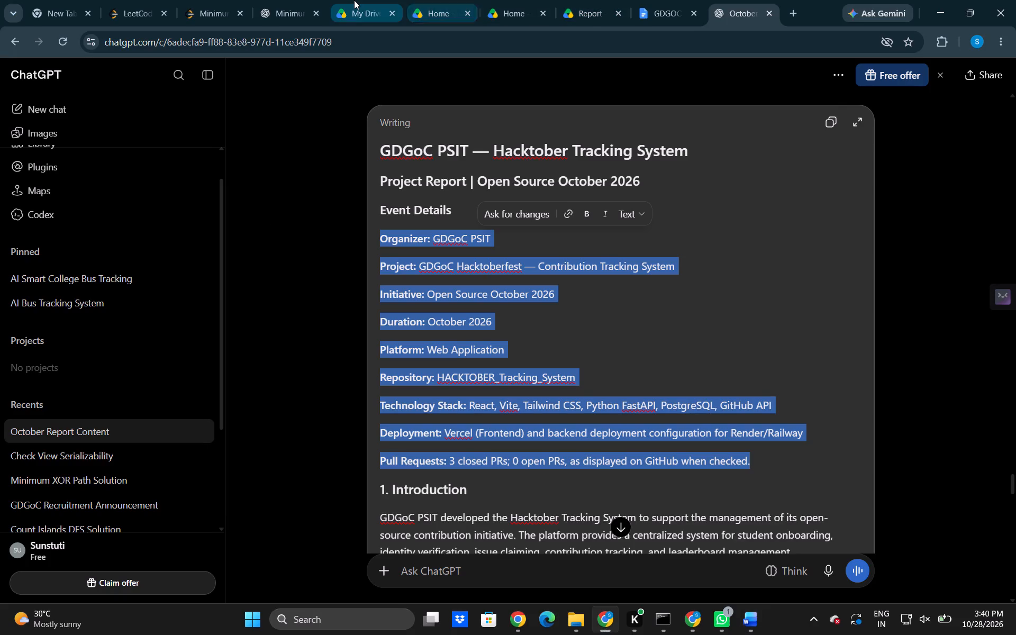
{"action": "left_click", "coordinate": [354, 0]}
{"action": "left_click", "coordinate": [428, 0]}
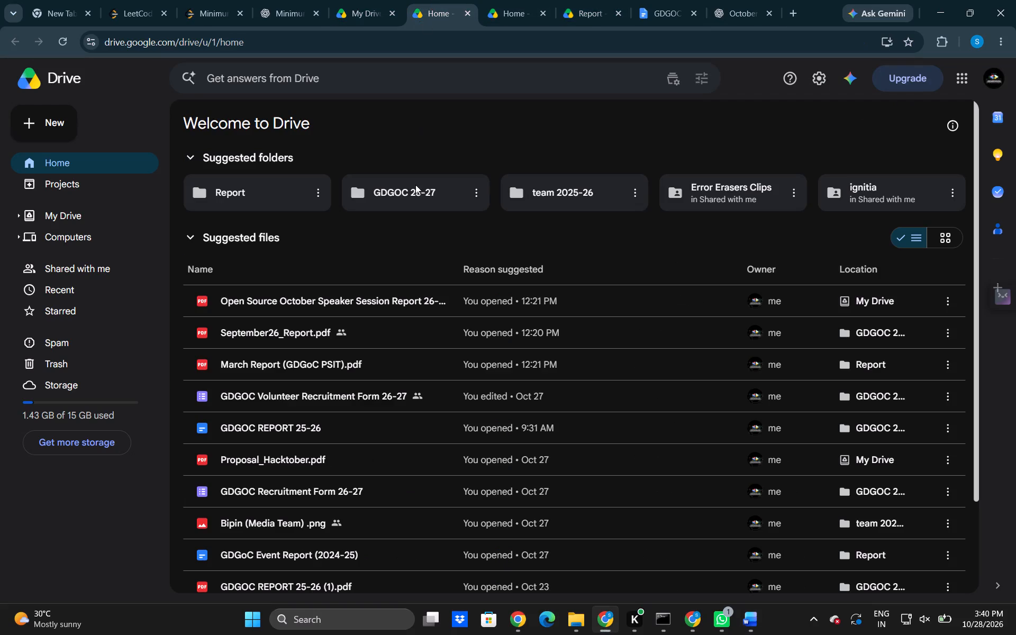
{"action": "scroll", "coordinate": [355, 378], "scroll_direction": "down", "scroll_amount": 1}
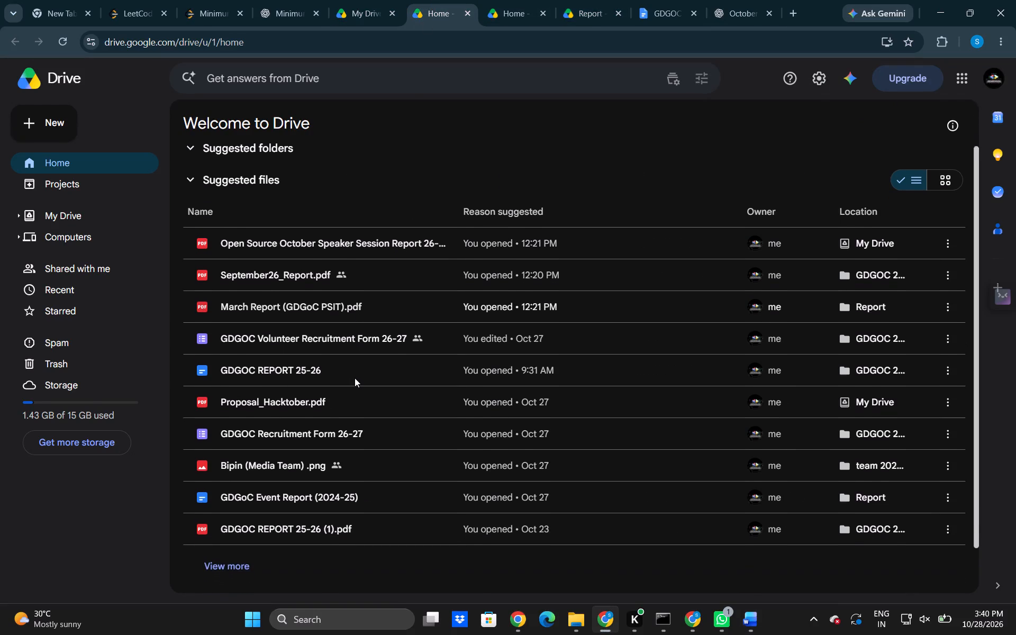
{"action": "scroll", "coordinate": [355, 378], "scroll_direction": "down", "scroll_amount": 1}
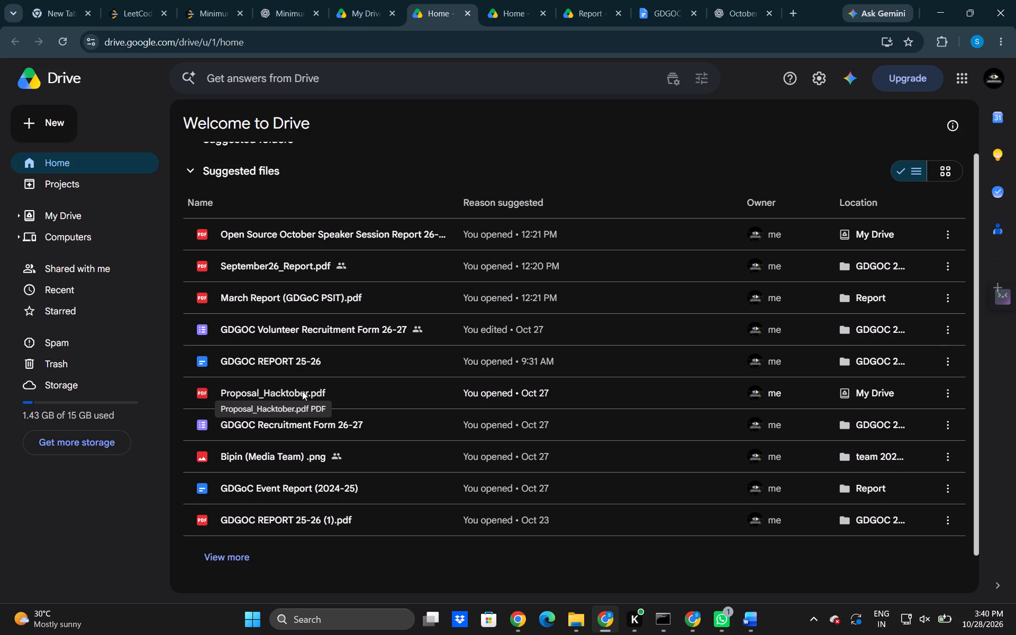
{"action": "left_click", "coordinate": [302, 391]}
{"action": "double_click", "coordinate": [302, 391]}
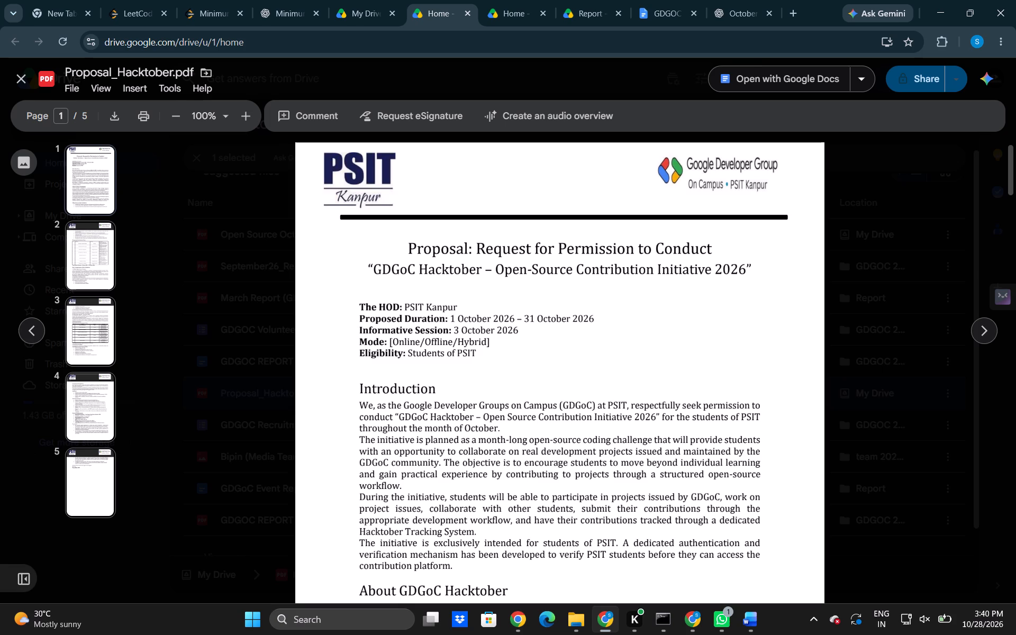
Copy the quoted title “GDGoC Hacktober – Open-Source Contribution Initiative 2026” from the proposal's first page.
{"action": "left_click_drag", "start_coordinate": [749, 270], "coordinate": [414, 300]}
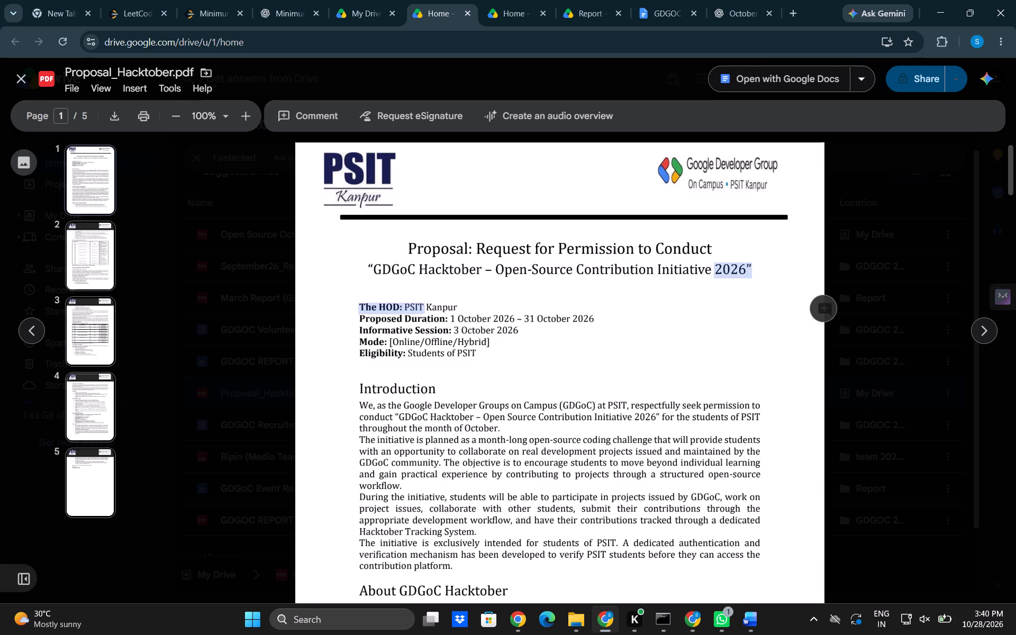
{"action": "left_click_drag", "start_coordinate": [414, 300], "coordinate": [378, 275]}
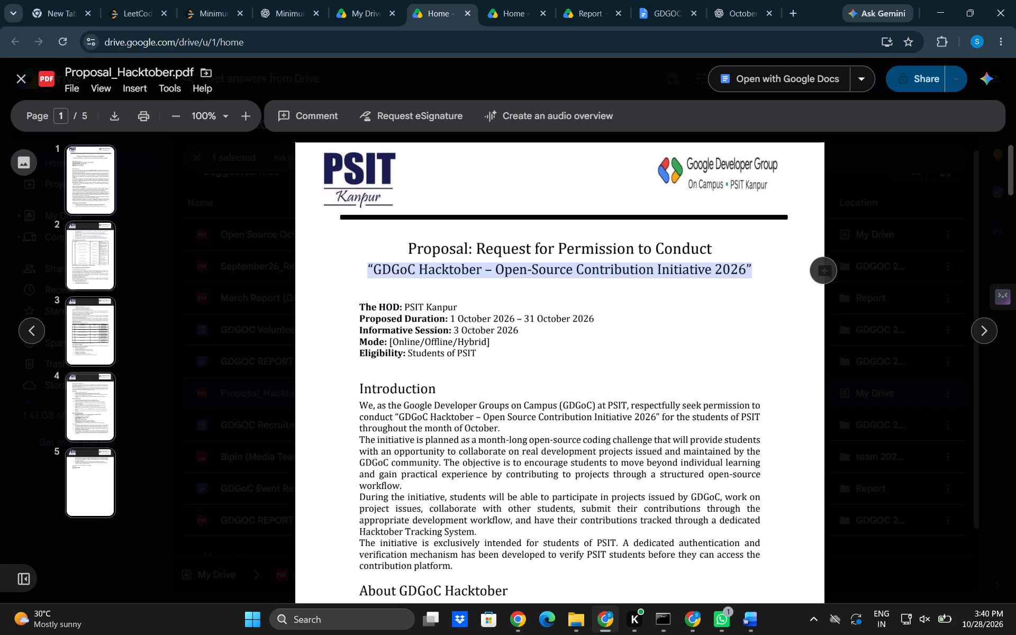
{"action": "left_click_drag", "start_coordinate": [378, 275], "coordinate": [374, 274]}
{"action": "key", "text": "ctrl+c"}
{"action": "scroll", "coordinate": [555, 505], "scroll_direction": "down", "scroll_amount": 11}
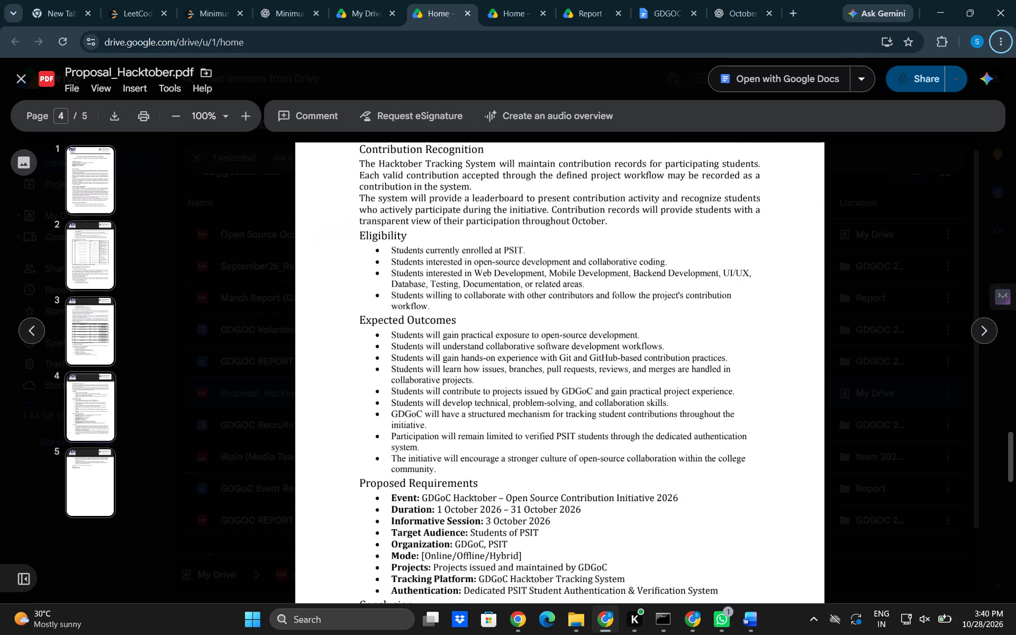
Switch to Word and replace "Open Source October 2026" in the report title with the copied initiative title.
{"action": "key", "text": "alt+Tab"}
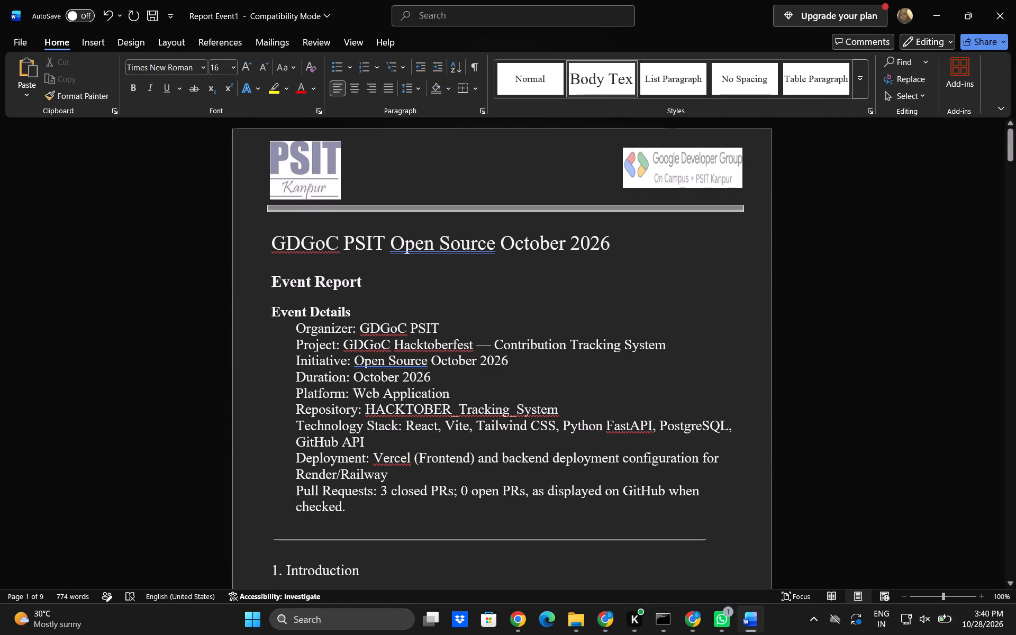
{"action": "left_click", "coordinate": [457, 286]}
{"action": "key", "text": "alt+Tab"}
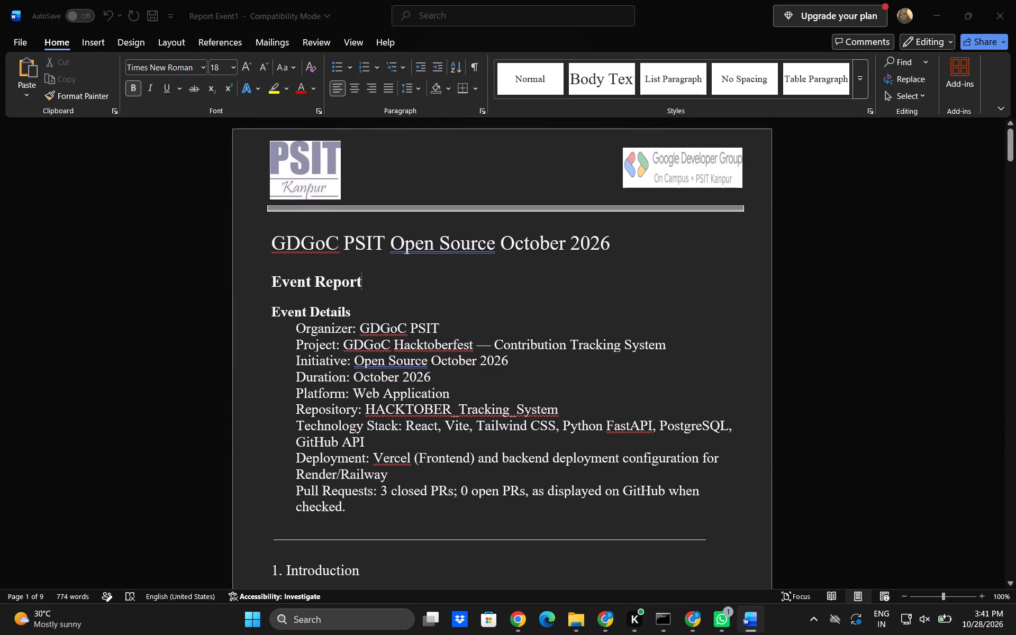
{"action": "key", "text": "alt+Tab"}
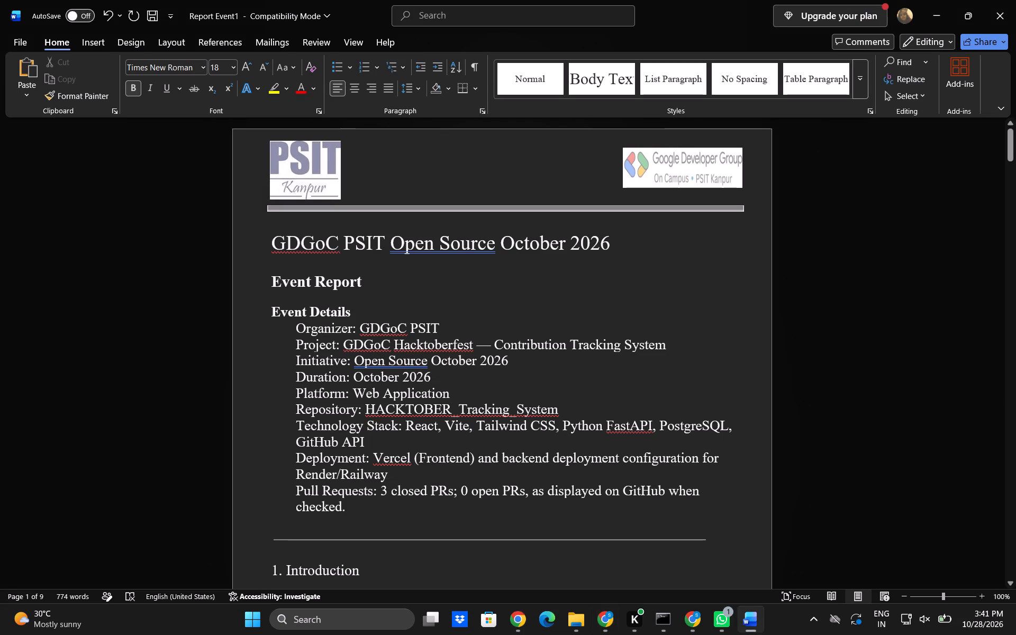
{"action": "key", "text": "alt+Tab"}
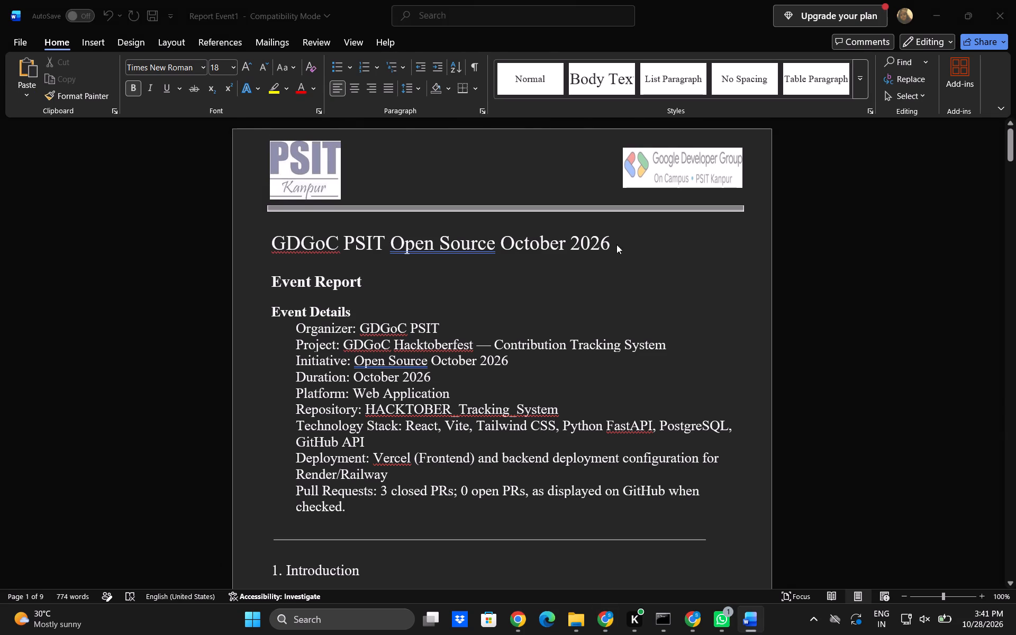
{"action": "key", "text": "alt+Tab"}
{"action": "left_click_drag", "start_coordinate": [615, 247], "coordinate": [565, 235]}
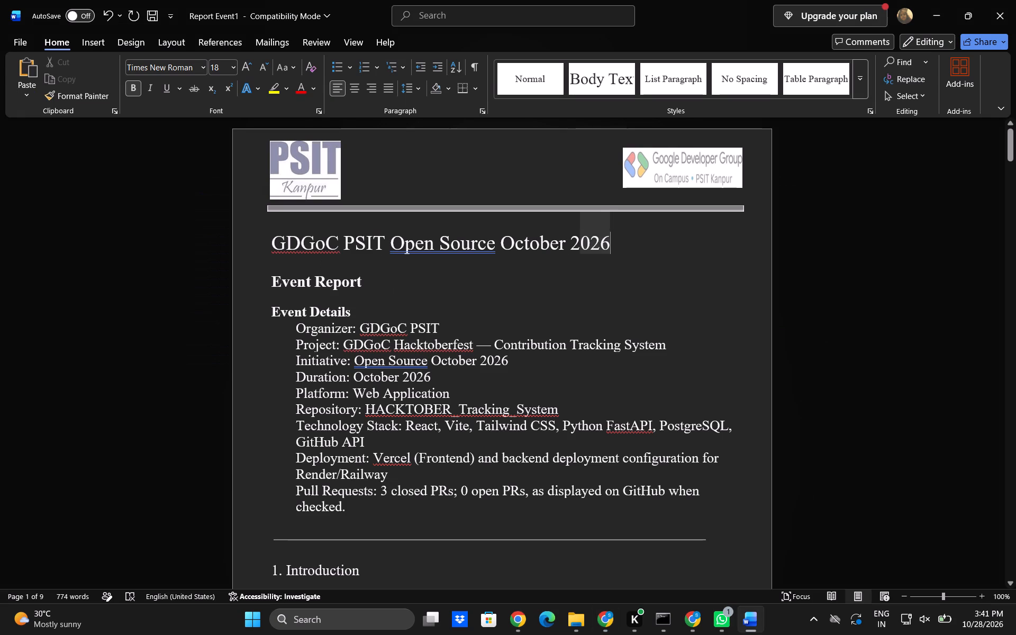
{"action": "left_click_drag", "start_coordinate": [565, 235], "coordinate": [392, 245]}
{"action": "key", "text": "ctrl+v"}
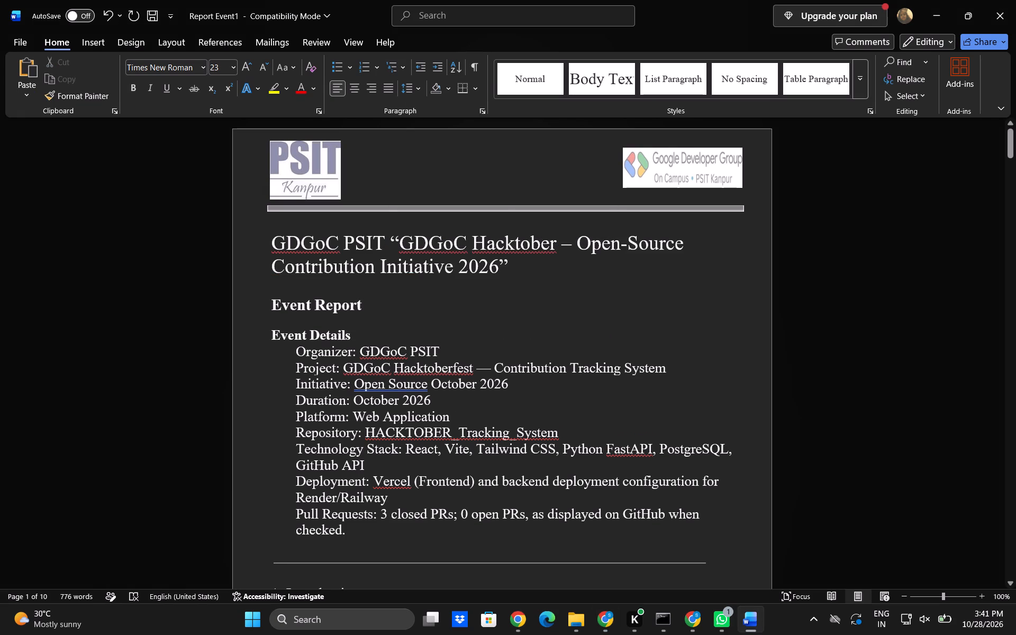
Trim the title to "GDGoC Hacktober – Open-Source Contribution Initiative 2026", removing the leading "GDGoC PSIT" and both quotation marks.
{"action": "left_click", "coordinate": [402, 238]}
{"action": "key", "text": "ctrl+BackSpace"}
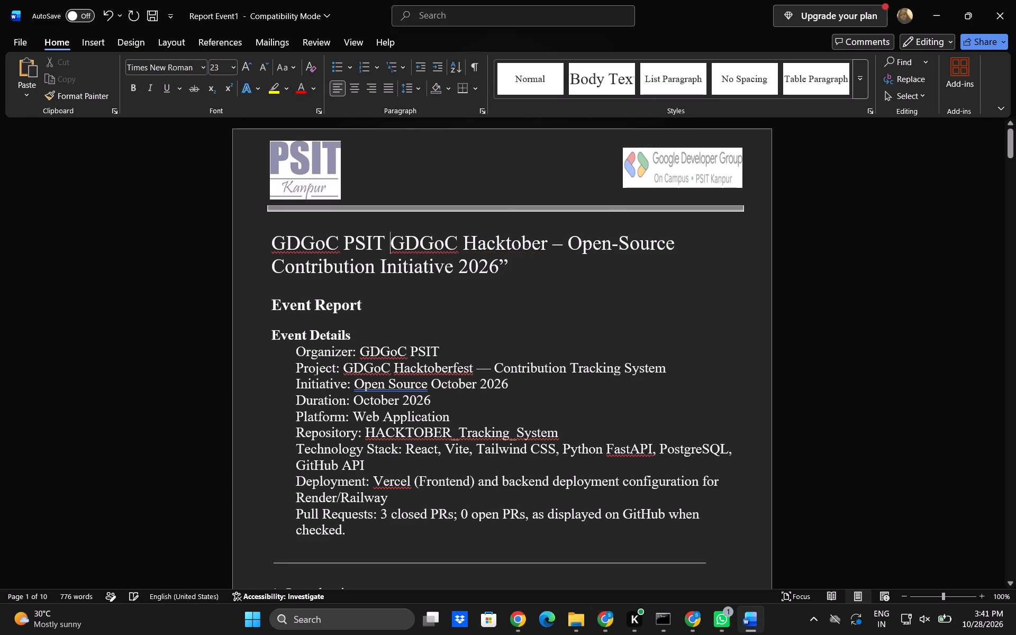
{"action": "key", "text": "ctrl+BackSpace"}
{"action": "key", "text": "ctrl+BackSpace"}
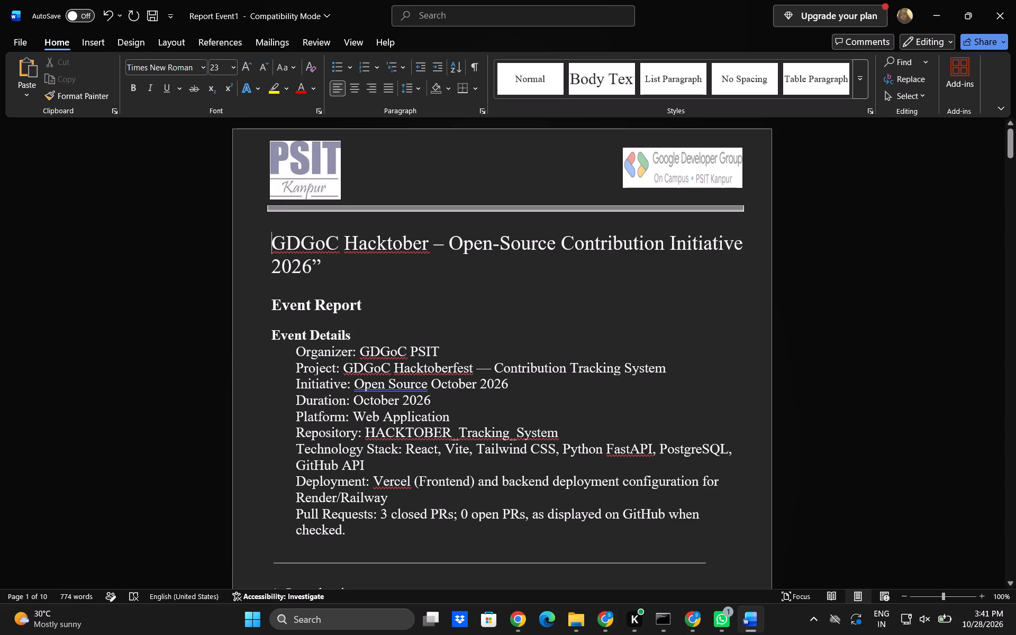
{"action": "left_click", "coordinate": [330, 262]}
{"action": "key", "text": "BackSpace"}
{"action": "key", "text": "alt+Tab"}
{"action": "left_click", "coordinate": [452, 284]}
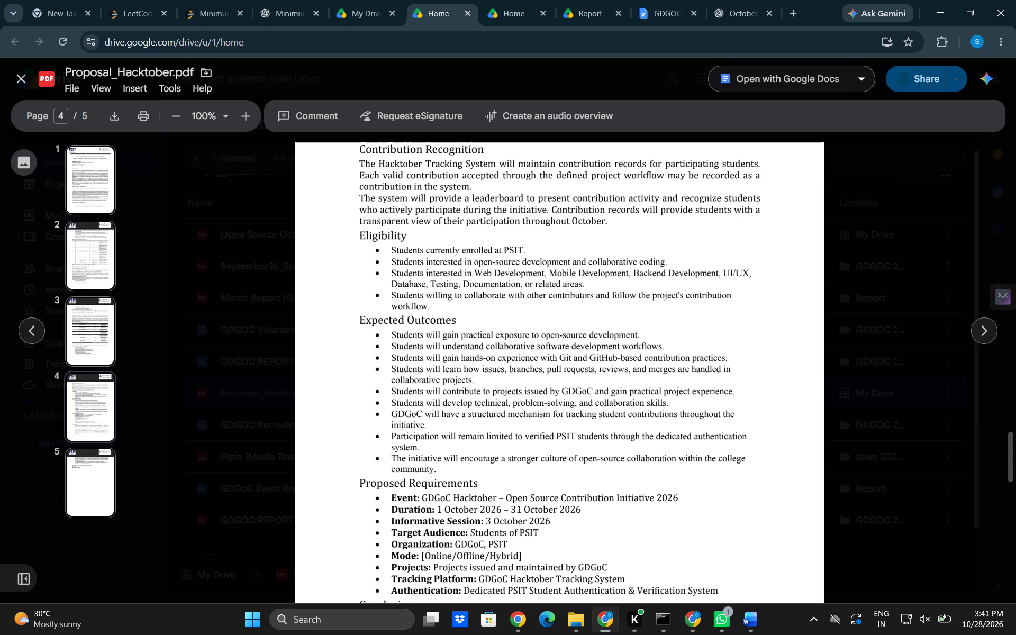
{"action": "key", "text": "ctrl+a"}
{"action": "scroll", "coordinate": [454, 294], "scroll_direction": "up", "scroll_amount": 2}
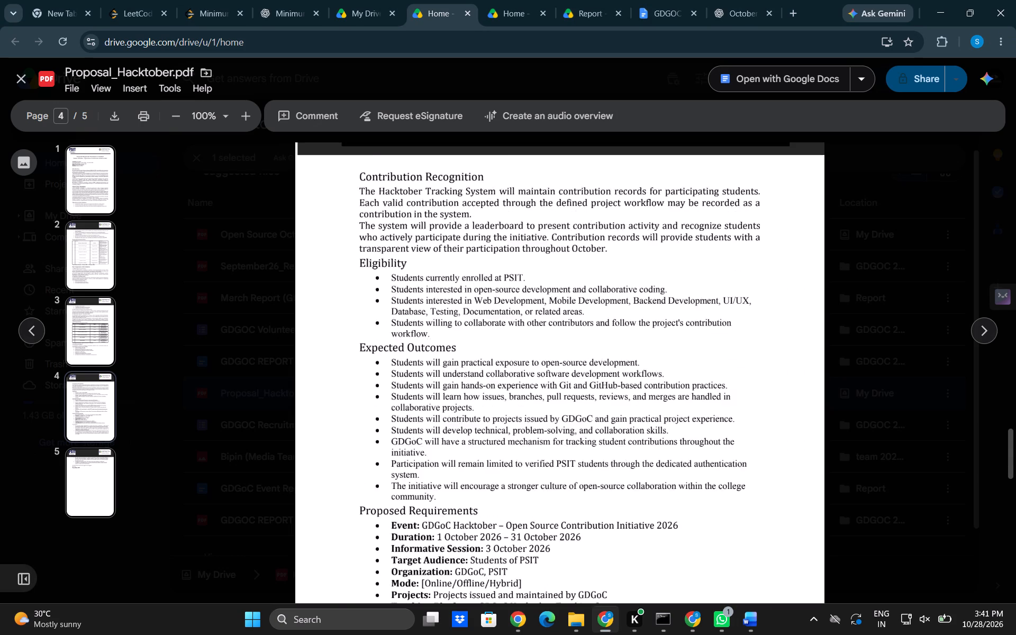
{"action": "scroll", "coordinate": [454, 294], "scroll_direction": "up", "scroll_amount": 14}
{"action": "scroll", "coordinate": [454, 294], "scroll_direction": "up", "scroll_amount": 8}
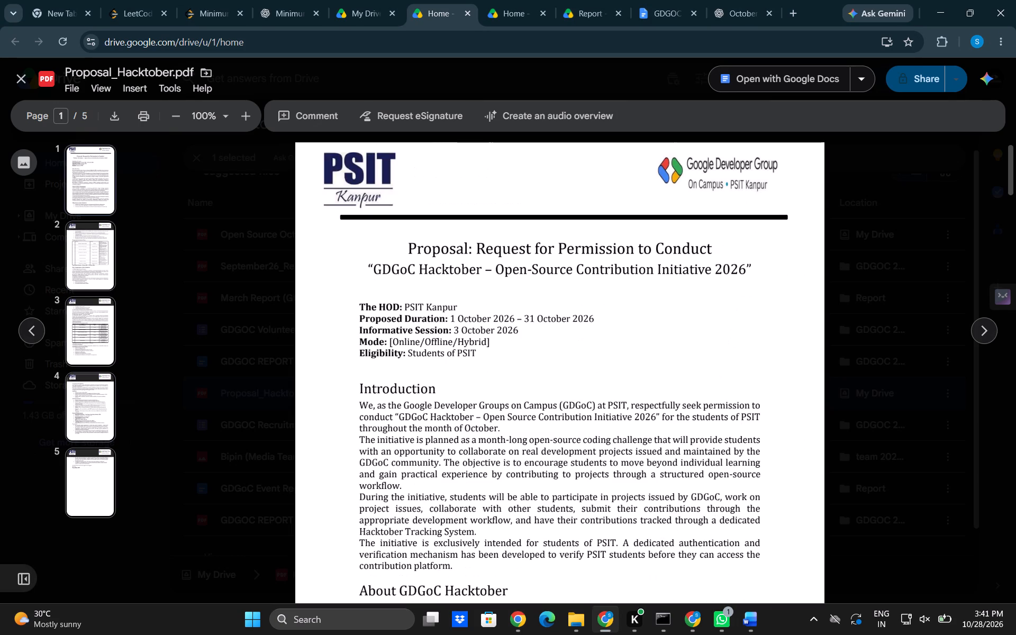
{"action": "left_click_drag", "start_coordinate": [405, 245], "coordinate": [475, 346]}
{"action": "key", "text": "ctrl+a"}
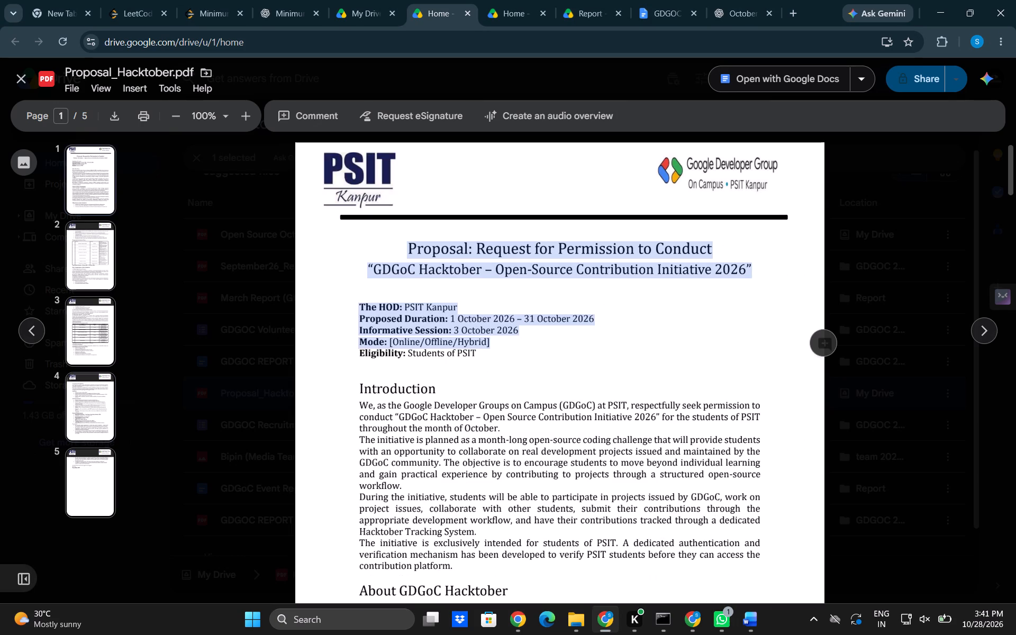
{"action": "left_click", "coordinate": [439, 312]}
{"action": "left_click_drag", "start_coordinate": [406, 248], "coordinate": [778, 634]}
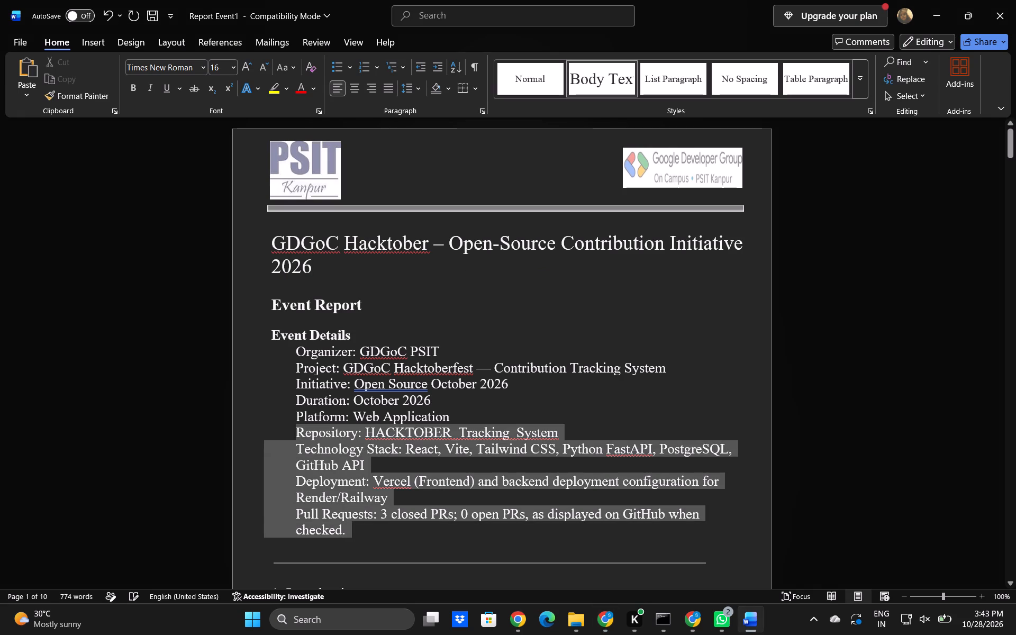
{"action": "left_click_drag", "start_coordinate": [314, 415], "coordinate": [295, 350]}
{"action": "key", "text": "ctrl+v"}
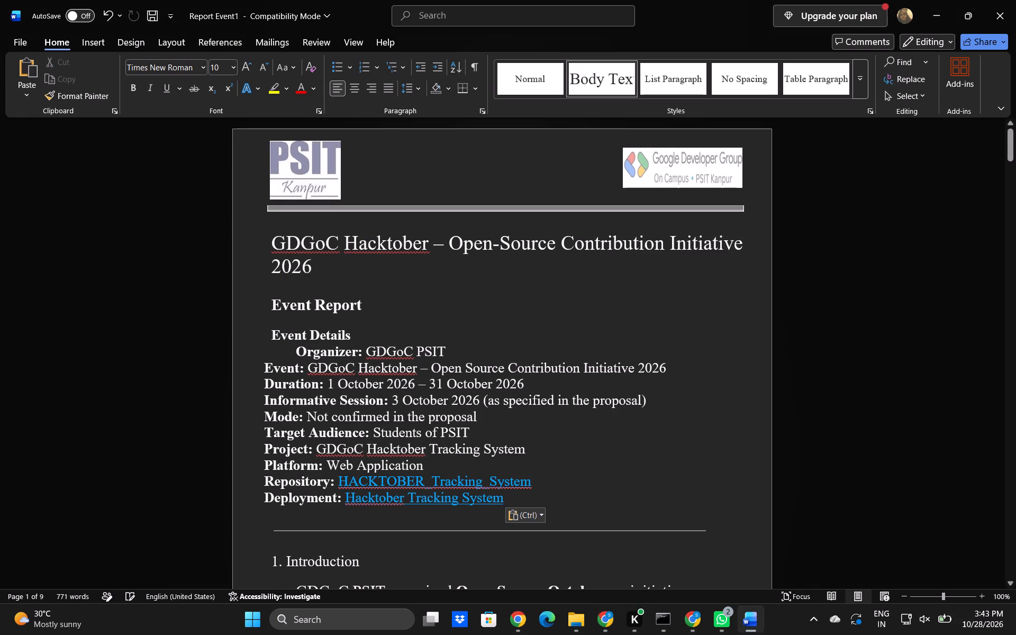
Indent the Event line under Event Details with nine leading spaces to align it with the Organizer line.
{"action": "left_click", "coordinate": [264, 364]}
{"action": "key", "text": "space"}
{"action": "key", "text": "space"}
{"action": "key", "text": "space"}
{"action": "key", "text": "space"}
{"action": "key", "text": "space"}
{"action": "key", "text": "space"}
{"action": "key", "text": "space"}
{"action": "key", "text": "space"}
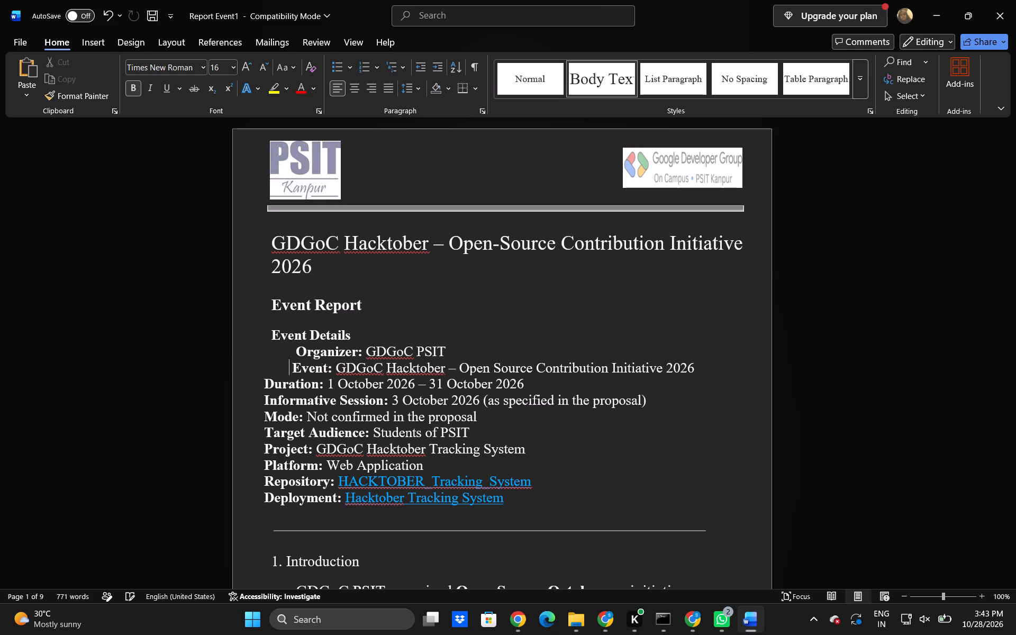
{"action": "key", "text": "space"}
Indent the Duration line with nine leading spaces to align it with the Event line.
{"action": "key", "text": "Down"}
{"action": "key", "text": "Left"}
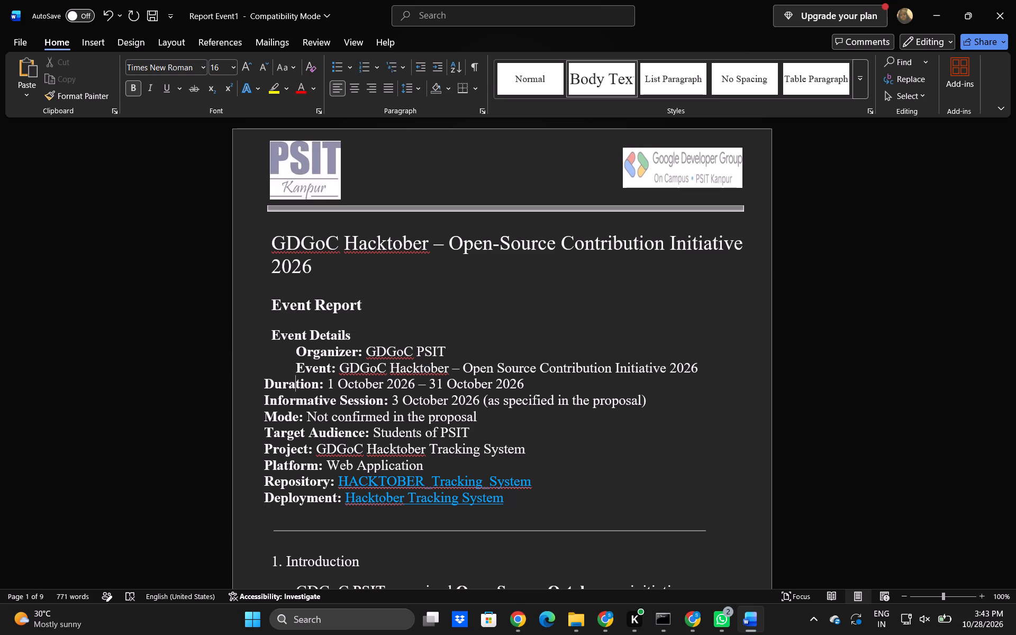
{"action": "key", "text": "Left"}
{"action": "key", "text": "Left"}
{"action": "key", "text": "Left"}
{"action": "key", "text": "space"}
{"action": "key", "text": "space"}
{"action": "key", "text": "space"}
{"action": "key", "text": "space"}
{"action": "key", "text": "space"}
{"action": "key", "text": "space"}
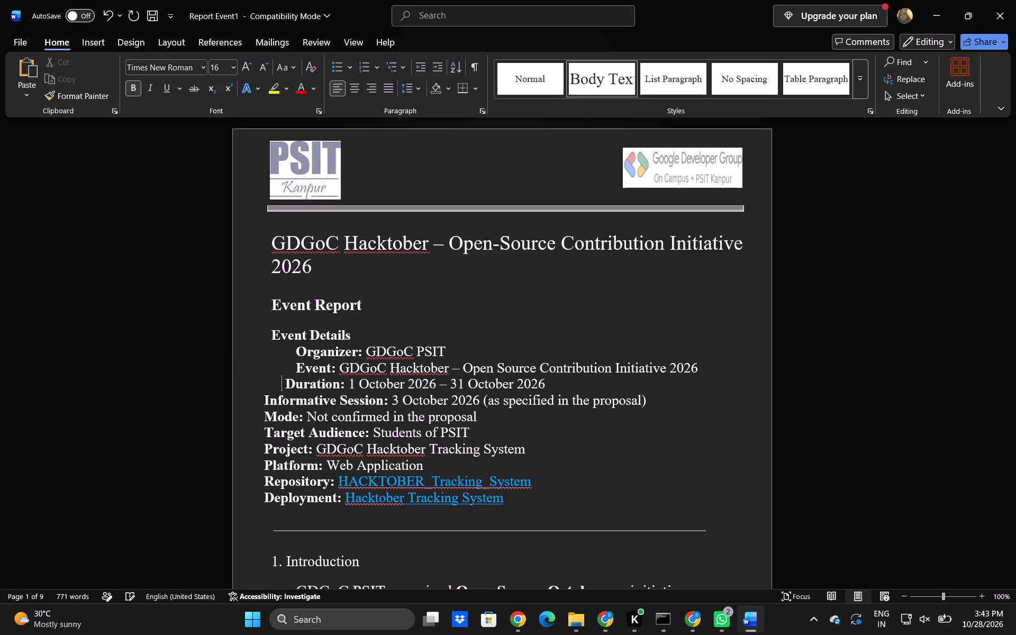
{"action": "key", "text": "space"}
{"action": "key", "text": "space"}
{"action": "key", "text": "space"}
Indent the Informative Session line with nine leading spaces to align it with the Duration line.
{"action": "key", "text": "Down"}
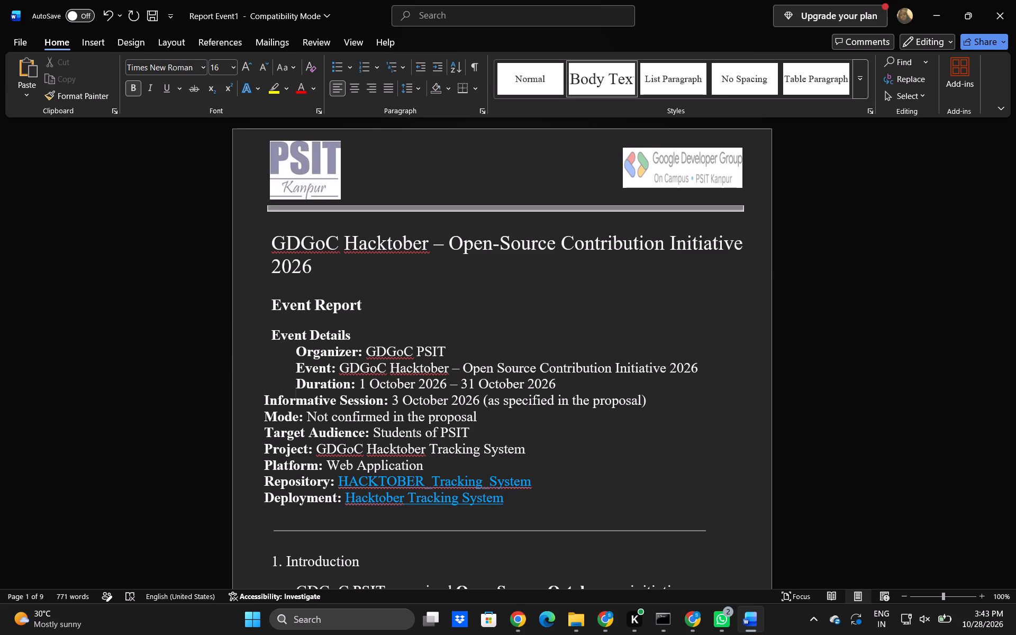
{"action": "key", "text": "ctrl+Left"}
{"action": "key", "text": "space"}
{"action": "key", "text": "space"}
{"action": "key", "text": "space"}
{"action": "key", "text": "space"}
{"action": "key", "text": "space"}
{"action": "key", "text": "space"}
{"action": "key", "text": "space"}
{"action": "key", "text": "space"}
{"action": "key", "text": "space"}
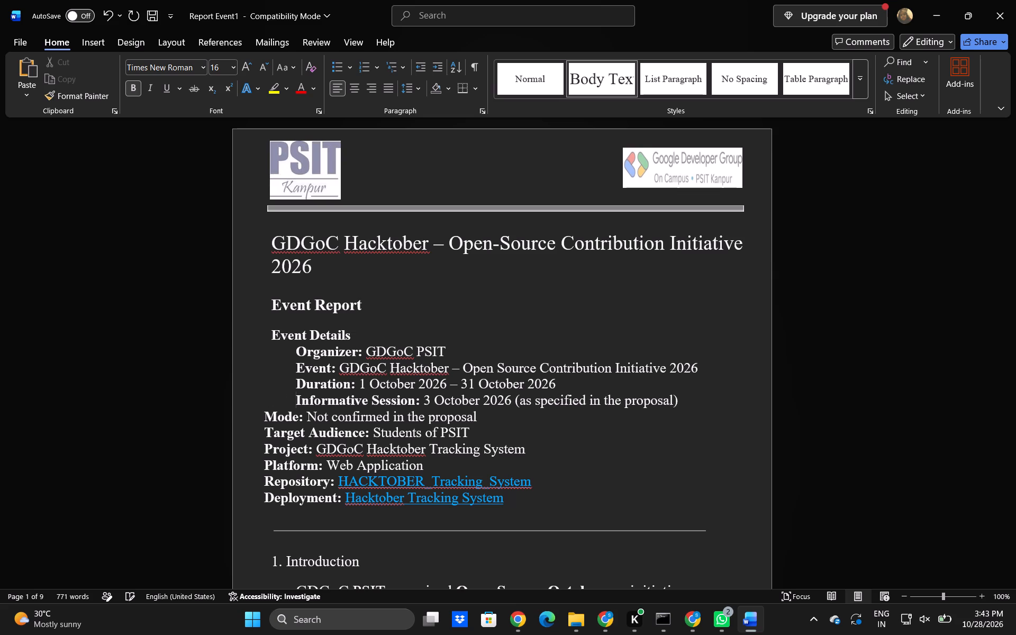
Indent the Mode line with nine leading spaces to align it with the lines above.
{"action": "key", "text": "ctrl+Down"}
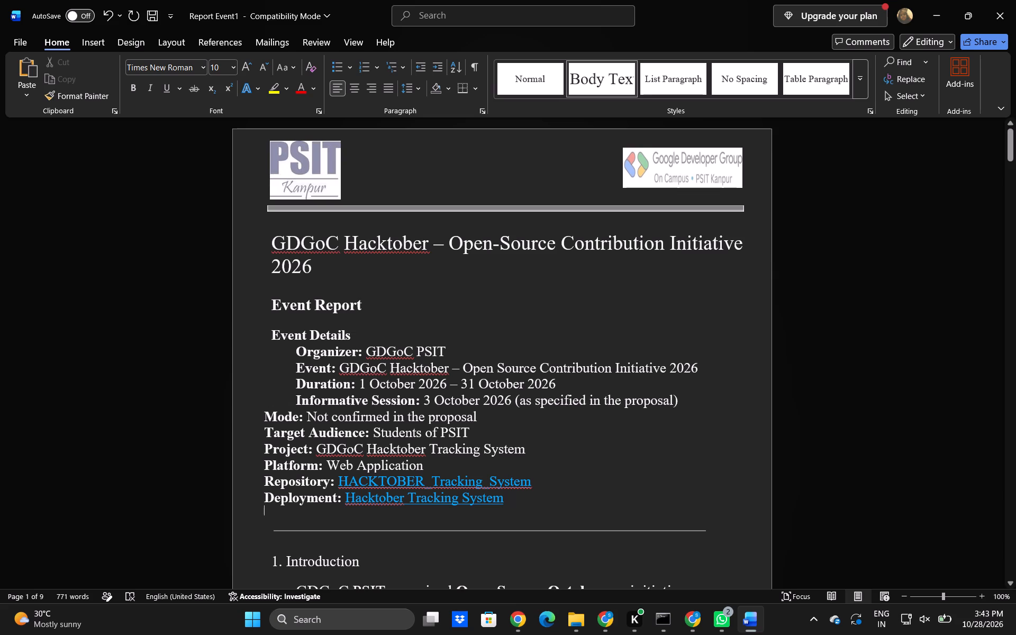
{"action": "left_click", "coordinate": [264, 414]}
{"action": "key", "text": "space"}
{"action": "key", "text": "space"}
{"action": "key", "text": "space"}
{"action": "key", "text": "space"}
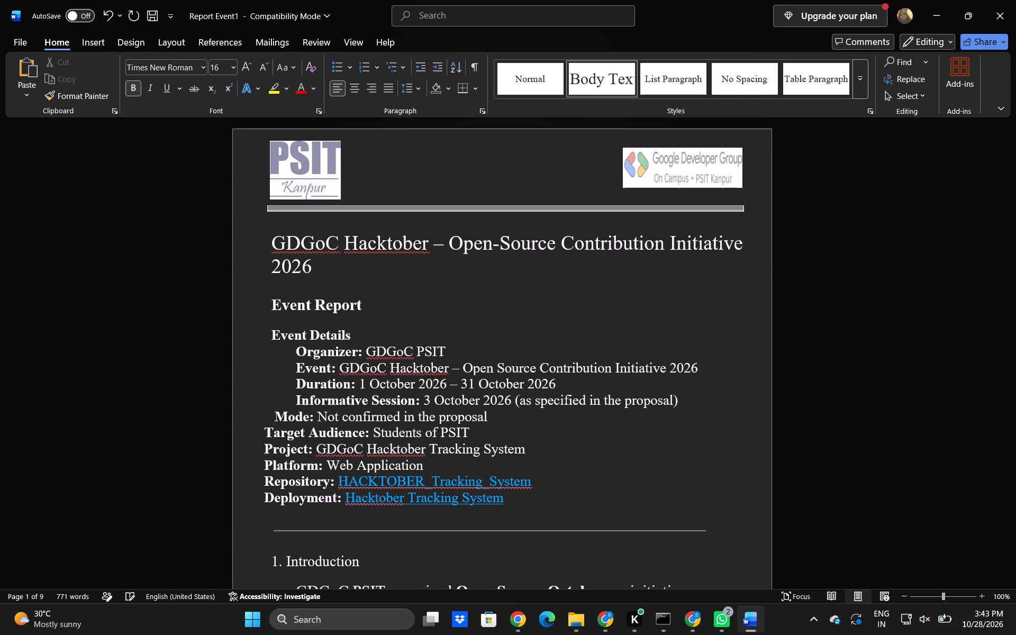
{"action": "key", "text": "space"}
{"action": "key", "text": "space"}
{"action": "key", "text": "space"}
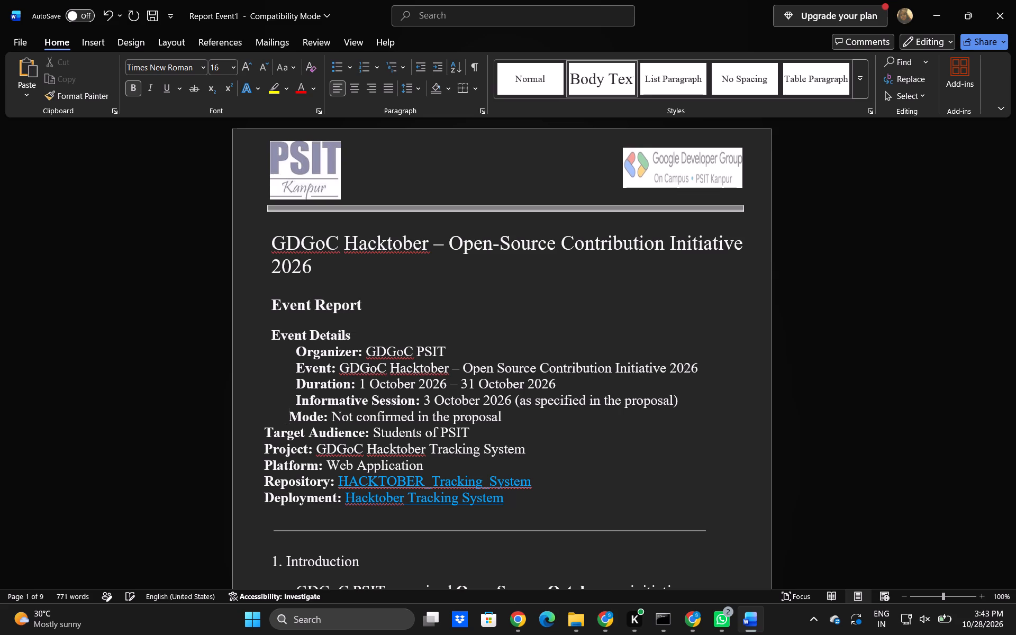
{"action": "key", "text": "space"}
{"action": "key", "text": "space"}
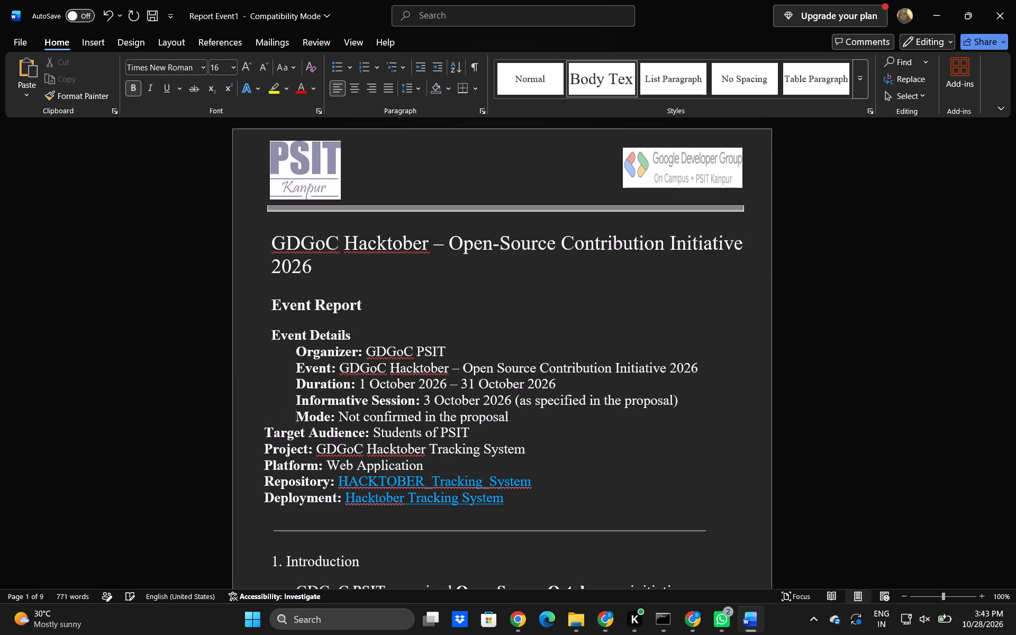
Indent the Target Audience line with nine leading spaces to align it with the Mode line.
{"action": "key", "text": "Down"}
{"action": "key", "text": "ctrl+Left"}
{"action": "key", "text": "space"}
{"action": "key", "text": "space"}
{"action": "key", "text": "space"}
{"action": "key", "text": "space"}
{"action": "key", "text": "space"}
{"action": "key", "text": "space"}
{"action": "key", "text": "space"}
{"action": "key", "text": "space"}
{"action": "key", "text": "space"}
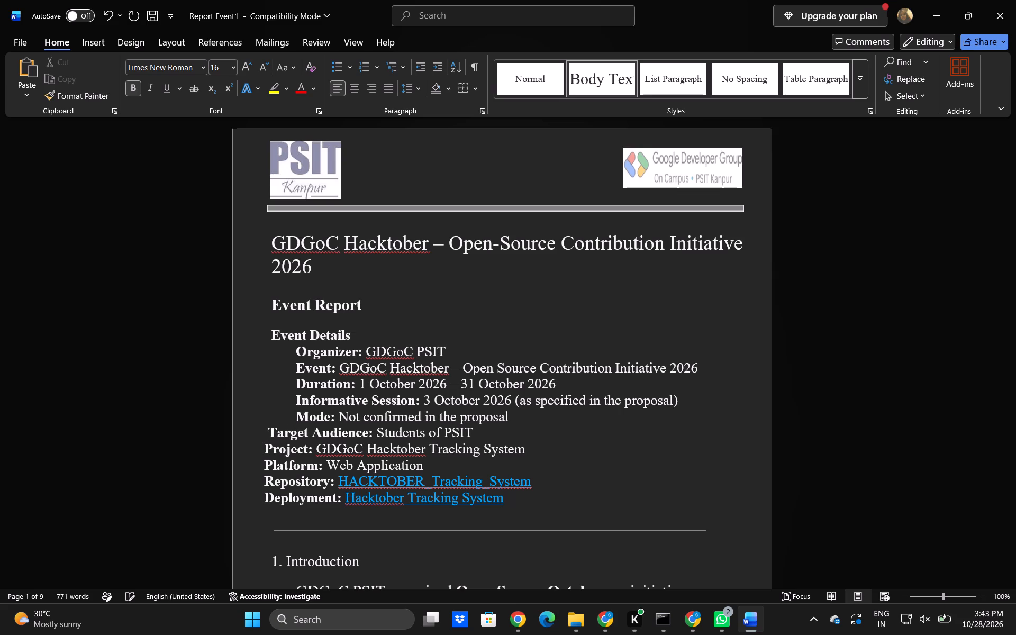
Indent the Project line with nine leading spaces to align it with the Target Audience line.
{"action": "key", "text": "Down"}
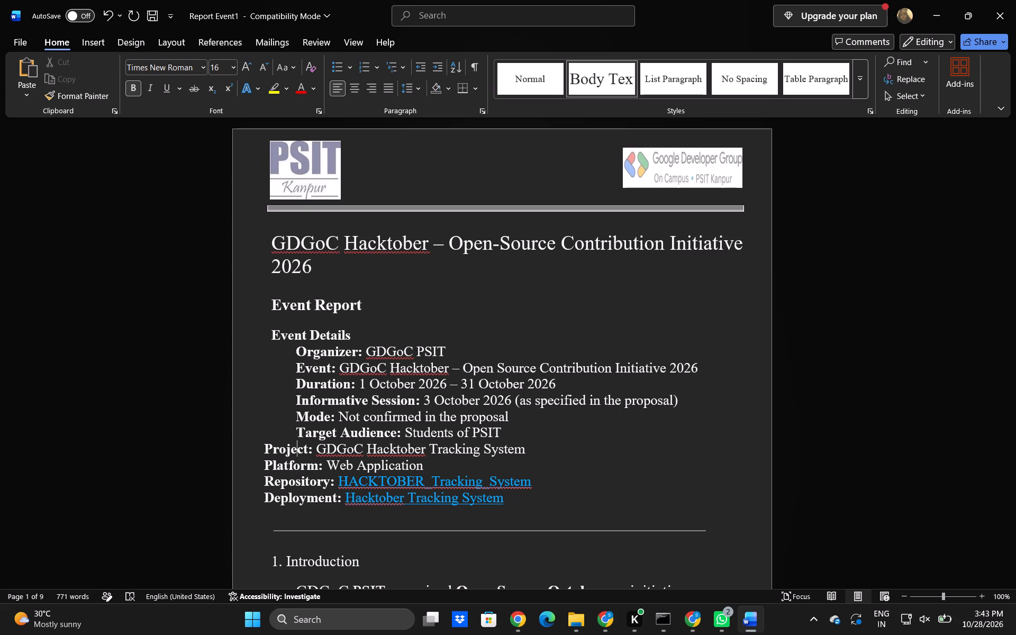
{"action": "key", "text": "ctrl+Left"}
{"action": "key", "text": "space"}
{"action": "key", "text": "space"}
{"action": "key", "text": "space"}
{"action": "key", "text": "space"}
{"action": "key", "text": "space"}
{"action": "key", "text": "space"}
{"action": "key", "text": "space"}
{"action": "key", "text": "space"}
{"action": "key", "text": "space"}
{"action": "key", "text": "space"}
{"action": "key", "text": "space"}
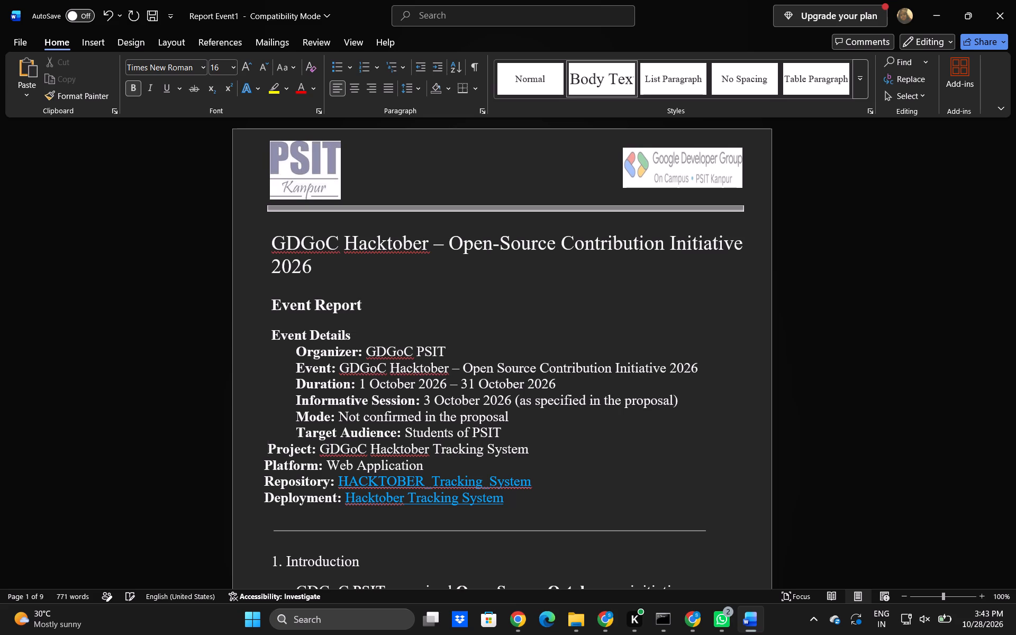
{"action": "key", "text": "BackSpace"}
{"action": "key", "text": "BackSpace"}
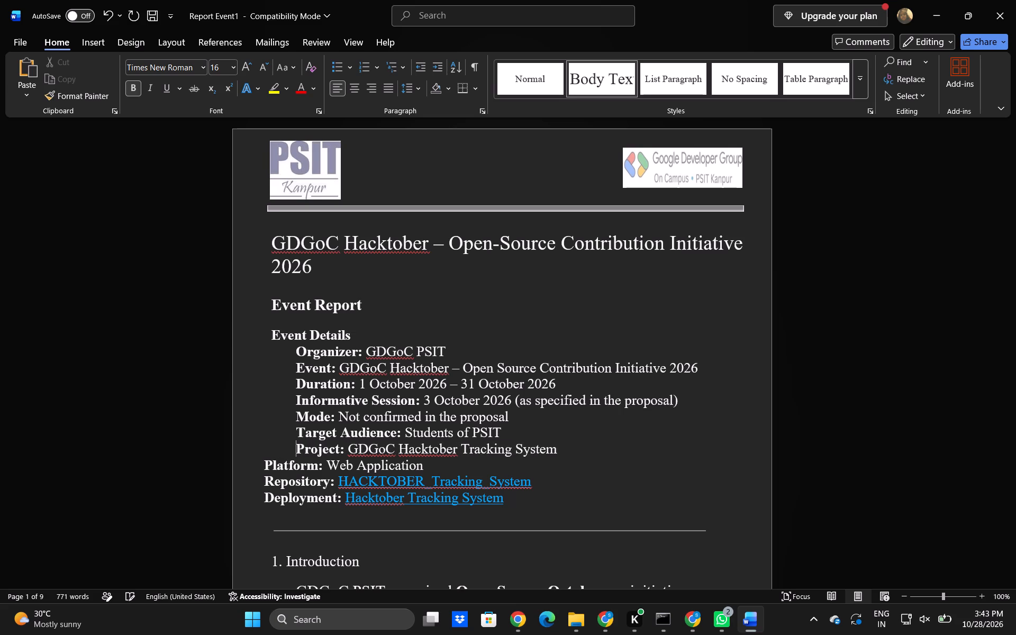
Indent the Platform line with nine leading spaces to align it with the Project line.
{"action": "key", "text": "Down"}
{"action": "key", "text": "ctrl+Left"}
{"action": "key", "text": "ctrl+space"}
{"action": "key", "text": "ctrl+space"}
{"action": "key", "text": "ctrl+space"}
{"action": "key", "text": "ctrl+space"}
{"action": "key", "text": "ctrl+space"}
{"action": "key", "text": "ctrl+space"}
{"action": "key", "text": "space"}
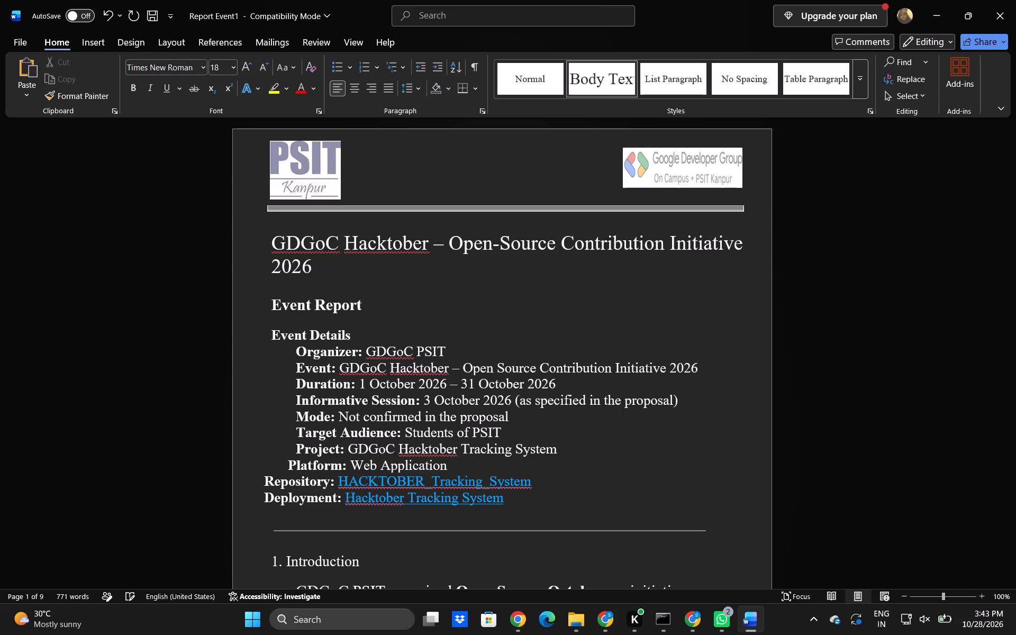
{"action": "key", "text": "space"}
{"action": "key", "text": "space"}
Indent the Repository line with nine leading spaces to align it with the Platform line.
{"action": "key", "text": "Down"}
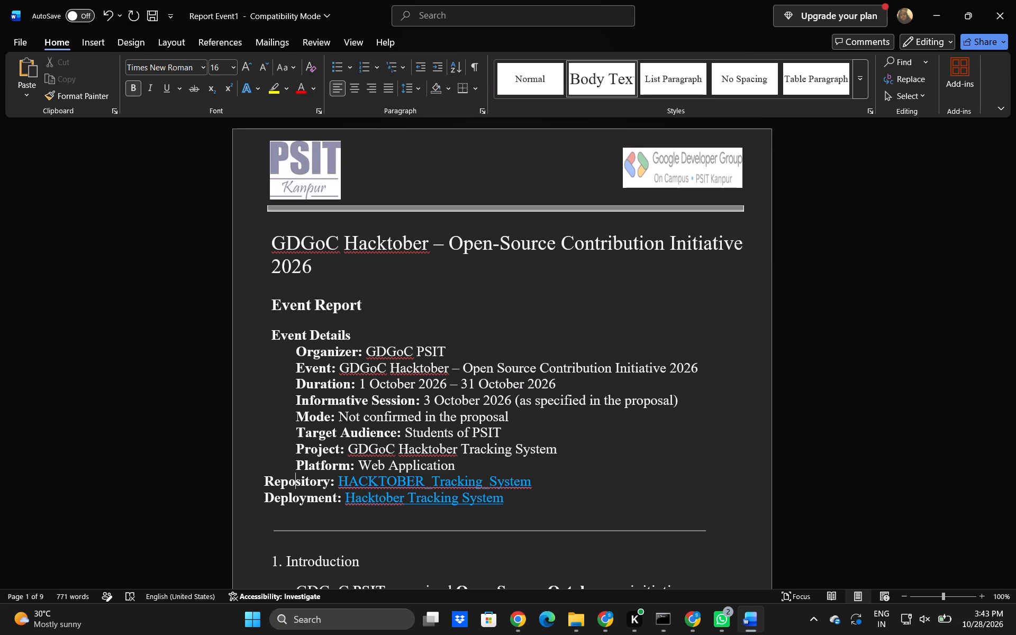
{"action": "key", "text": "ctrl+Left"}
{"action": "key", "text": "space"}
{"action": "key", "text": "space"}
{"action": "key", "text": "space"}
{"action": "key", "text": "space"}
{"action": "key", "text": "space"}
{"action": "key", "text": "space"}
{"action": "key", "text": "space"}
{"action": "key", "text": "space"}
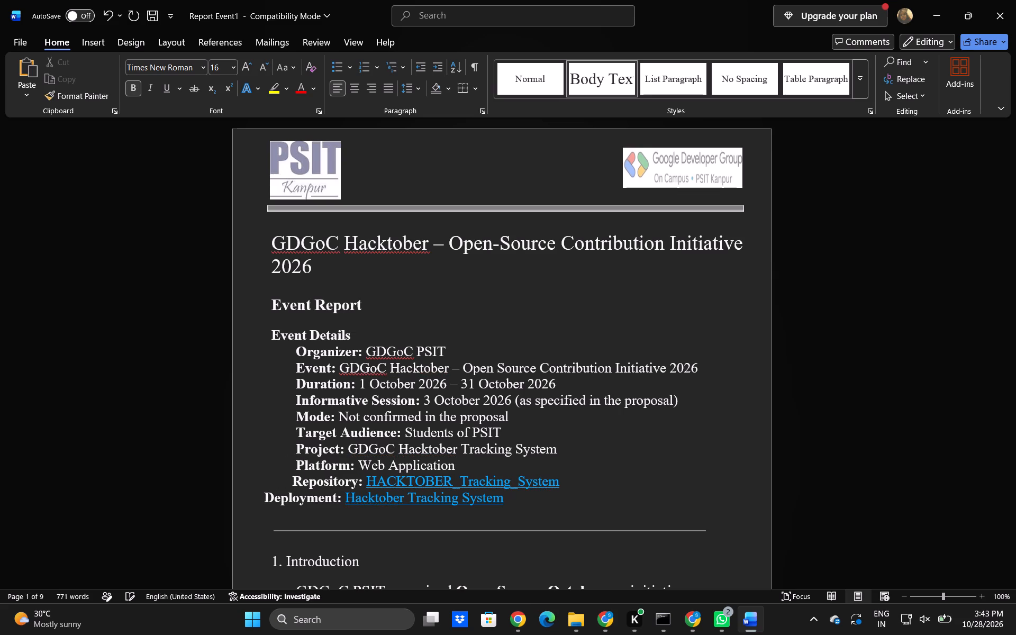
{"action": "key", "text": "space"}
Indent the Deployment line with nine leading spaces to align it with the Repository line.
{"action": "key", "text": "Down"}
{"action": "key", "text": "ctrl+Left"}
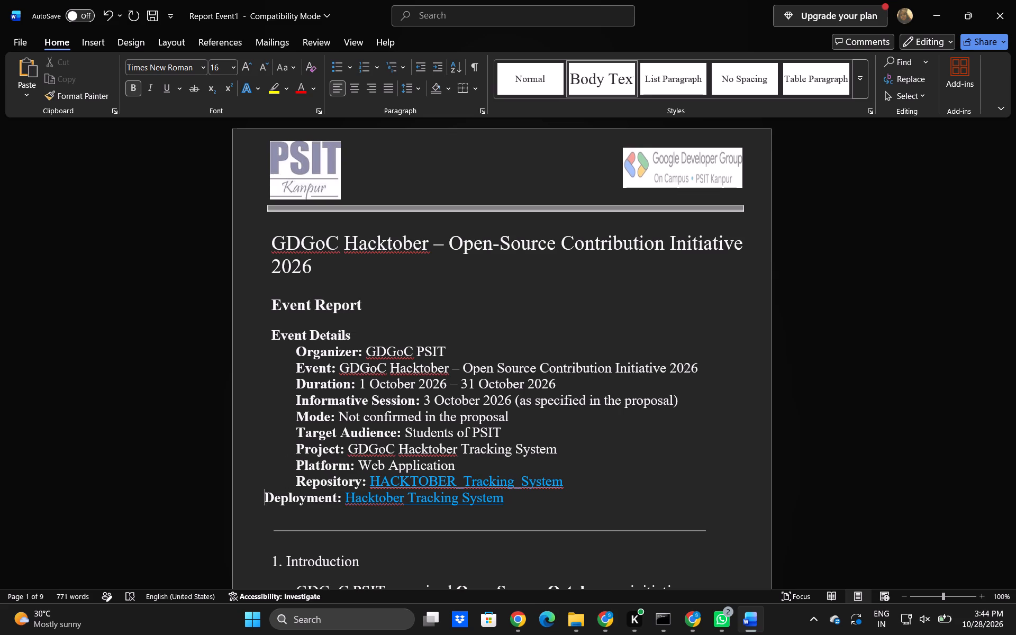
{"action": "key", "text": "space"}
{"action": "key", "text": "space"}
{"action": "key", "text": "space"}
{"action": "key", "text": "space"}
{"action": "key", "text": "space"}
{"action": "key", "text": "space"}
{"action": "key", "text": "space"}
{"action": "key", "text": "space"}
{"action": "key", "text": "space"}
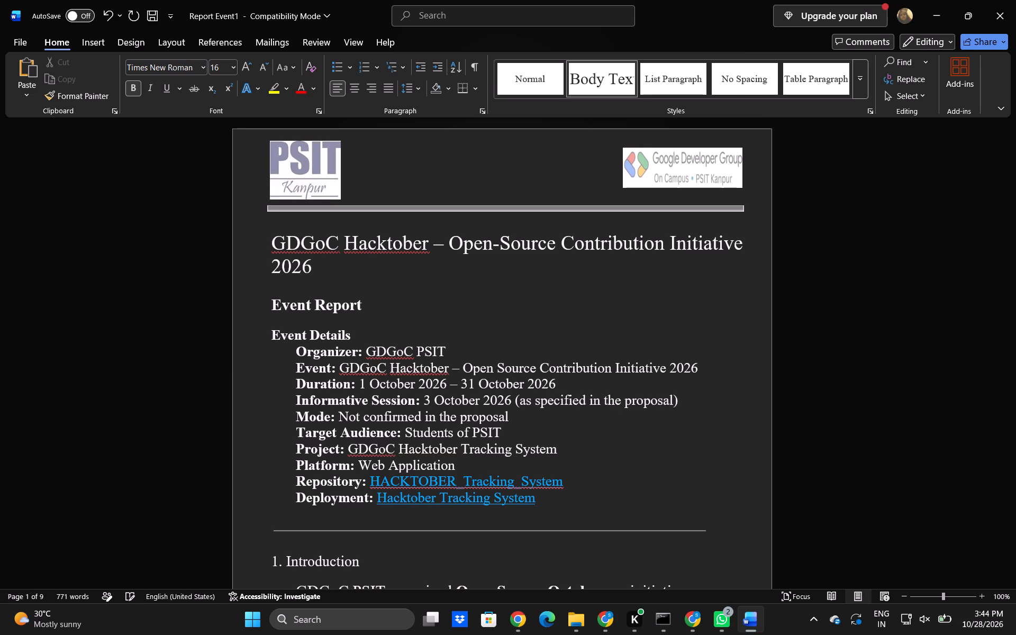
Remove the bold formatting from all Event Details lines, Organizer through Deployment.
{"action": "left_click_drag", "start_coordinate": [549, 499], "coordinate": [293, 349]}
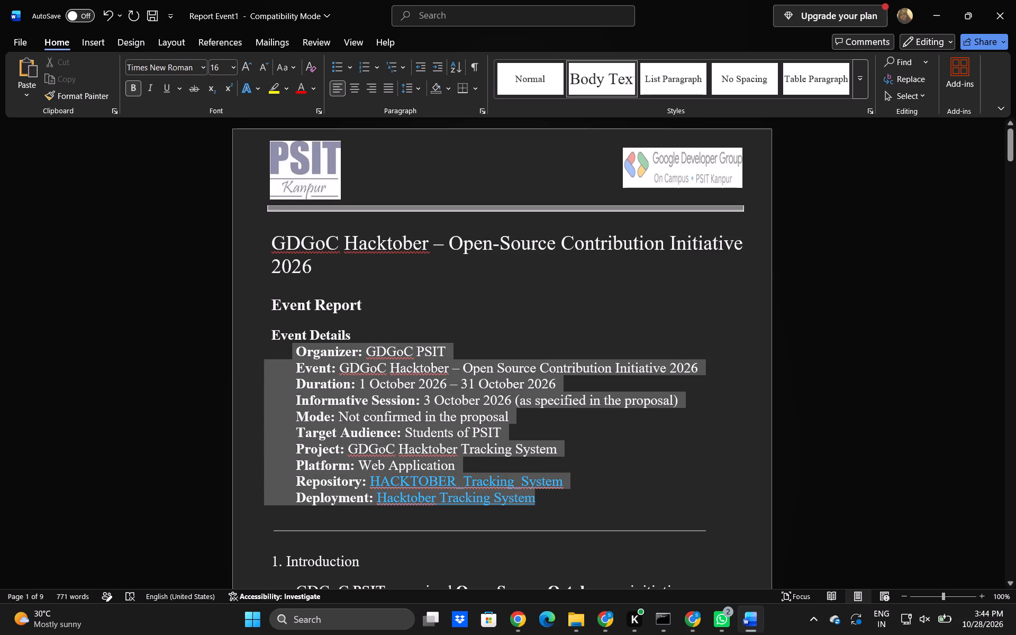
{"action": "left_click", "coordinate": [301, 329]}
{"action": "left_click", "coordinate": [301, 329]}
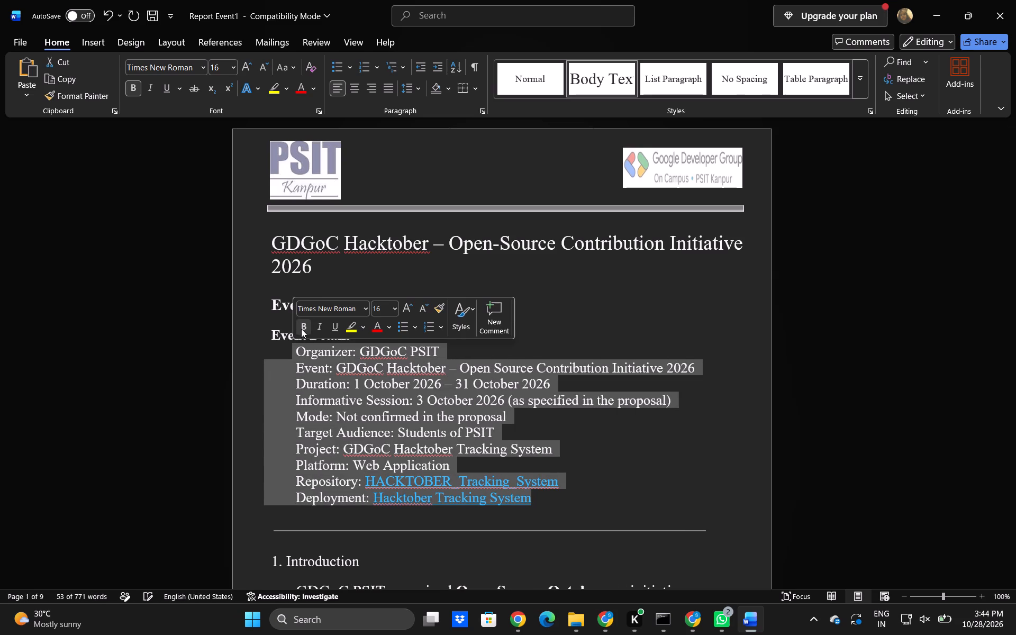
{"action": "left_click", "coordinate": [445, 398]}
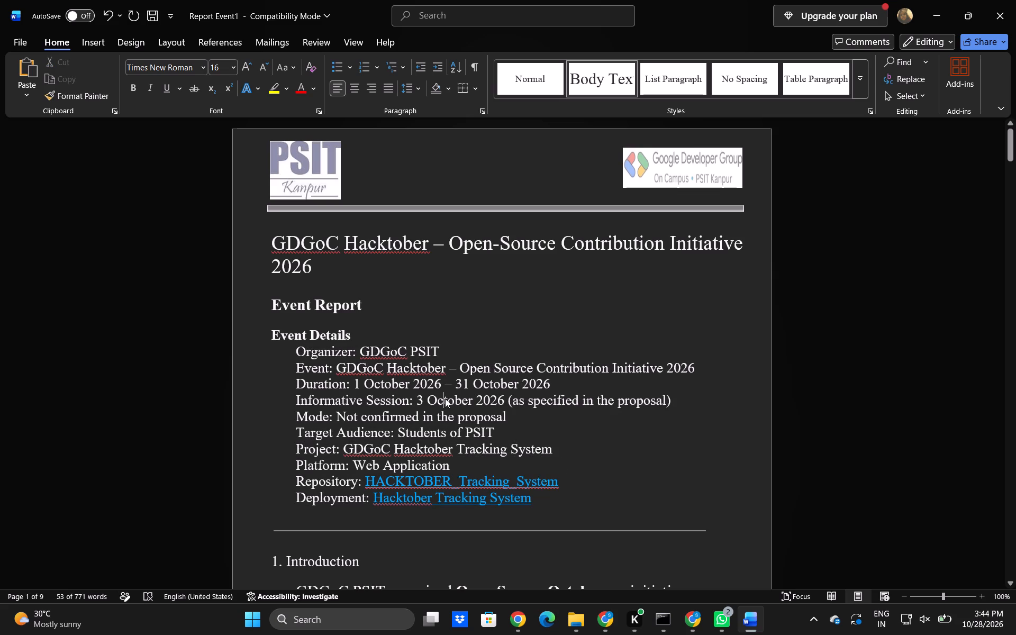
Change the Mode entry in Event Details to "Online".
{"action": "left_click", "coordinate": [510, 414]}
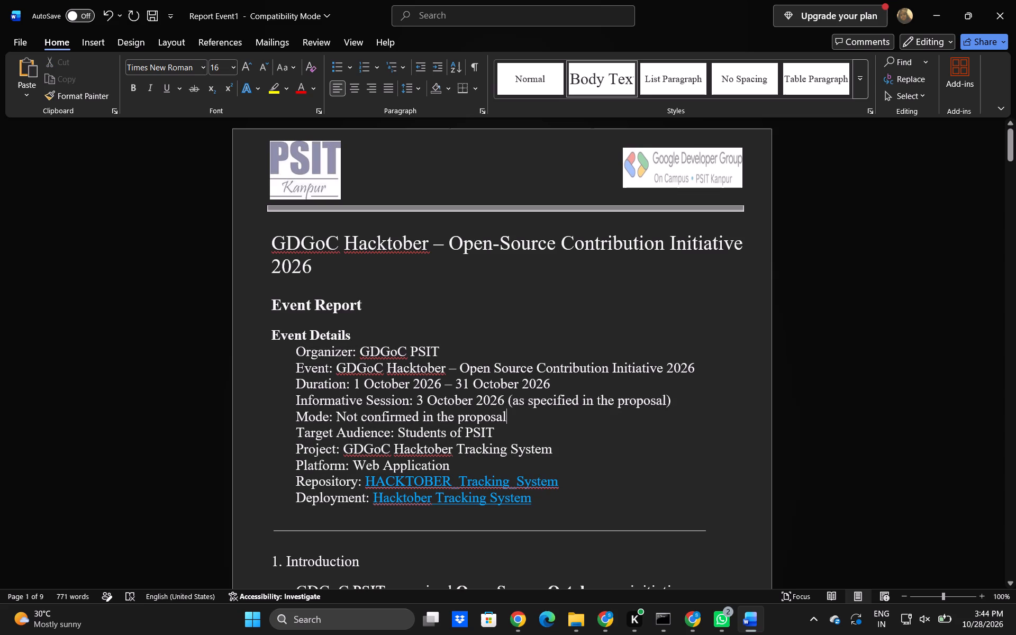
{"action": "key", "text": "ctrl+BackSpace"}
{"action": "key", "text": "ctrl+BackSpace"}
{"action": "key", "text": "ctrl+BackSpace"}
{"action": "key", "text": "ctrl+BackSpace"}
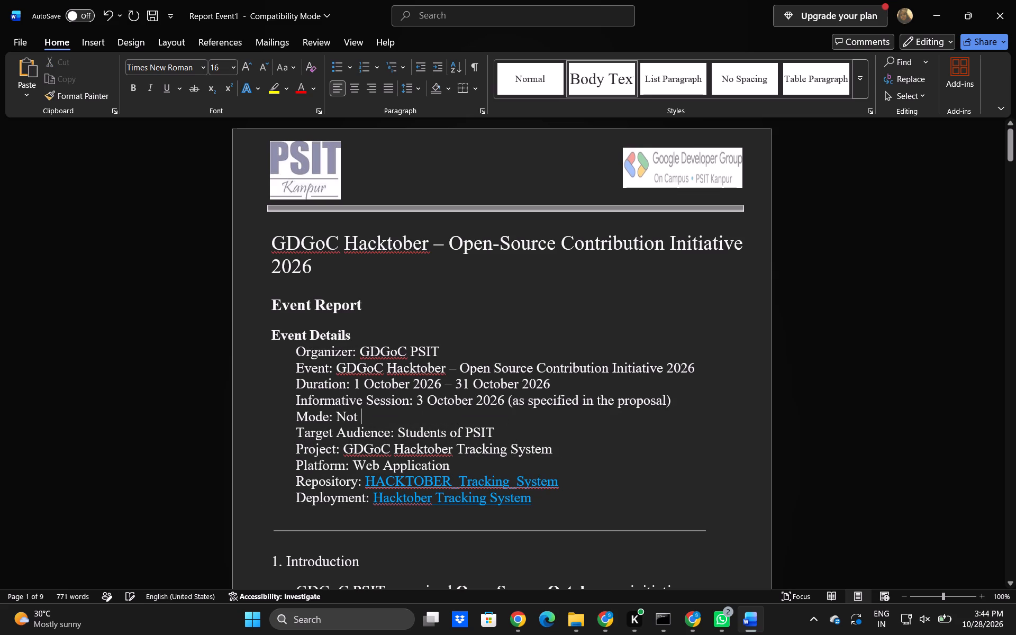
{"action": "key", "text": "ctrl+BackSpace"}
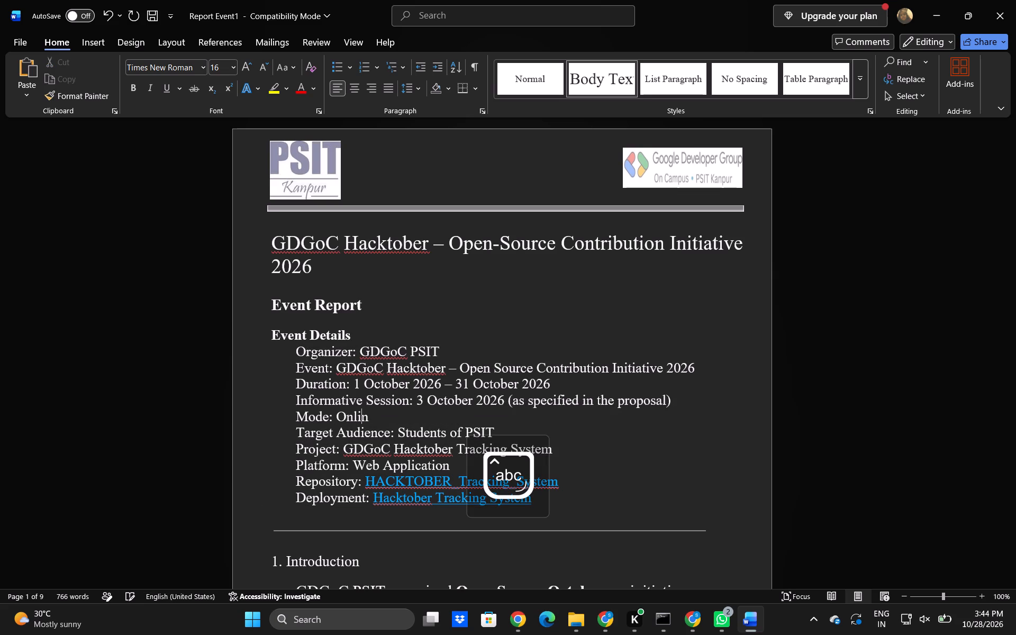
Delete the entire Informative Session line from Event Details, leaving no empty line between Duration and Mode.
{"action": "left_click", "coordinate": [695, 401]}
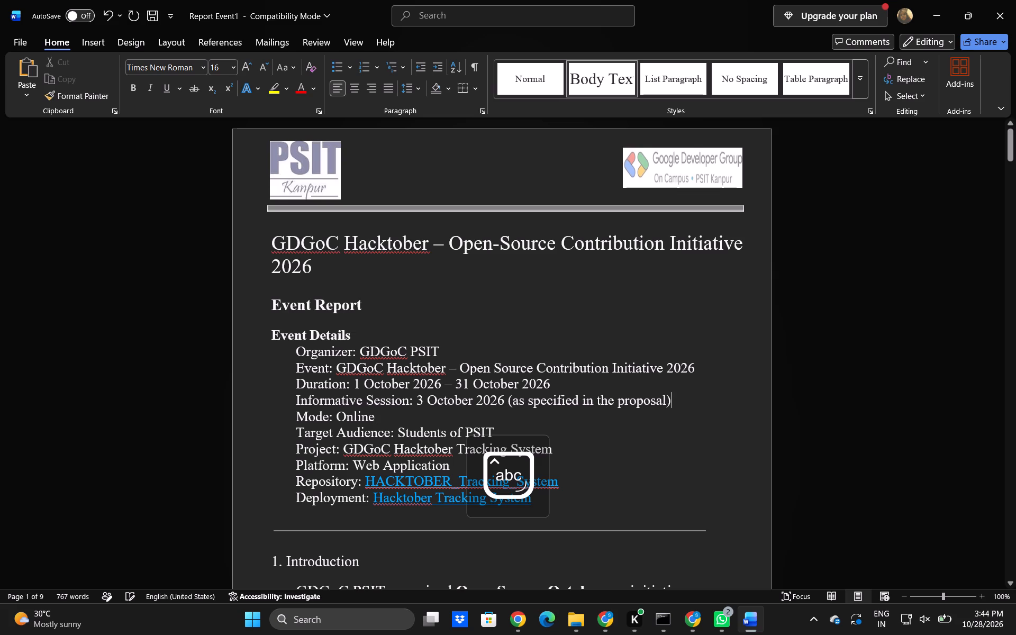
{"action": "key", "text": "ctrl+BackSpace"}
{"action": "key", "text": "ctrl+BackSpace"}
{"action": "key", "text": "ctrl+BackSpace"}
{"action": "key", "text": "ctrl+BackSpace"}
{"action": "key", "text": "ctrl+BackSpace"}
{"action": "key", "text": "ctrl+BackSpace"}
{"action": "key", "text": "ctrl+BackSpace"}
{"action": "key", "text": "ctrl+BackSpace"}
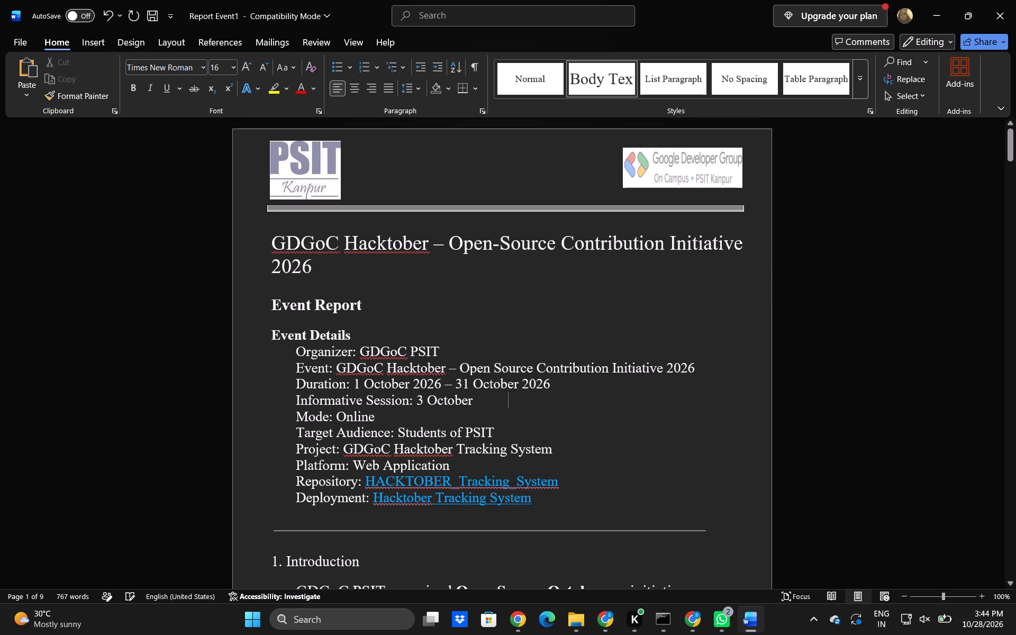
{"action": "key", "text": "ctrl+BackSpace"}
{"action": "key", "text": "ctrl+BackSpace"}
{"action": "key", "text": "ctrl+BackSpace"}
{"action": "key", "text": "ctrl+BackSpace"}
{"action": "key", "text": "ctrl+BackSpace"}
{"action": "key", "text": "ctrl+BackSpace"}
{"action": "key", "text": "BackSpace"}
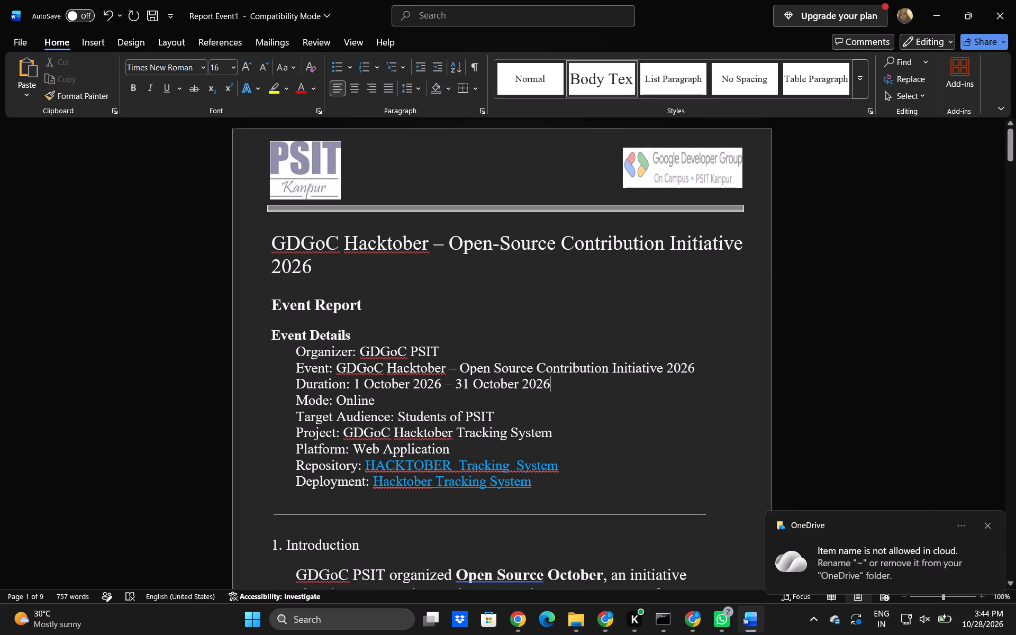
{"action": "scroll", "coordinate": [572, 397], "scroll_direction": "down", "scroll_amount": 2}
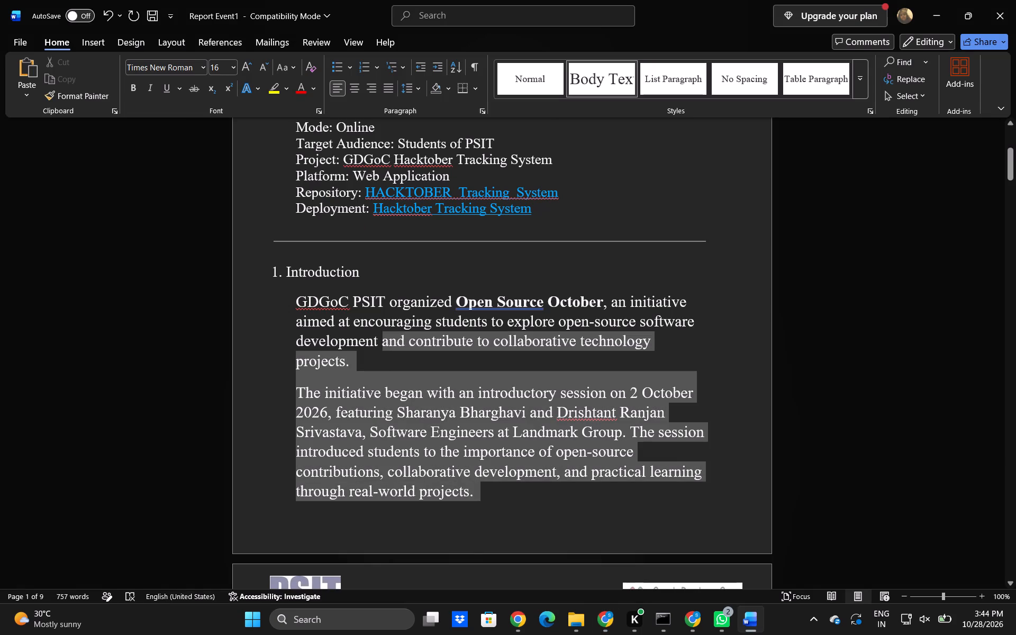
{"action": "left_click_drag", "start_coordinate": [394, 329], "coordinate": [391, 308]}
{"action": "key", "text": "ctrl+v"}
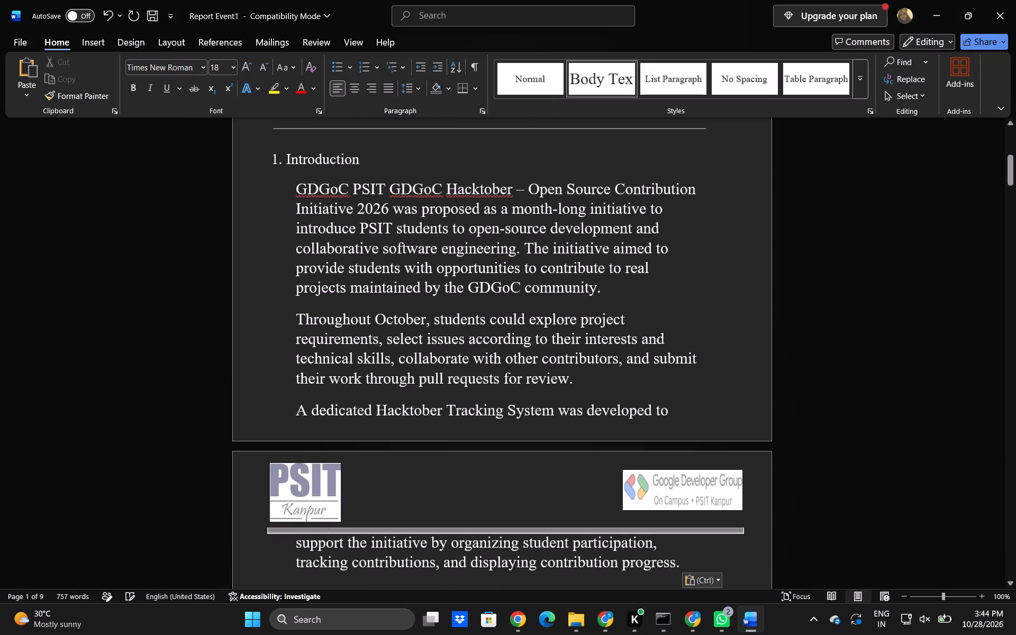
Delete the leftover words "GDGoC PSIT" from the start of the first Introduction paragraph.
{"action": "left_click", "coordinate": [450, 190]}
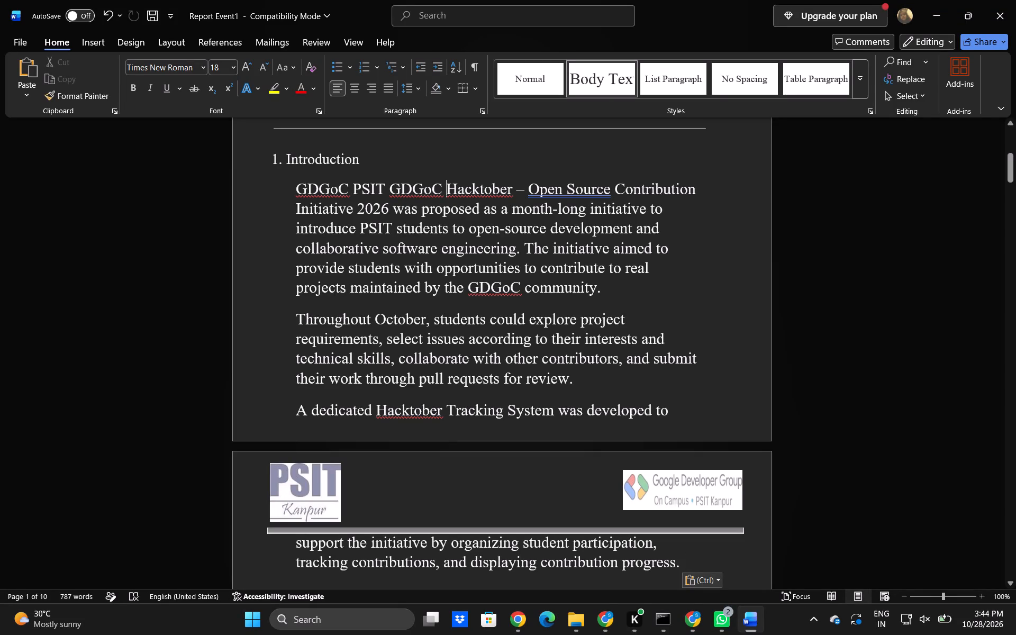
{"action": "left_click", "coordinate": [392, 193]}
{"action": "key", "text": "ctrl+BackSpace"}
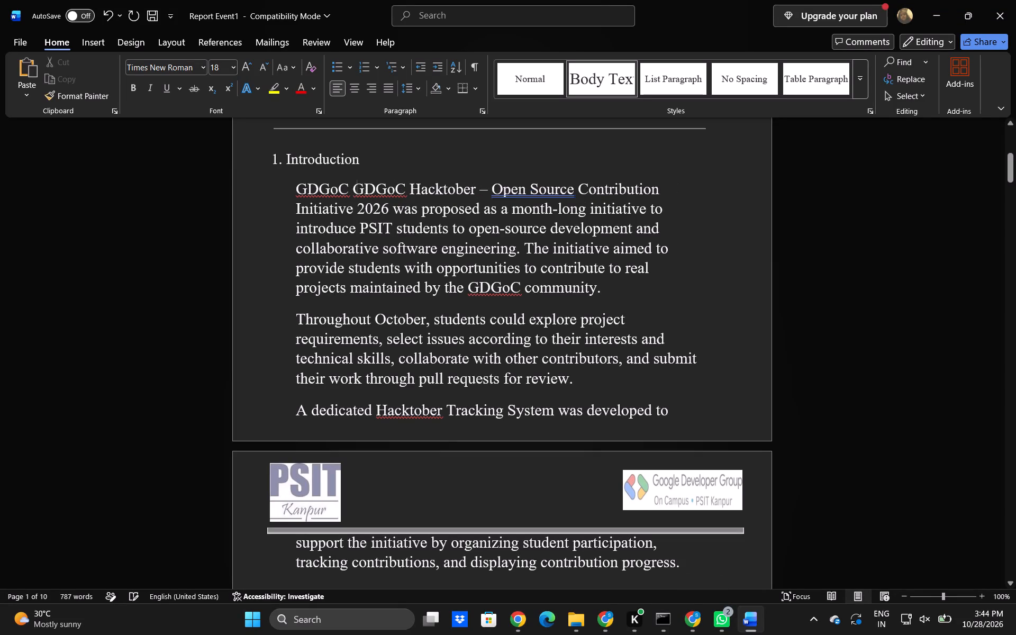
{"action": "key", "text": "ctrl+BackSpace"}
Delete the old "Open Source October focuses on helping students" paragraph above section 2, including its empty line.
{"action": "scroll", "coordinate": [392, 193], "scroll_direction": "down", "scroll_amount": 1}
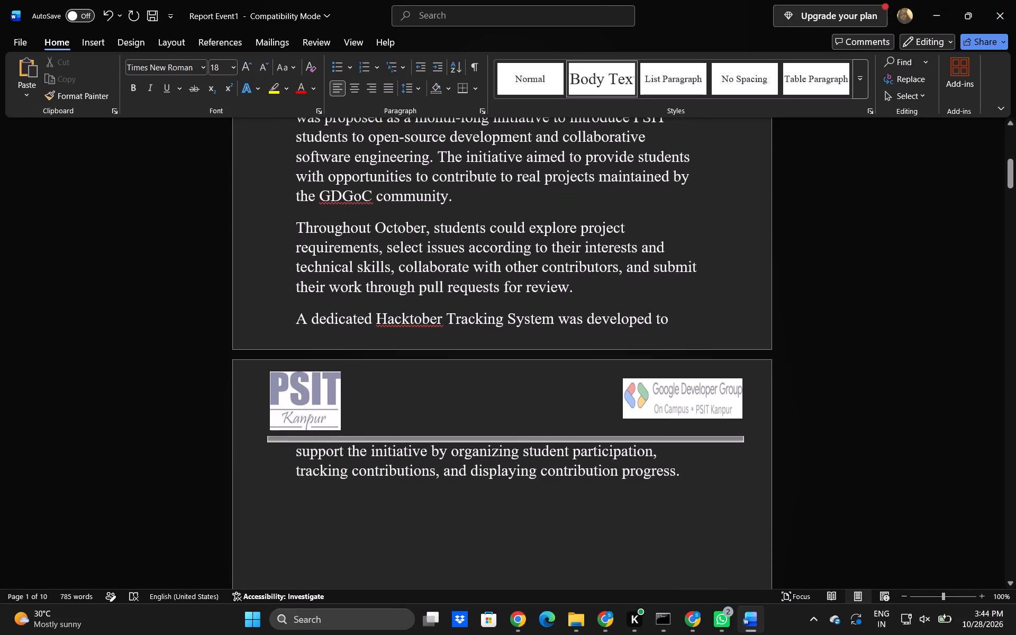
{"action": "left_click", "coordinate": [296, 452]}
{"action": "scroll", "coordinate": [296, 452], "scroll_direction": "down", "scroll_amount": 4}
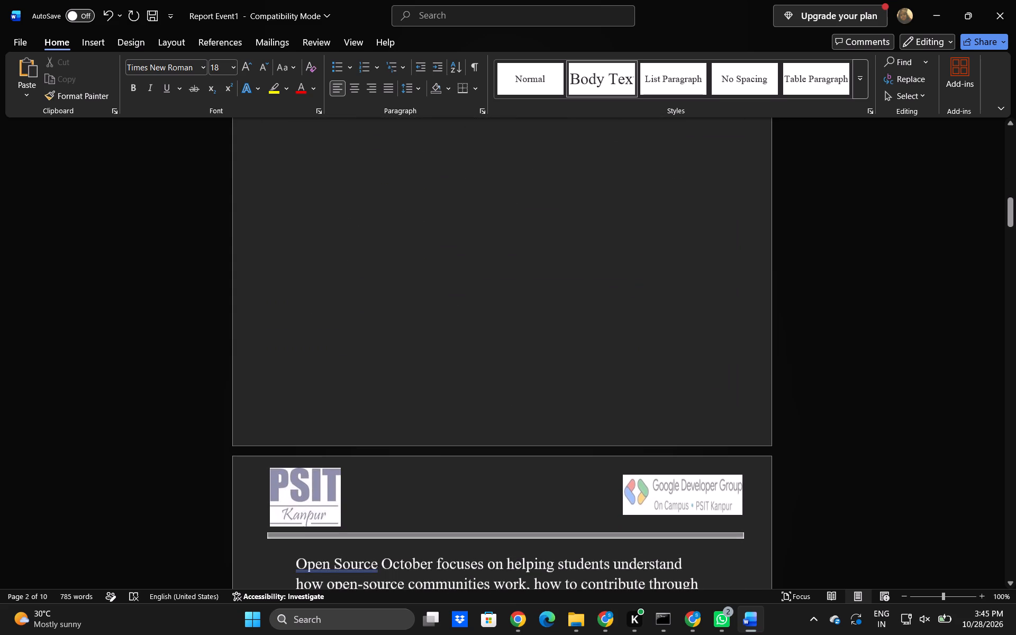
{"action": "left_click", "coordinate": [295, 562]}
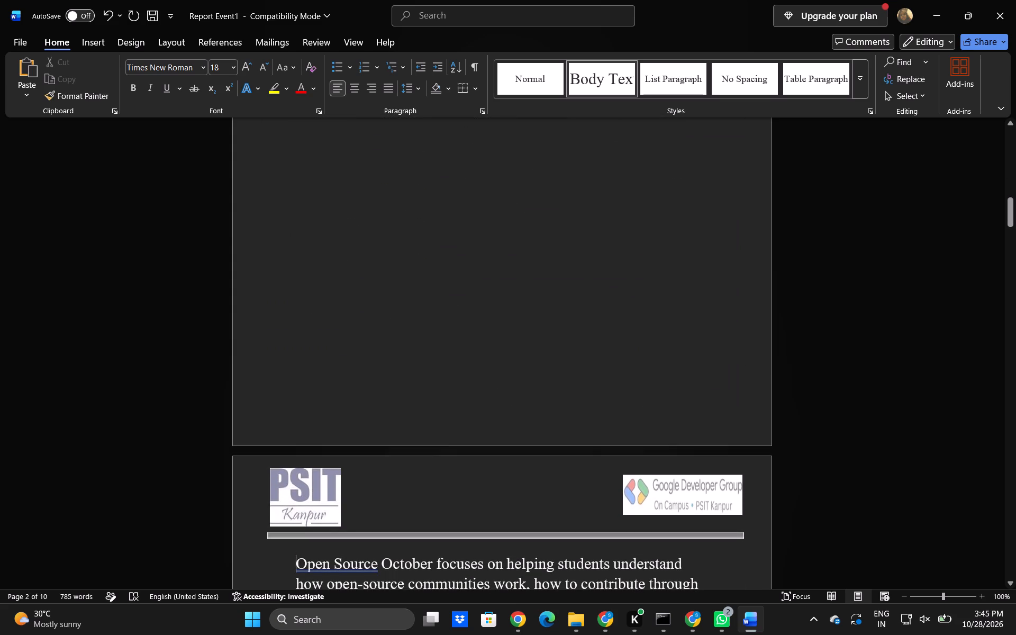
{"action": "scroll", "coordinate": [295, 562], "scroll_direction": "down", "scroll_amount": 1}
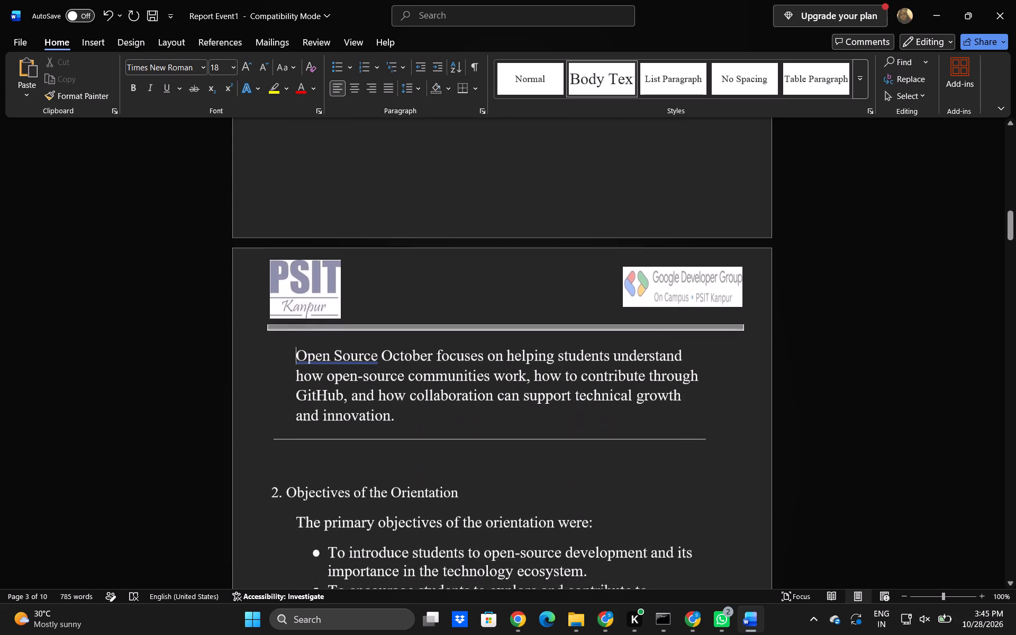
{"action": "scroll", "coordinate": [295, 562], "scroll_direction": "down", "scroll_amount": 1}
{"action": "left_click", "coordinate": [388, 418]}
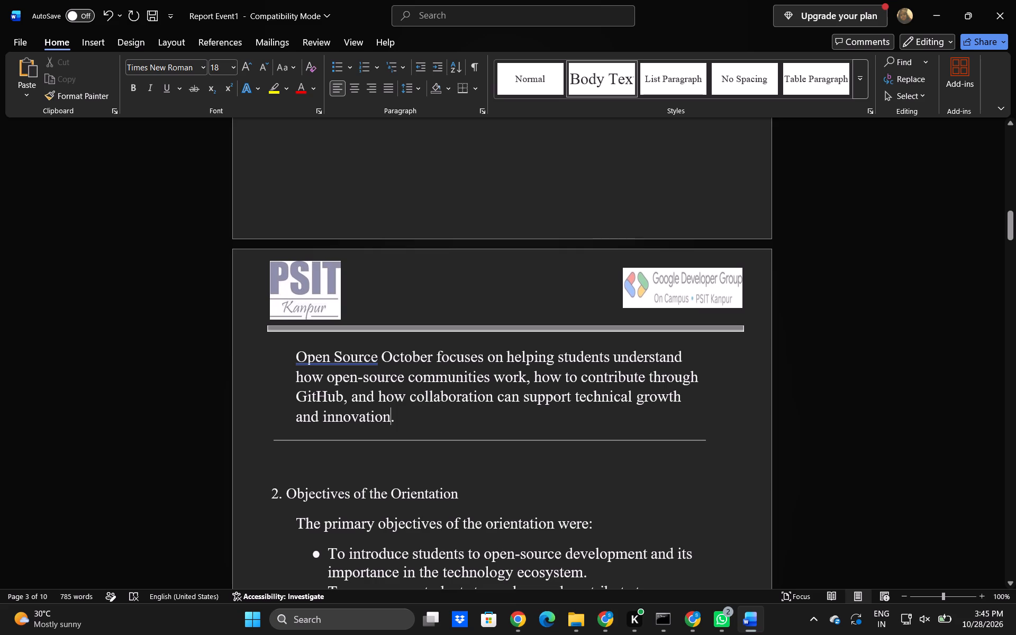
{"action": "left_click", "coordinate": [404, 415]}
{"action": "key", "text": "ctrl+BackSpace"}
{"action": "key", "text": "ctrl+BackSpace"}
{"action": "key", "text": "ctrl+BackSpace"}
{"action": "key", "text": "ctrl+BackSpace"}
{"action": "key", "text": "ctrl+BackSpace"}
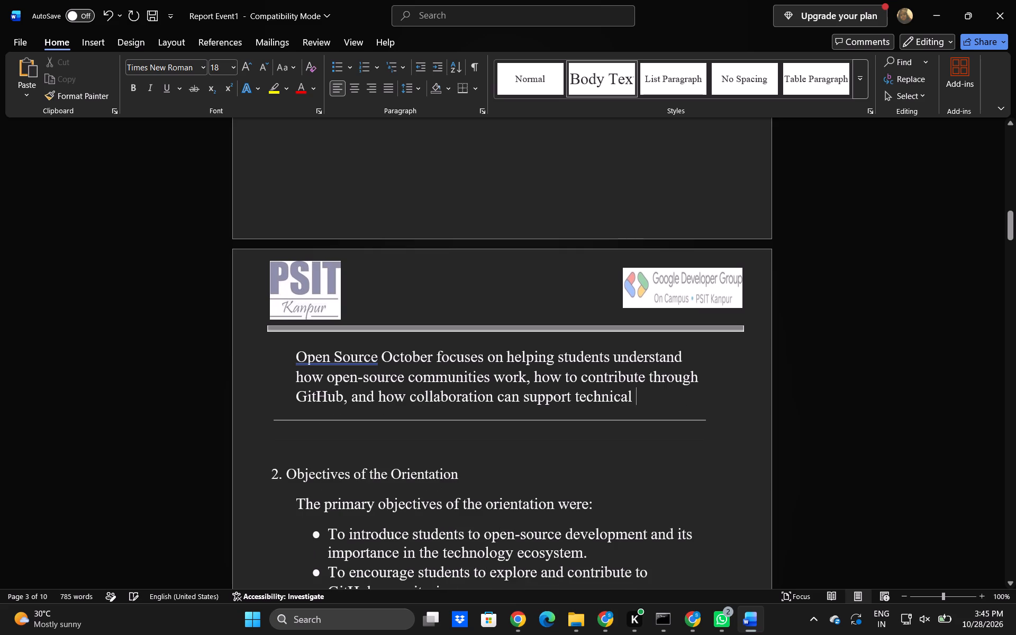
{"action": "key", "text": "ctrl+BackSpace"}
{"action": "key", "text": "ctrl+BackSpace"}
{"action": "key", "text": "ctrl+BackSpace"}
{"action": "key", "text": "ctrl+BackSpace"}
{"action": "key", "text": "ctrl+BackSpace"}
{"action": "key", "text": "ctrl+BackSpace"}
{"action": "key", "text": "ctrl+BackSpace"}
{"action": "key", "text": "ctrl+BackSpace"}
{"action": "key", "text": "ctrl+BackSpace"}
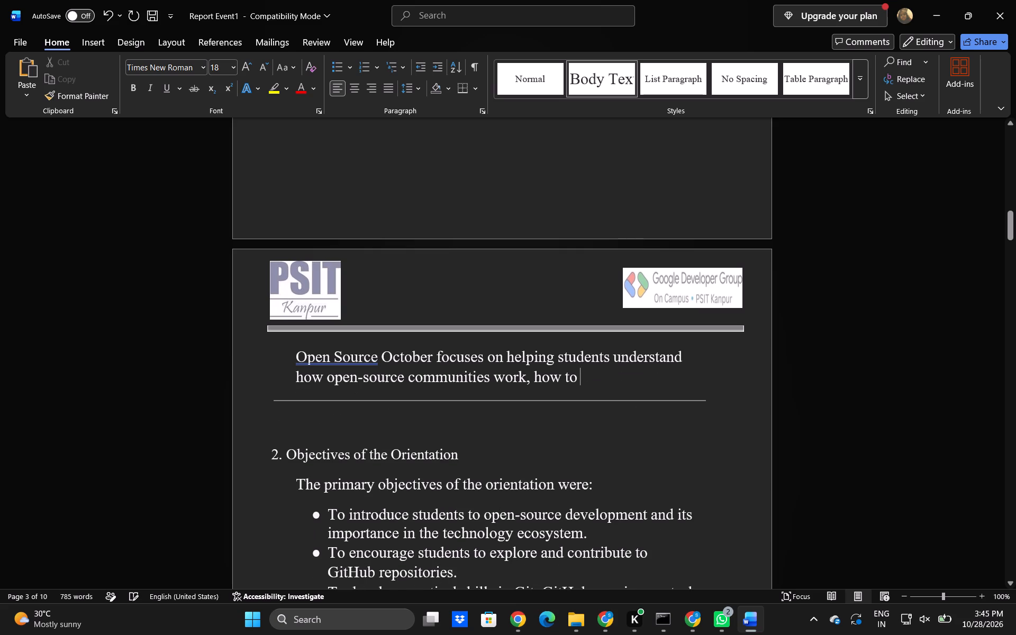
{"action": "key", "text": "ctrl+BackSpace"}
{"action": "key", "text": "ctrl+BackSpace"}
{"action": "key", "text": "ctrl+BackSpace"}
{"action": "key", "text": "ctrl+BackSpace"}
{"action": "key", "text": "ctrl+BackSpace"}
{"action": "key", "text": "ctrl+BackSpace"}
{"action": "key", "text": "ctrl+BackSpace"}
{"action": "key", "text": "ctrl+BackSpace"}
{"action": "key", "text": "ctrl+BackSpace"}
{"action": "key", "text": "ctrl+BackSpace"}
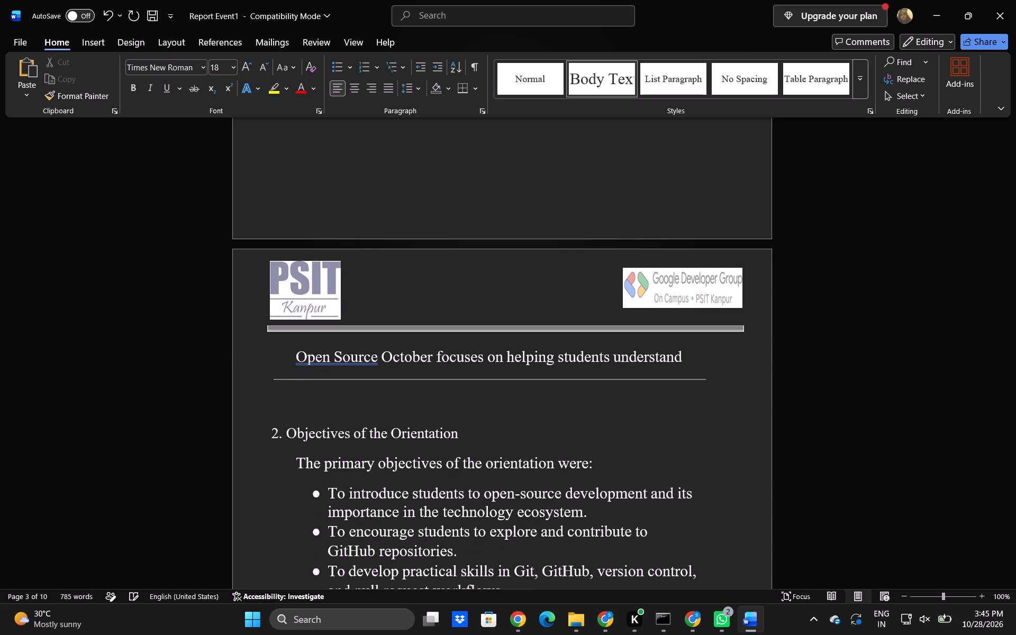
{"action": "key", "text": "ctrl+BackSpace"}
{"action": "key", "text": "ctrl+BackSpace"}
{"action": "key", "text": "ctrl+BackSpace"}
{"action": "key", "text": "ctrl+BackSpace"}
{"action": "key", "text": "ctrl+BackSpace"}
{"action": "key", "text": "ctrl+BackSpace"}
{"action": "key", "text": "ctrl+BackSpace"}
{"action": "key", "text": "ctrl+BackSpace"}
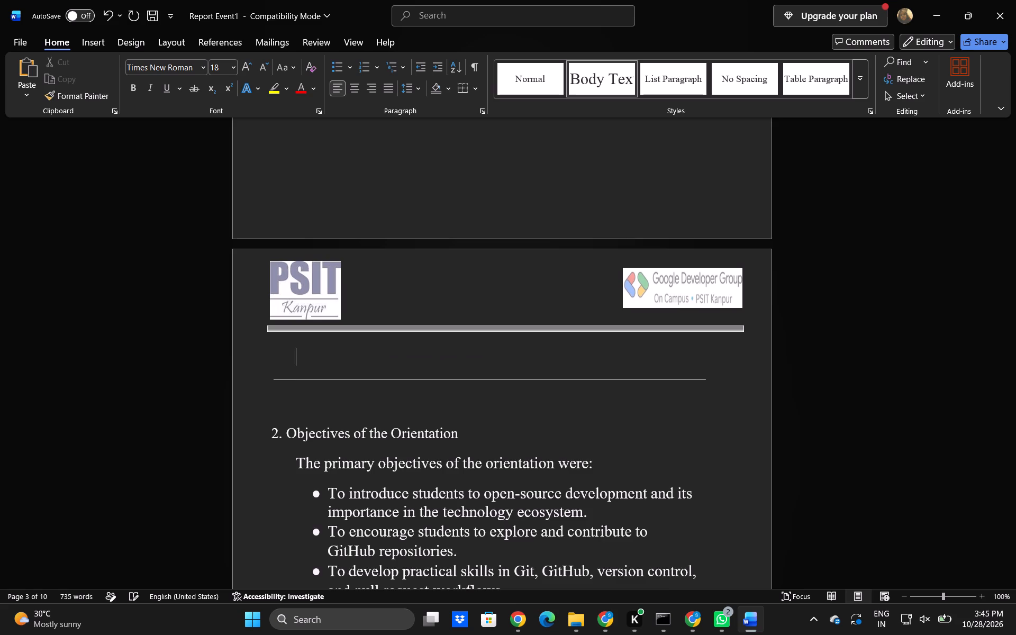
{"action": "key", "text": "ctrl+BackSpace"}
{"action": "key", "text": "BackSpace"}
{"action": "key", "text": "BackSpace"}
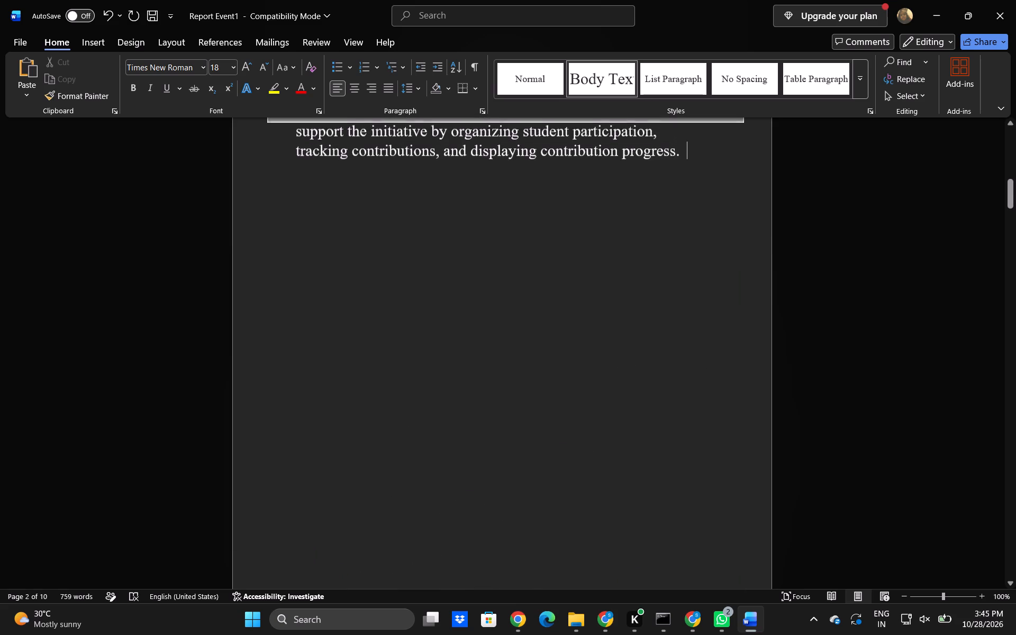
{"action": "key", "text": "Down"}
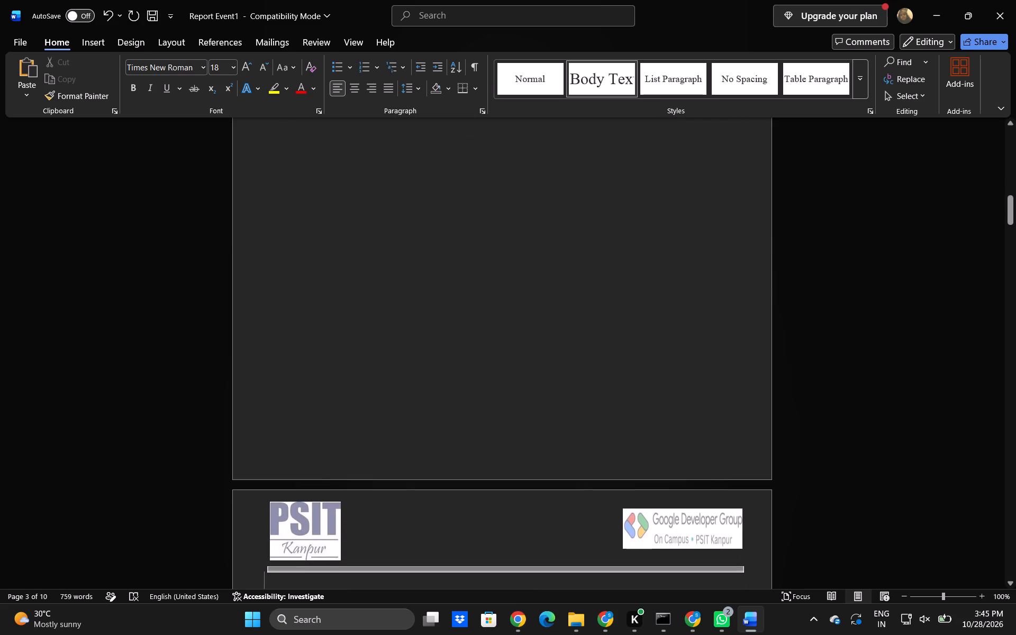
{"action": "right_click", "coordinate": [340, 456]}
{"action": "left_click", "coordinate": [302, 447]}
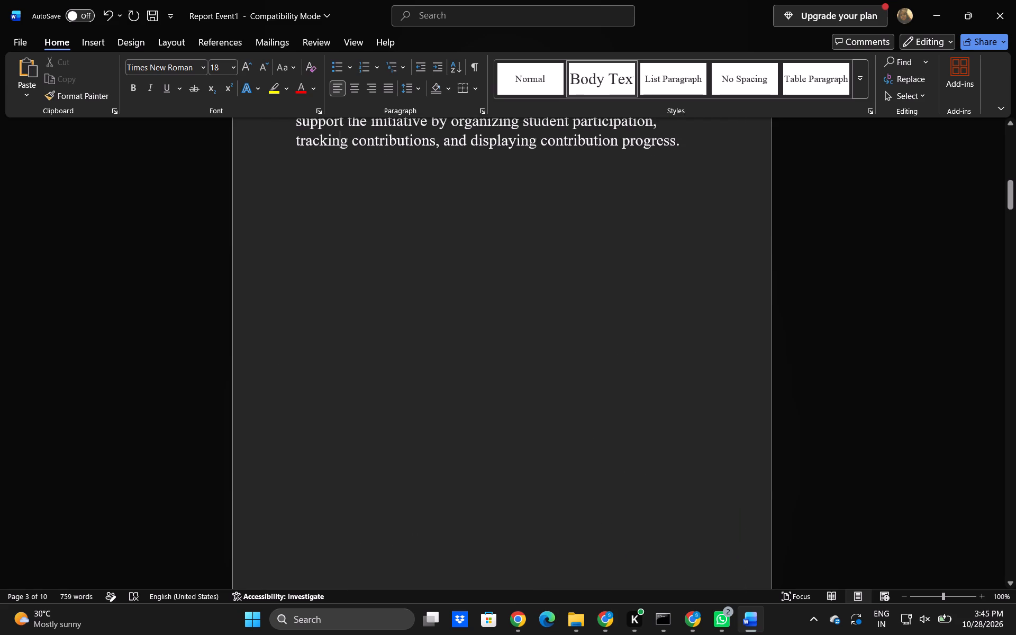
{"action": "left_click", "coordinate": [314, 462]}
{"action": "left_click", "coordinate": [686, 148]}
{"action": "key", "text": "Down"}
Copy the horizontal divider line above the "Objectives of the Orientation" heading and delete it from that spot.
{"action": "scroll", "coordinate": [686, 148], "scroll_direction": "down", "scroll_amount": 1}
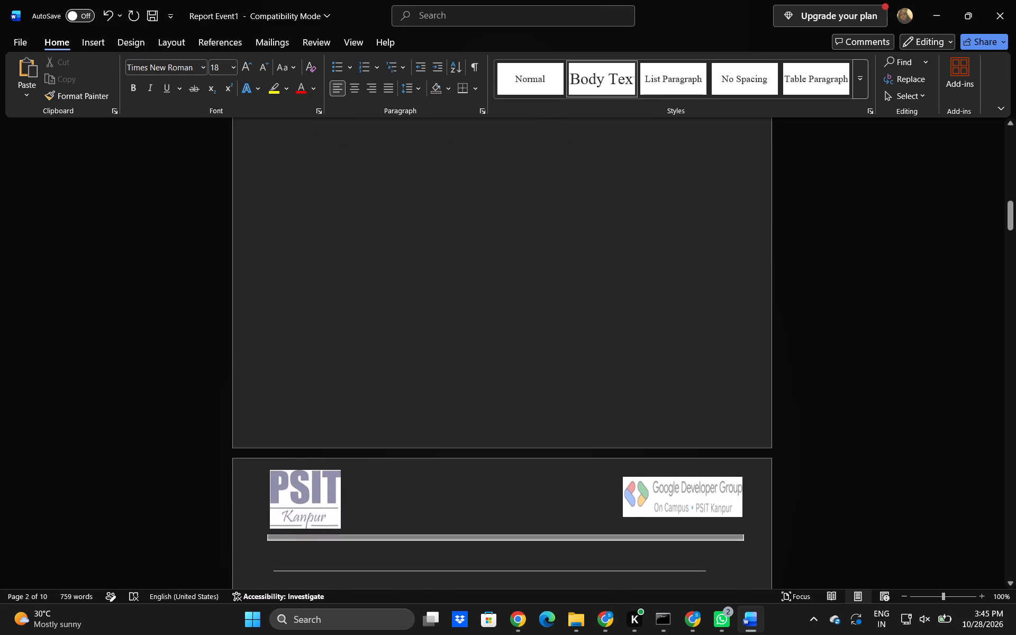
{"action": "scroll", "coordinate": [686, 148], "scroll_direction": "down", "scroll_amount": 1}
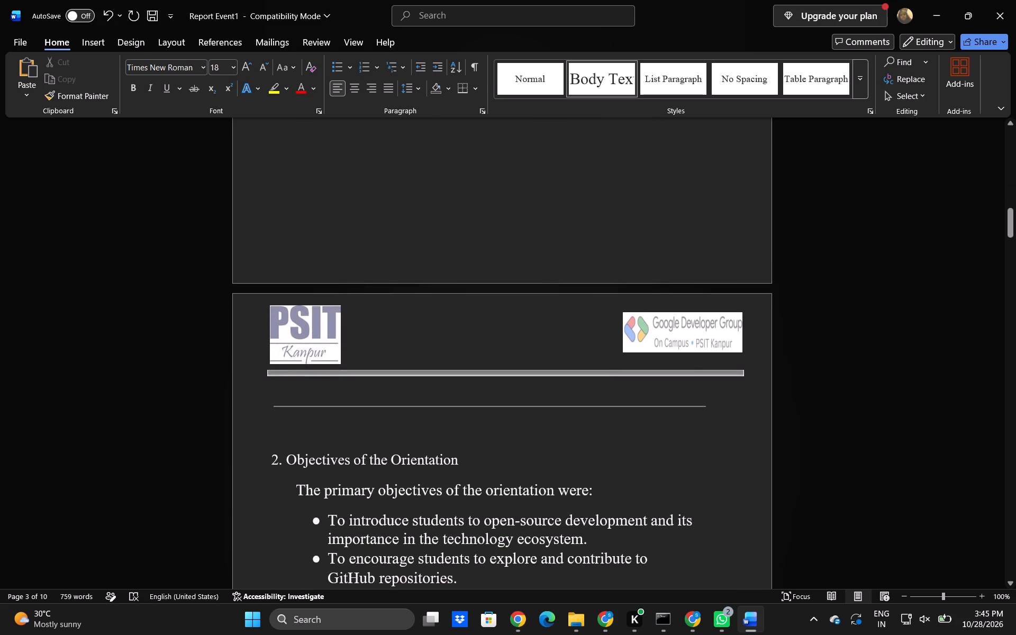
{"action": "left_click_drag", "start_coordinate": [716, 410], "coordinate": [311, 399]}
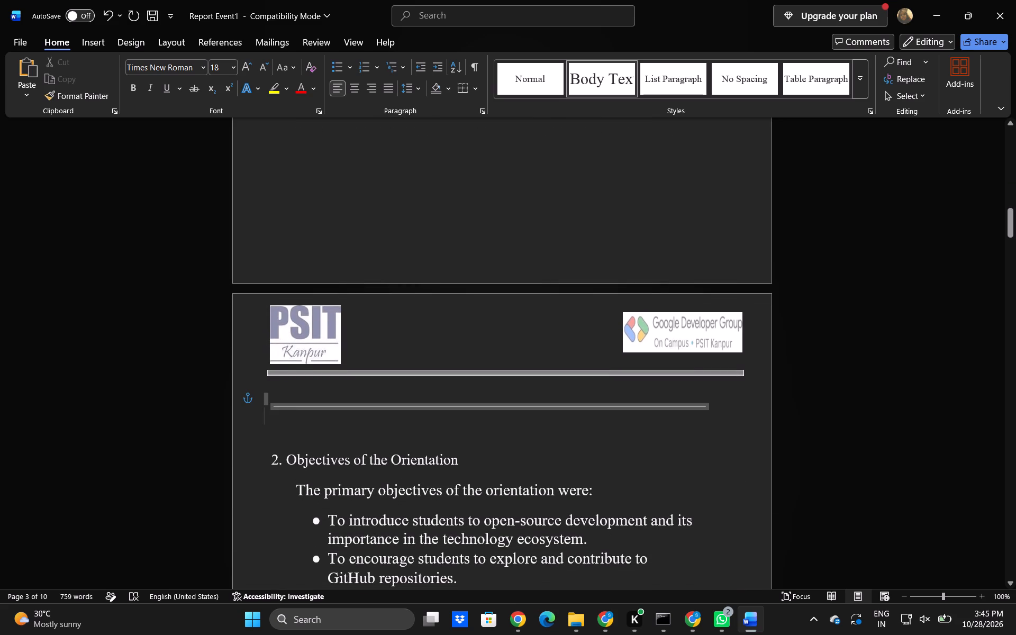
{"action": "left_click_drag", "start_coordinate": [311, 399], "coordinate": [296, 401]}
{"action": "key", "text": "ctrl+c"}
{"action": "key", "text": "BackSpace"}
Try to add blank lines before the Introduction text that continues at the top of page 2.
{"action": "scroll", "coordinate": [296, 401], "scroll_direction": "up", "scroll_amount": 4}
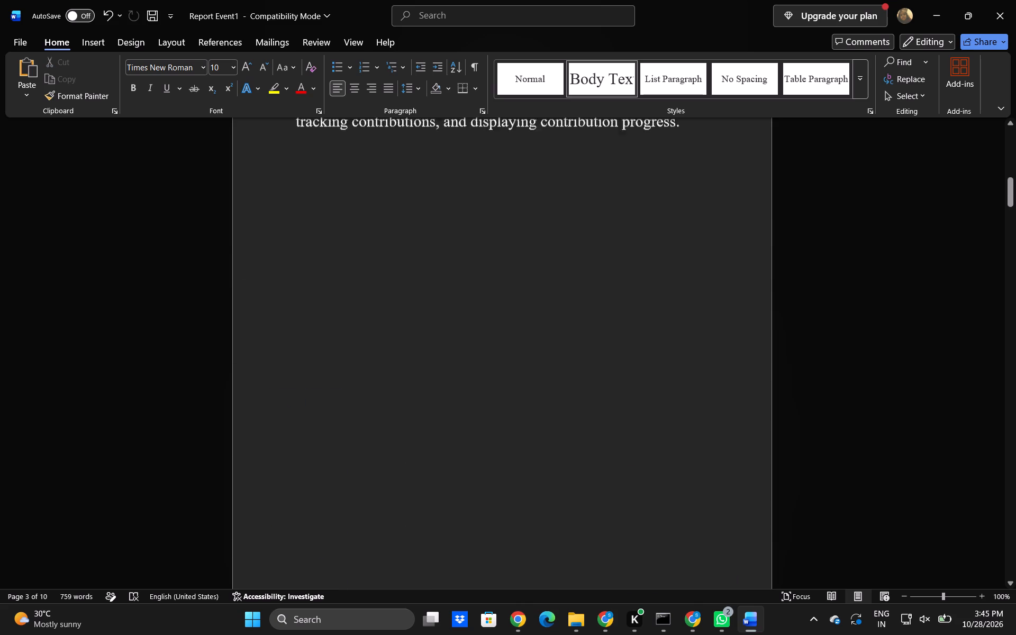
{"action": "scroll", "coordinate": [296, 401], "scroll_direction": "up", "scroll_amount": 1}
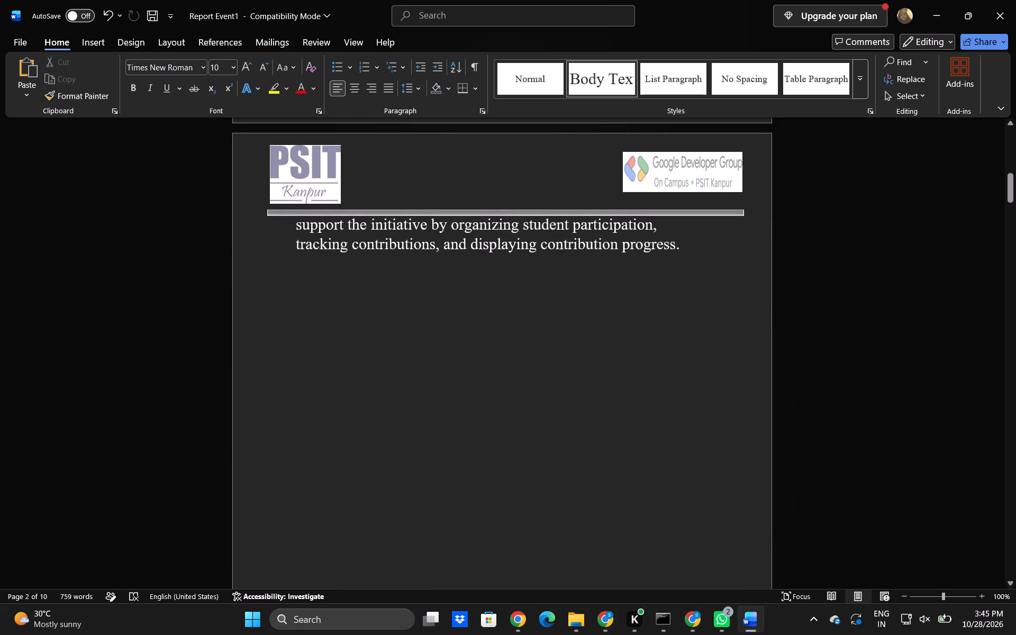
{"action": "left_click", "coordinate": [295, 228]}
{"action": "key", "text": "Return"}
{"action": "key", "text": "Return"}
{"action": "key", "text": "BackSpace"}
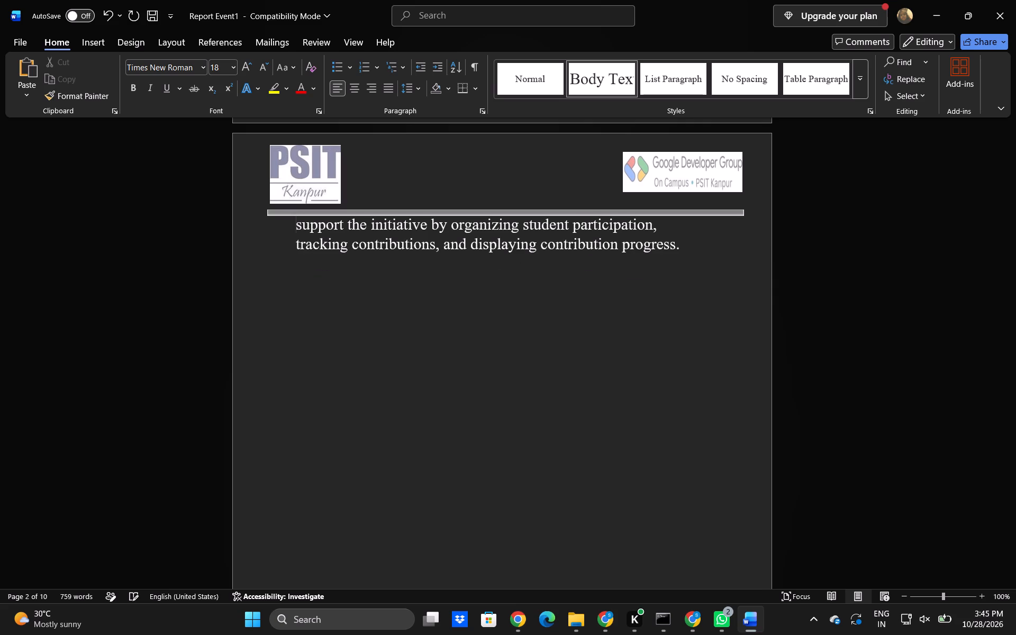
Paste the divider line directly below the last Introduction paragraph on page 2, leaving no empty line between them.
{"action": "left_click", "coordinate": [696, 245]}
{"action": "key", "text": "Return"}
{"action": "key", "text": "ctrl+v"}
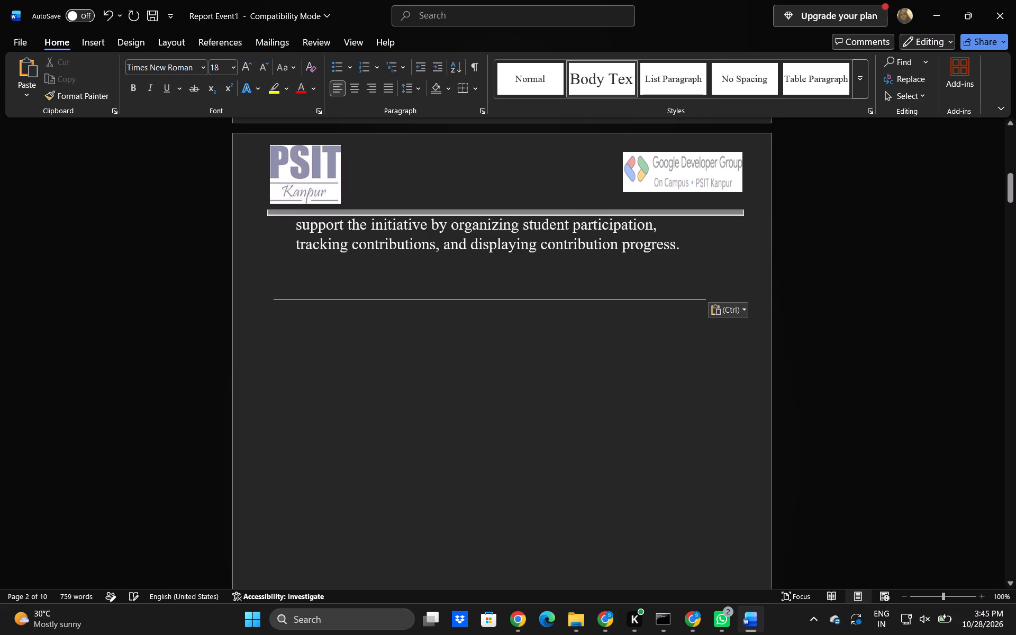
{"action": "left_click", "coordinate": [322, 283]}
{"action": "key", "text": "BackSpace"}
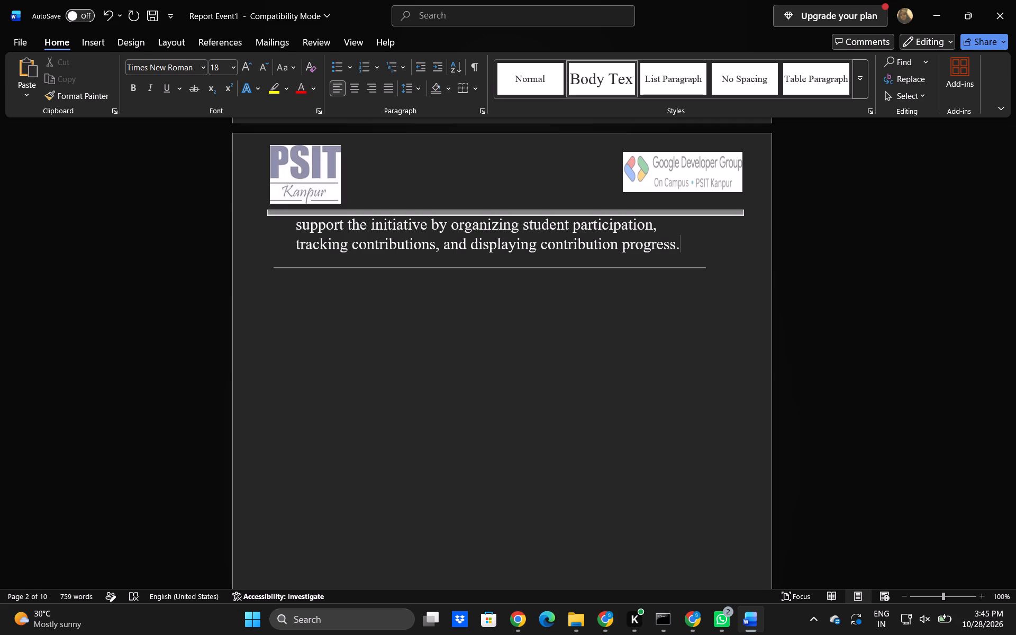
Add an empty line below the divider line on page 2.
{"action": "left_click", "coordinate": [273, 268]}
{"action": "key", "text": "Return"}
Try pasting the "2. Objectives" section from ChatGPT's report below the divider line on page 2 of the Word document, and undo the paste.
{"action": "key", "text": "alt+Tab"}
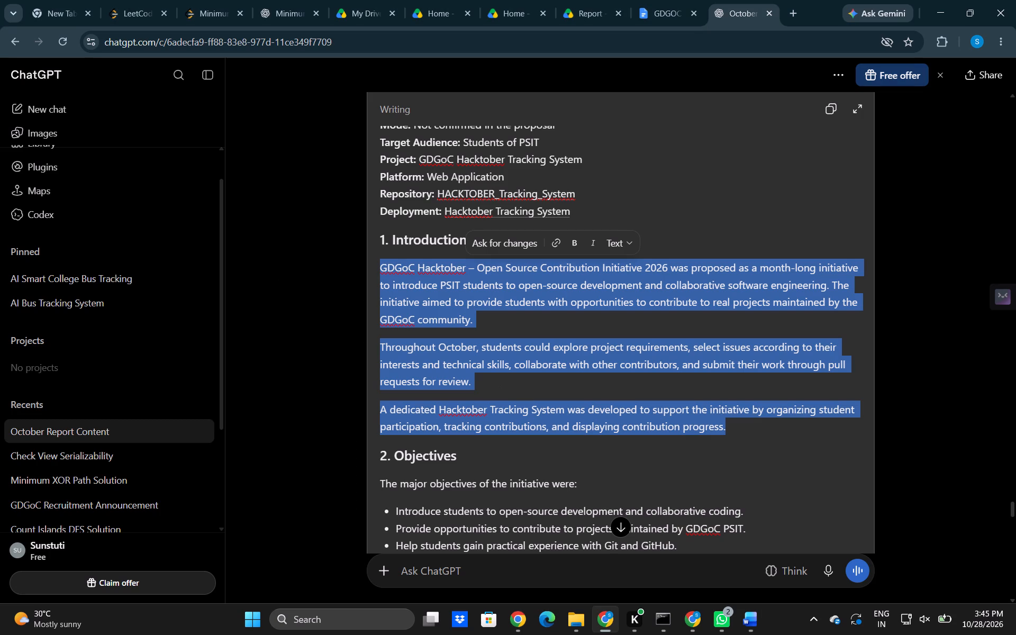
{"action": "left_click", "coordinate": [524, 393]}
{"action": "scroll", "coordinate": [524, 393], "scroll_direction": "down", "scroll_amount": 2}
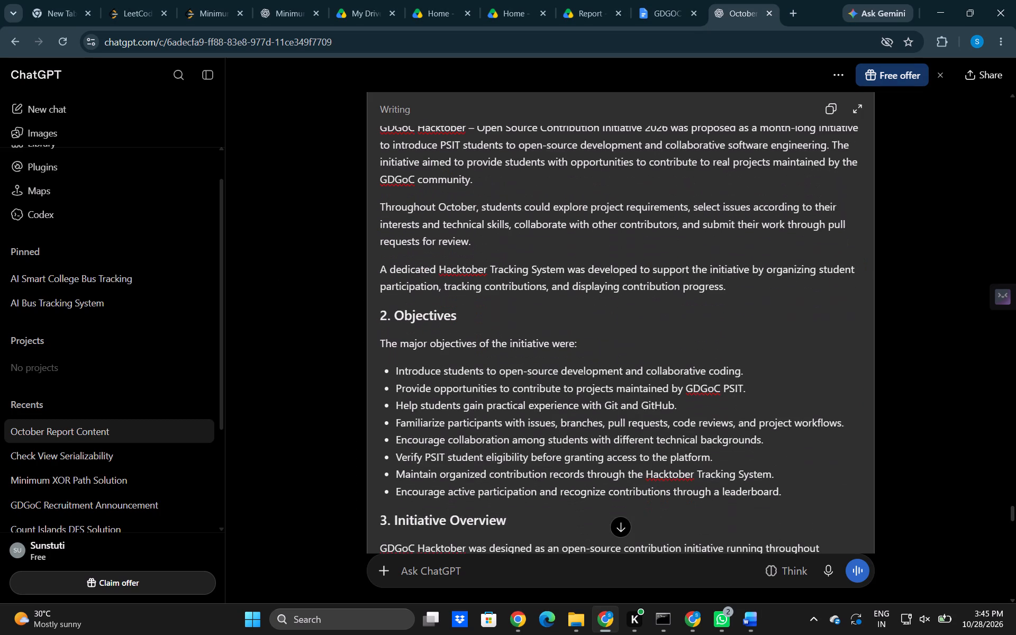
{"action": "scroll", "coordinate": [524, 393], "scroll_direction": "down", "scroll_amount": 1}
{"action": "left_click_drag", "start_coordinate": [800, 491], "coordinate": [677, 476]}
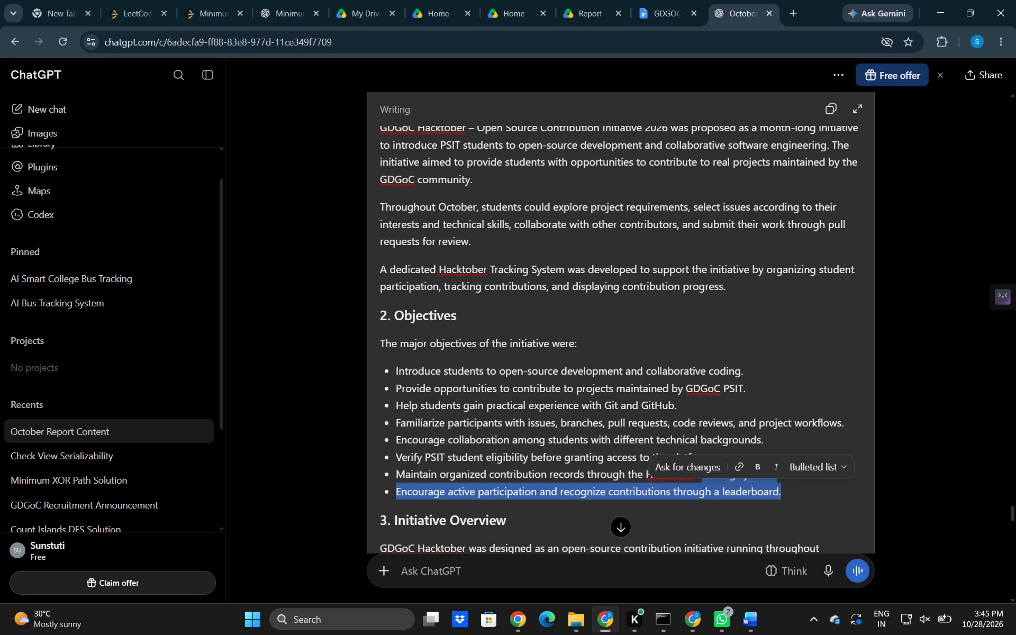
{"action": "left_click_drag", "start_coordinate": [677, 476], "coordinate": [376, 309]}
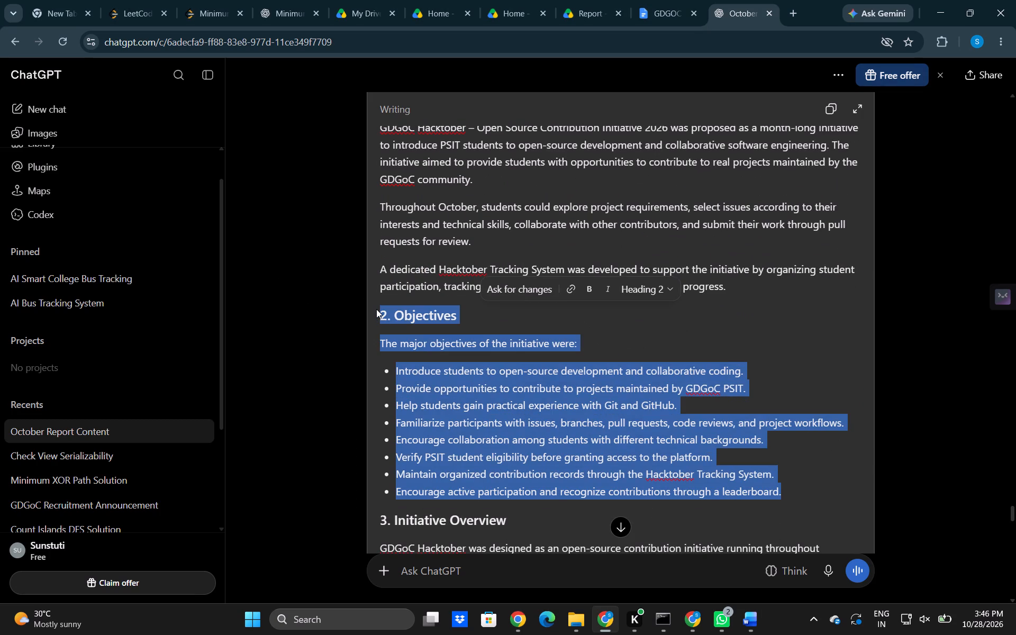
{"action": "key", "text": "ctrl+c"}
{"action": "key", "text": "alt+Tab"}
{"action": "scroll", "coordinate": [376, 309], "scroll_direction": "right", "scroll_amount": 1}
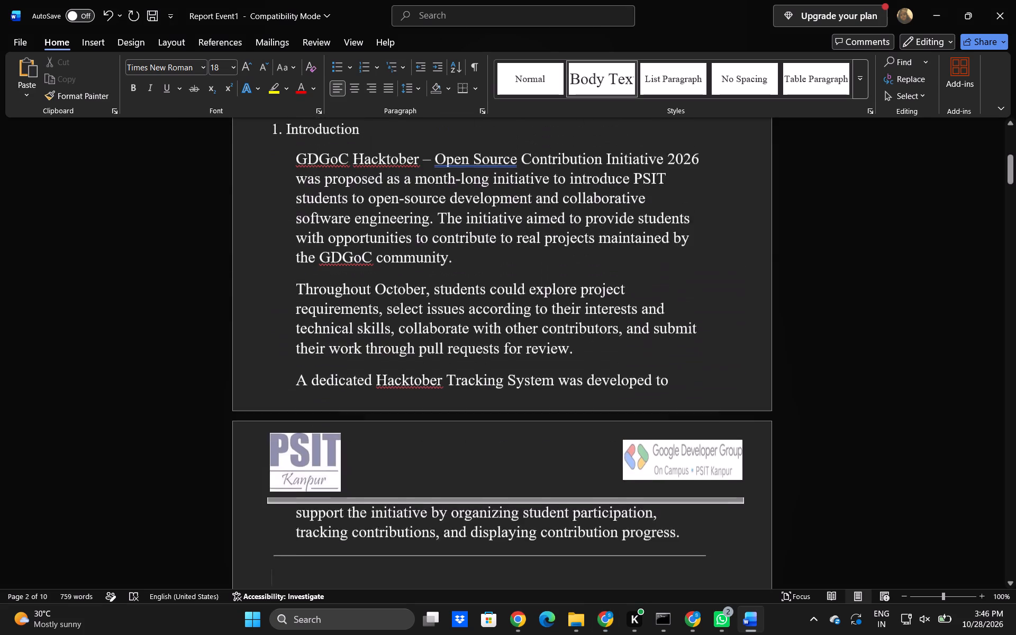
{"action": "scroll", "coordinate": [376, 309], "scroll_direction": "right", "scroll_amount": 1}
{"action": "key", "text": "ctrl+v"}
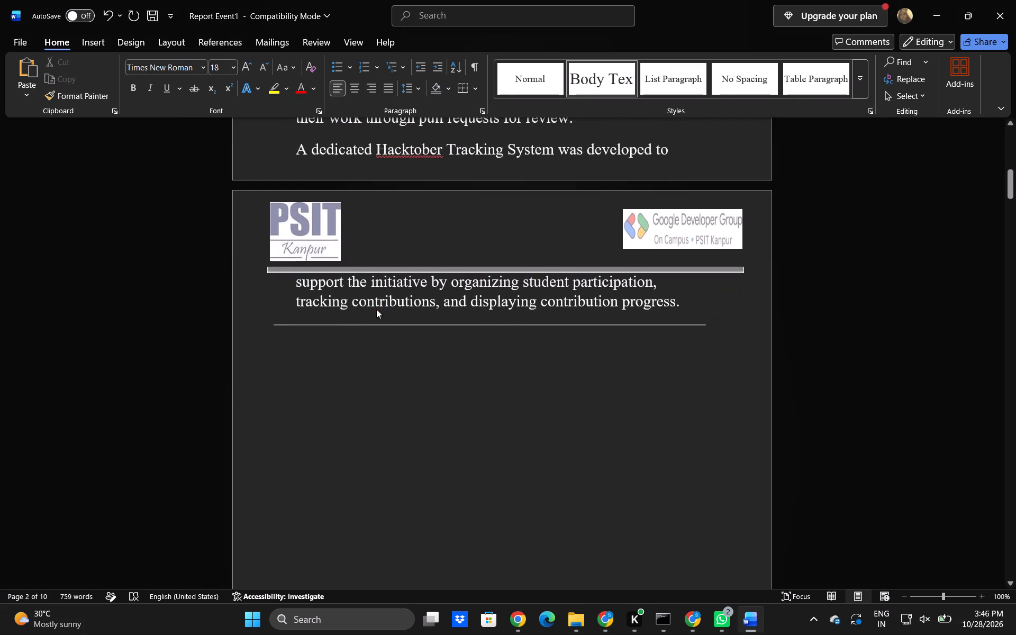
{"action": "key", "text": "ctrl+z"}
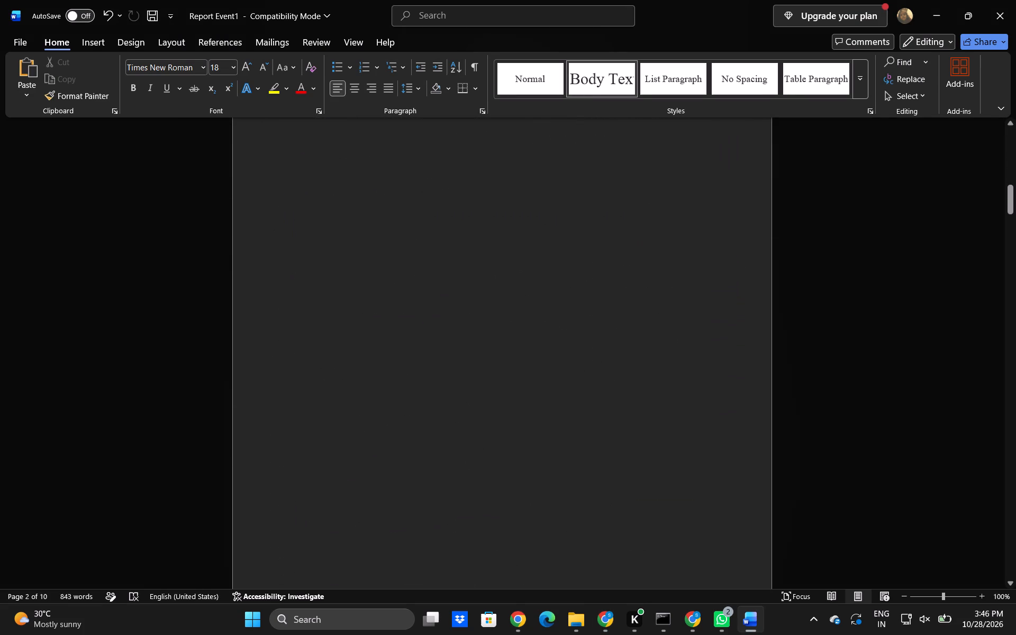
Copy the old "Objectives of the Orientation" section with its bullets from page 3 and paste it below the divider line on page 2.
{"action": "scroll", "coordinate": [376, 309], "scroll_direction": "down", "scroll_amount": 5}
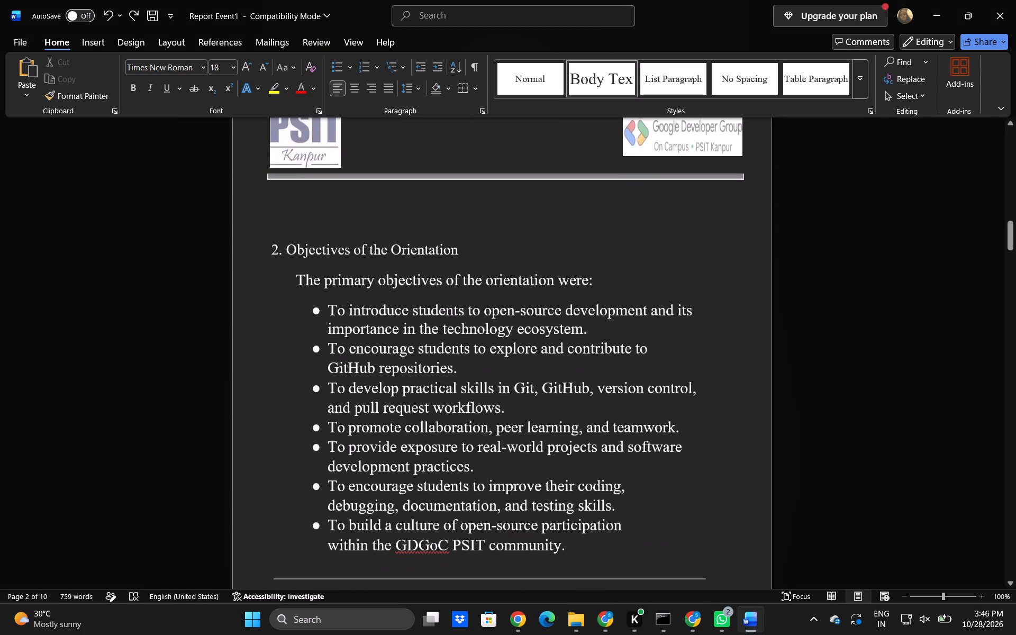
{"action": "scroll", "coordinate": [376, 309], "scroll_direction": "down", "scroll_amount": 1}
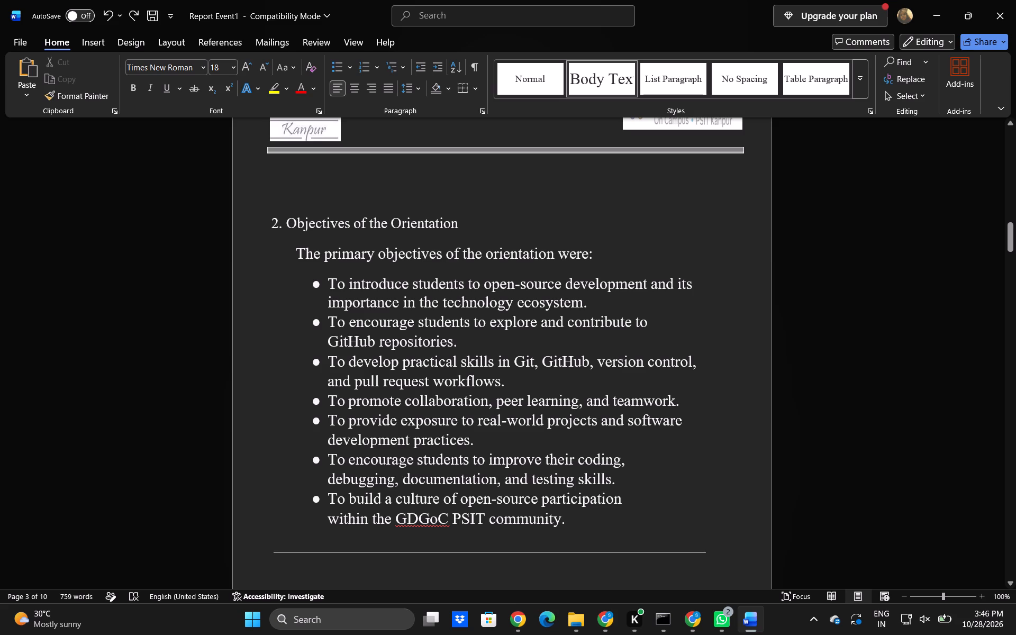
{"action": "left_click_drag", "start_coordinate": [571, 525], "coordinate": [268, 233]}
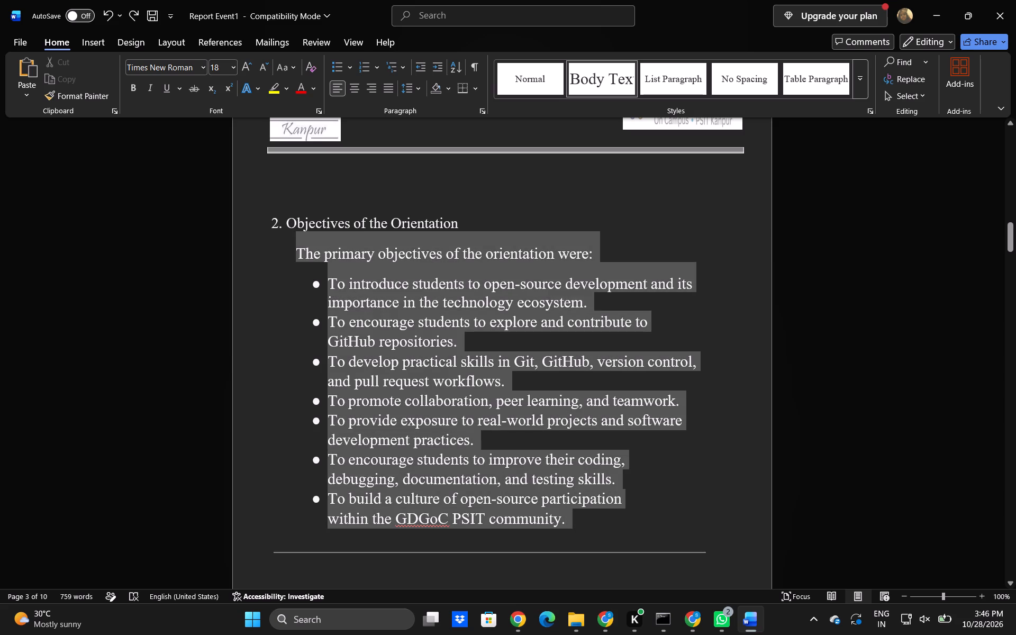
{"action": "left_click_drag", "start_coordinate": [268, 233], "coordinate": [267, 221]}
{"action": "key", "text": "ctrl+c"}
{"action": "scroll", "coordinate": [267, 221], "scroll_direction": "up", "scroll_amount": 2}
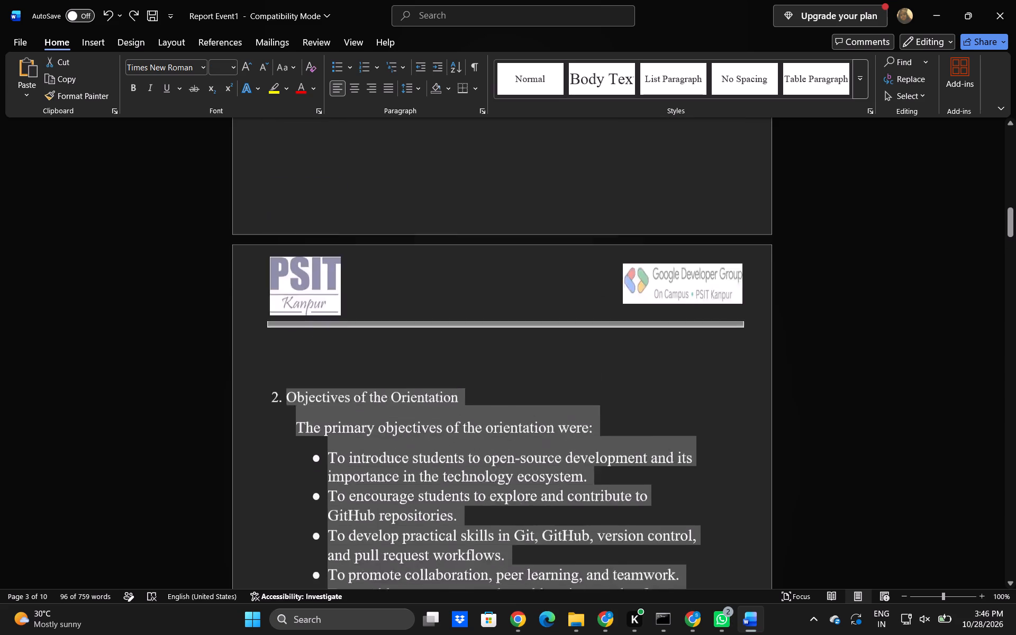
{"action": "scroll", "coordinate": [267, 221], "scroll_direction": "up", "scroll_amount": 5}
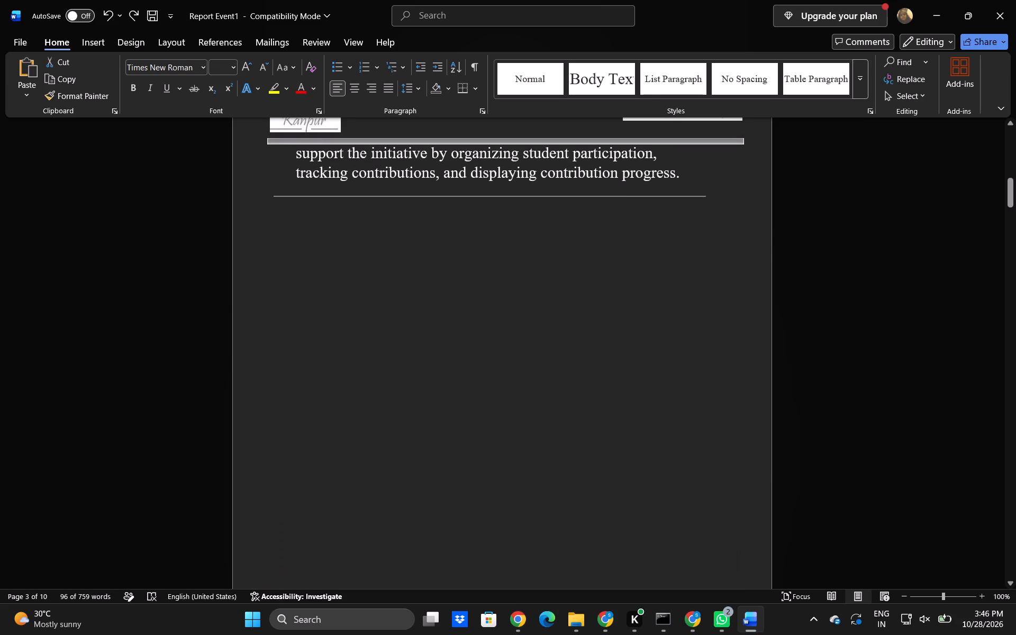
{"action": "left_click", "coordinate": [304, 213]}
{"action": "key", "text": "ctrl+v"}
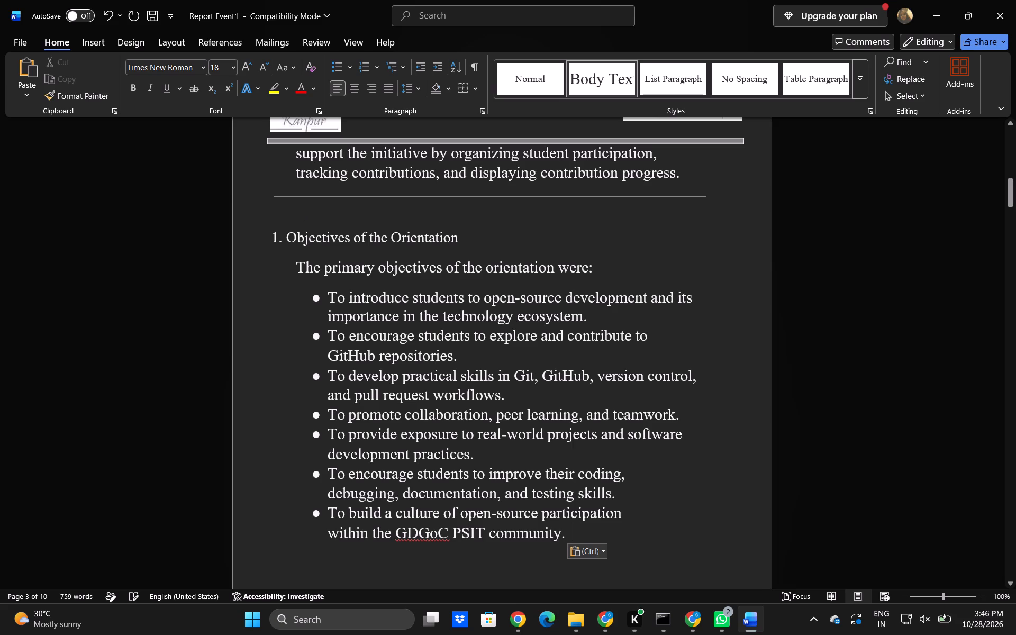
Copy the "2. Objectives" heading, intro line and all its bullets from ChatGPT's report and return to the Word document.
{"action": "key", "text": "alt+Tab"}
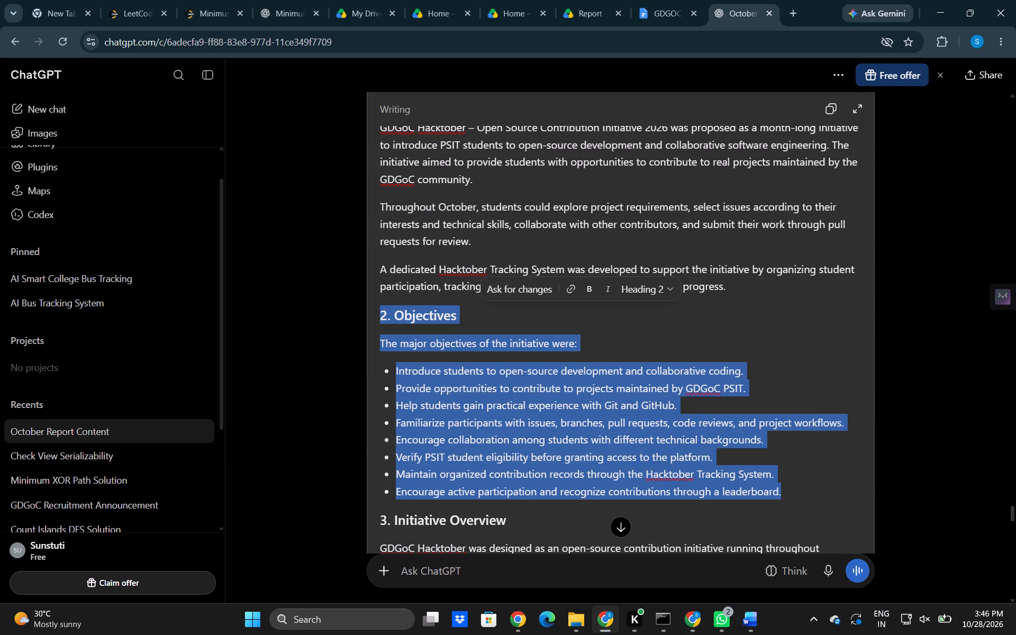
{"action": "left_click", "coordinate": [797, 491]}
{"action": "left_click_drag", "start_coordinate": [797, 491], "coordinate": [597, 427]}
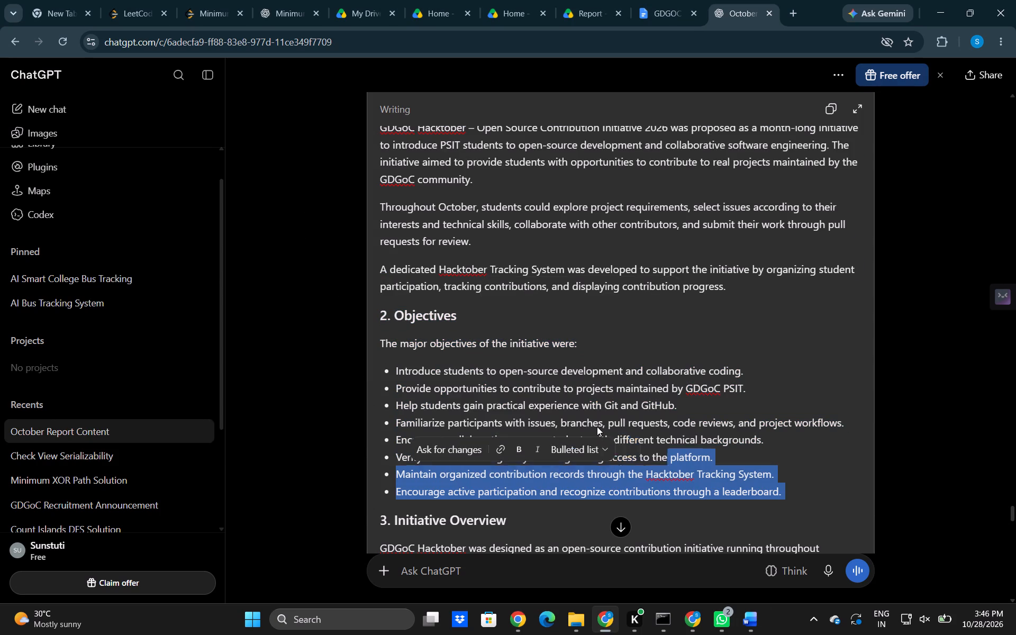
{"action": "left_click_drag", "start_coordinate": [597, 427], "coordinate": [386, 319]}
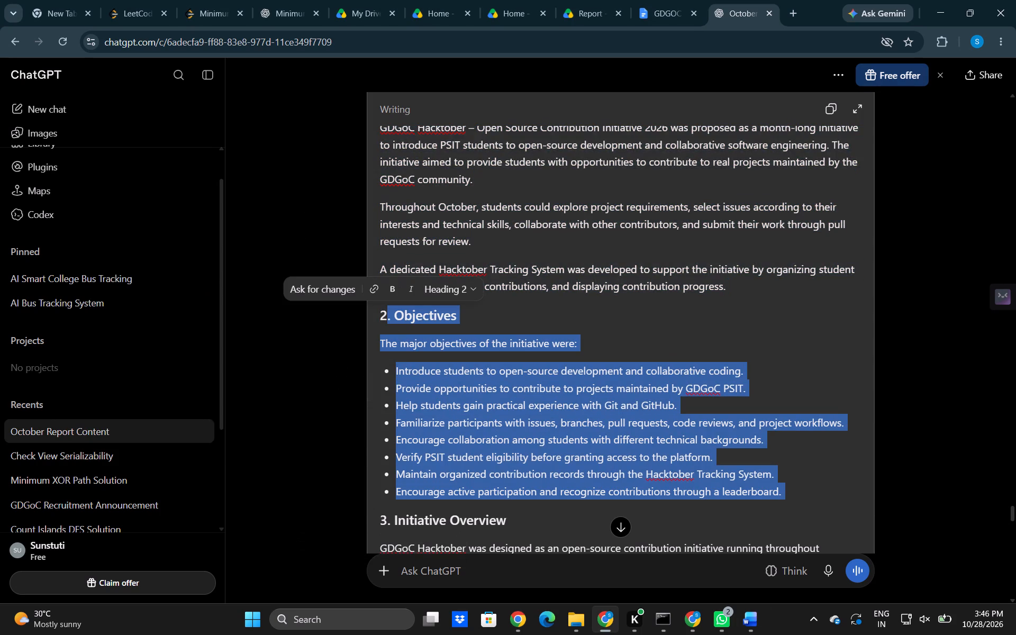
{"action": "left_click_drag", "start_coordinate": [386, 319], "coordinate": [379, 318]}
{"action": "key", "text": "ctrl+c"}
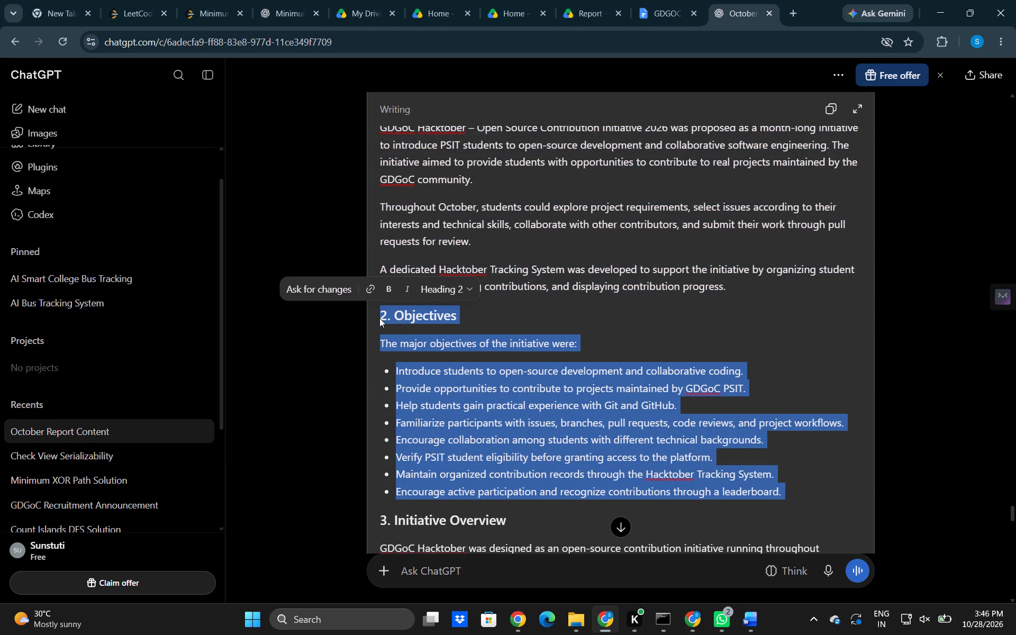
{"action": "key", "text": "alt+Tab"}
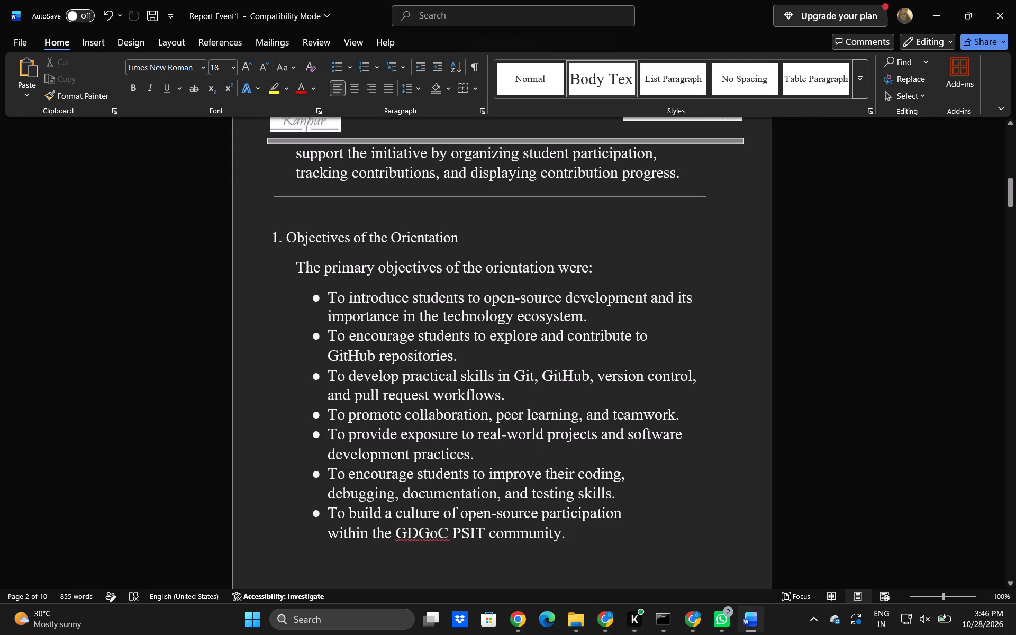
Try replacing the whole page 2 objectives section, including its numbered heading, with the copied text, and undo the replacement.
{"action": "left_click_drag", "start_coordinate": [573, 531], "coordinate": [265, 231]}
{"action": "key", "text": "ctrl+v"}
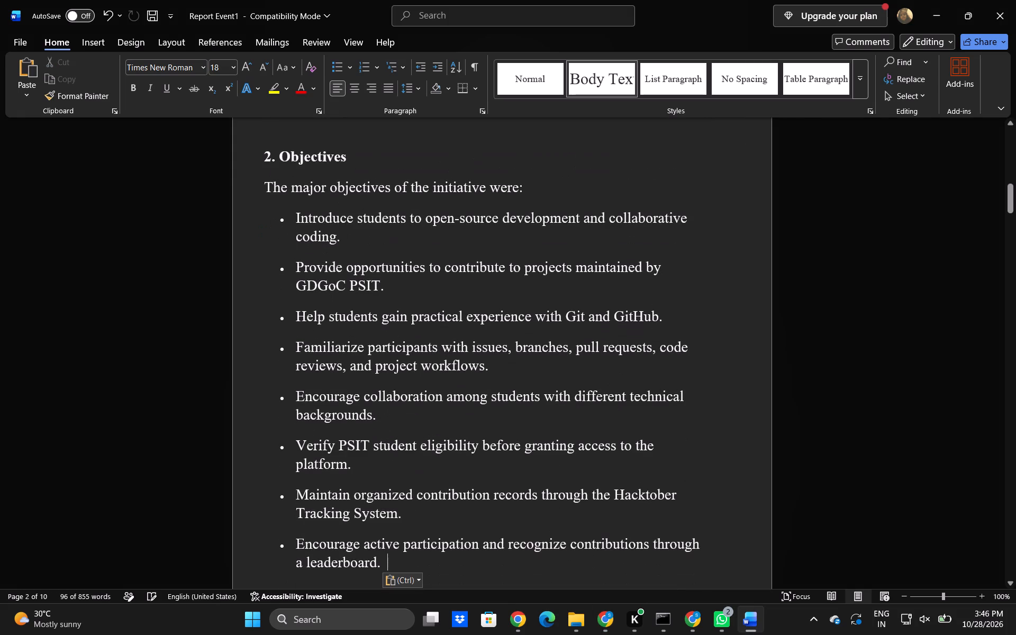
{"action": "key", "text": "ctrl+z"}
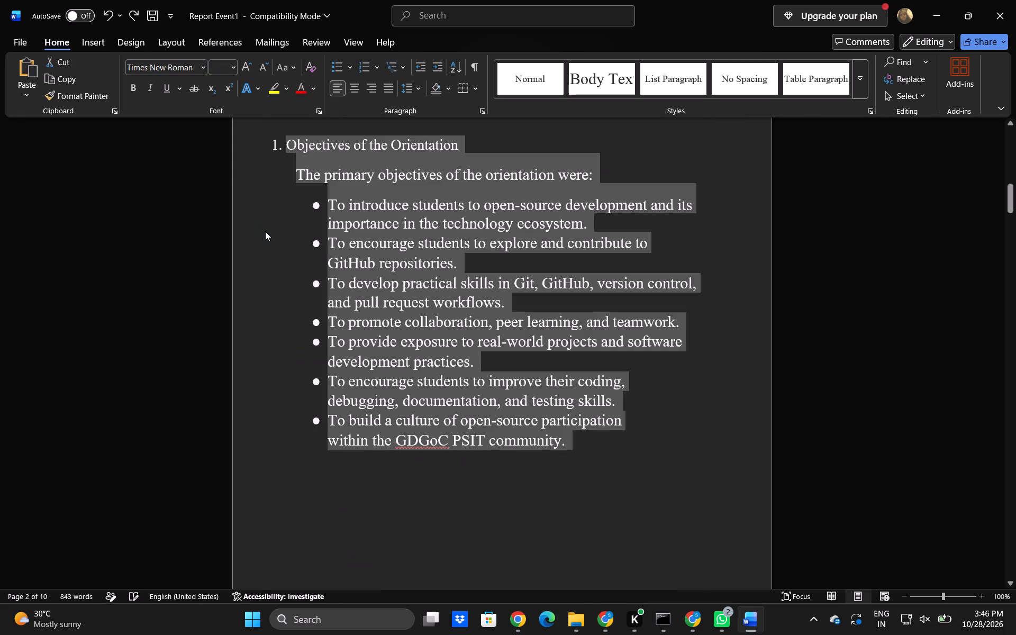
Replace the intro line and bullets under the page 2 "Objectives of the Orientation" heading with the copied ChatGPT objectives.
{"action": "left_click", "coordinate": [502, 314]}
{"action": "left_click_drag", "start_coordinate": [567, 443], "coordinate": [503, 382]}
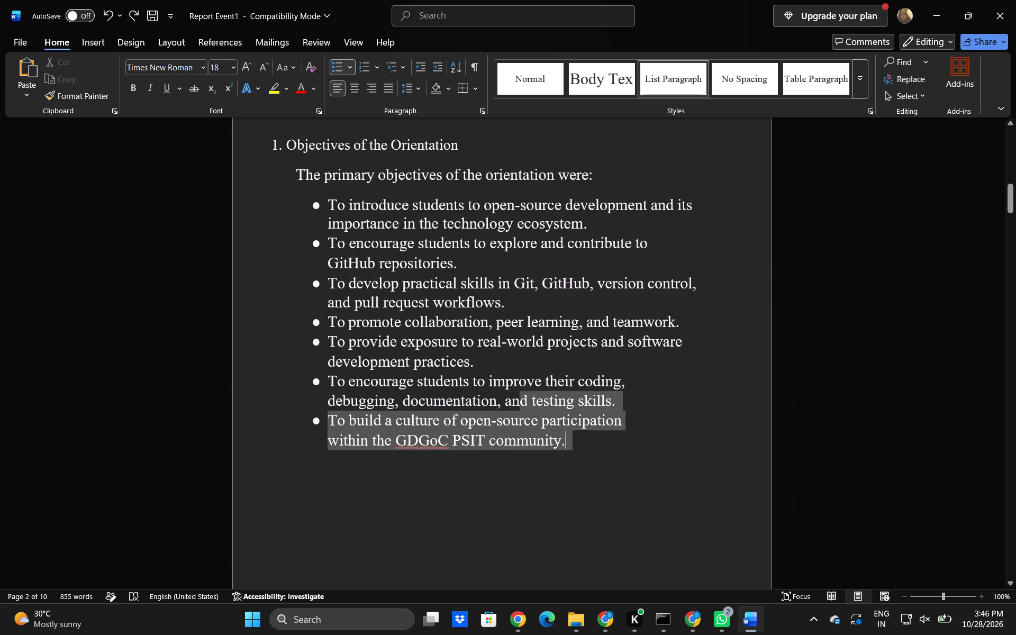
{"action": "left_click_drag", "start_coordinate": [503, 382], "coordinate": [286, 177]}
{"action": "key", "text": "ctrl+v"}
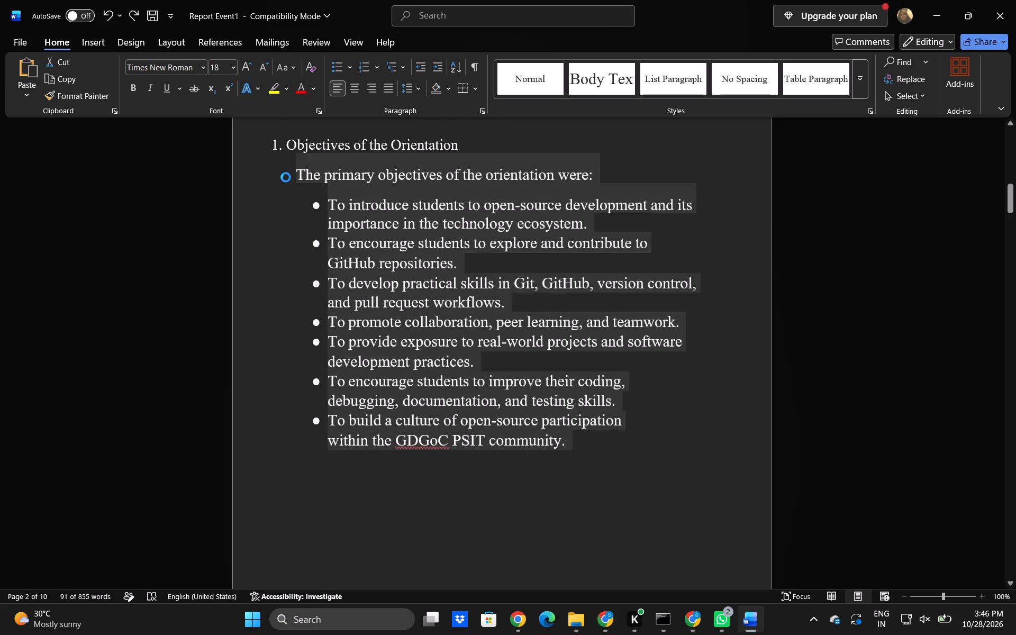
Delete the duplicate bold "2. Objectives" line above "The major objectives of the initiative were:".
{"action": "scroll", "coordinate": [286, 177], "scroll_direction": "up", "scroll_amount": 1}
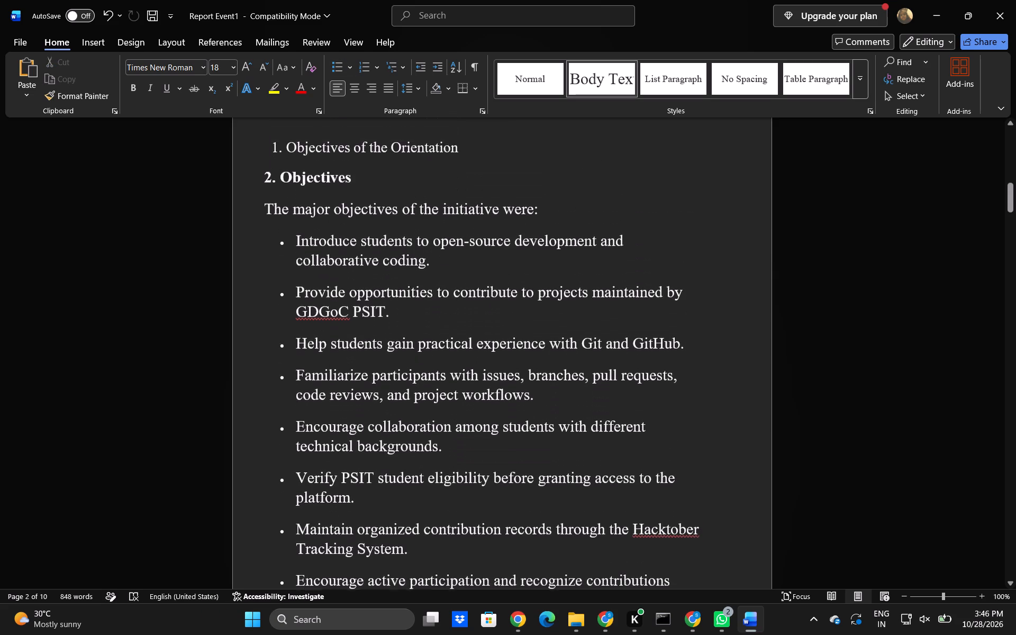
{"action": "scroll", "coordinate": [286, 177], "scroll_direction": "up", "scroll_amount": 1}
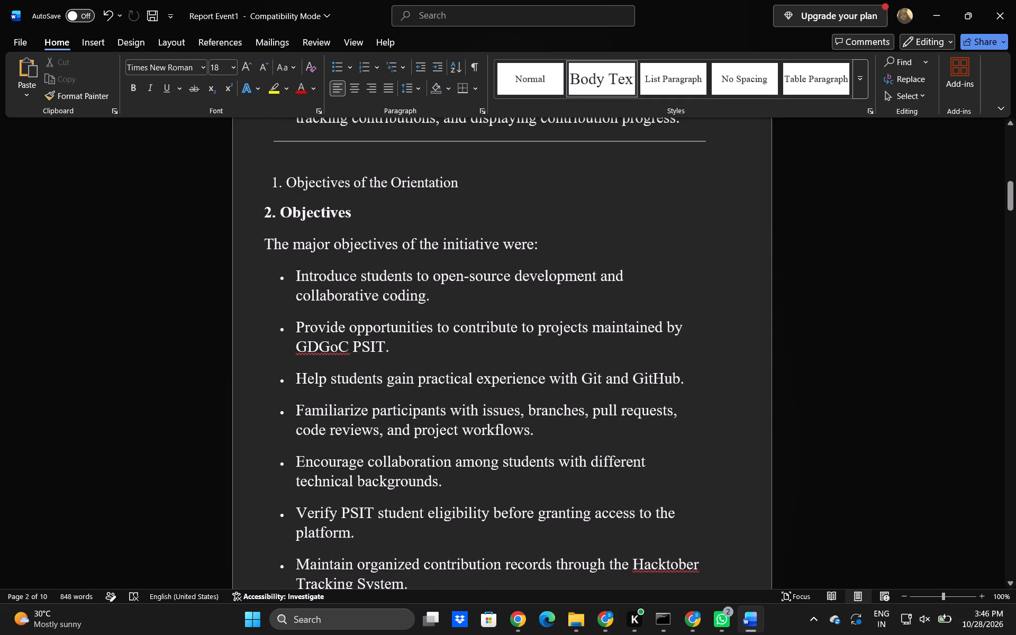
{"action": "left_click", "coordinate": [282, 226]}
{"action": "key", "text": "Up"}
{"action": "left_click", "coordinate": [377, 214]}
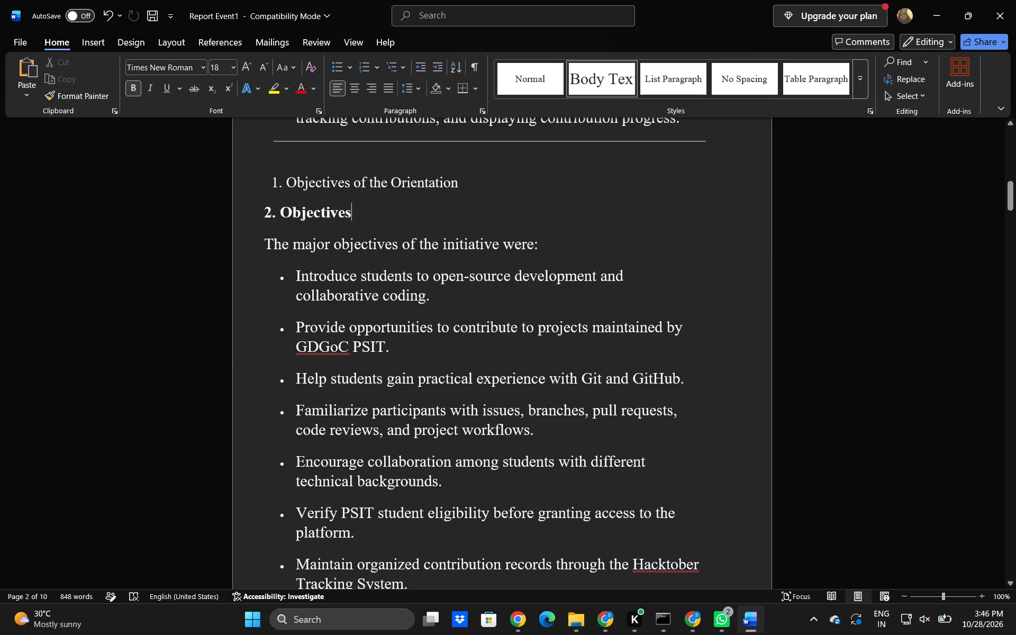
{"action": "key", "text": "ctrl+BackSpace"}
{"action": "key", "text": "ctrl+BackSpace"}
{"action": "key", "text": "ctrl+BackSpace"}
{"action": "key", "text": "ctrl+BackSpace"}
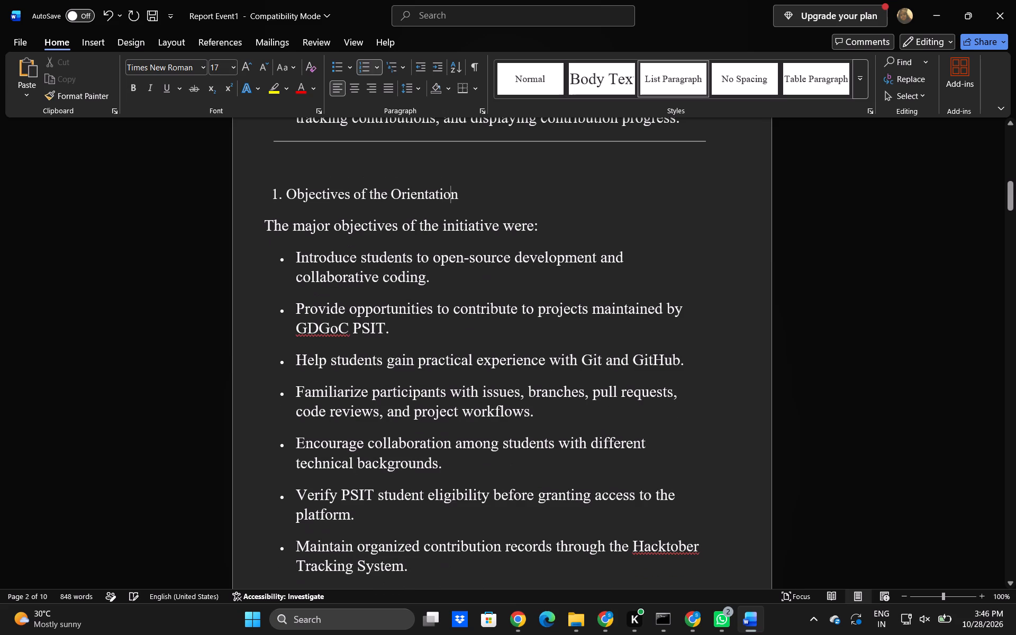
Shorten the page 2 heading "Objectives of the Orientation" to "Objectives".
{"action": "key", "text": "ctrl+BackSpace"}
{"action": "key", "text": "ctrl+BackSpace"}
{"action": "key", "text": "ctrl+BackSpace"}
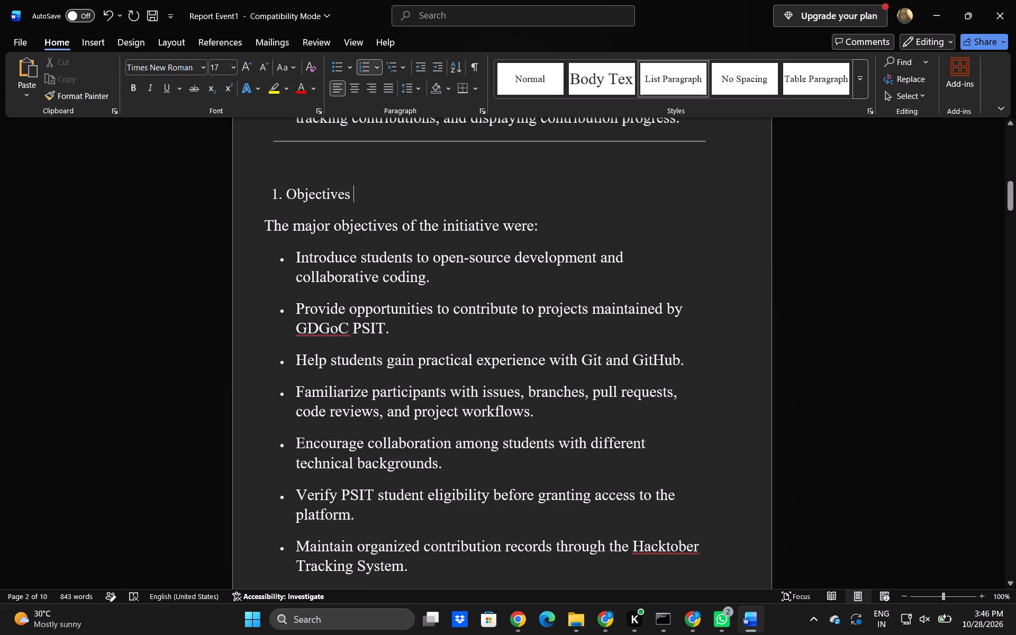
{"action": "triple_click", "coordinate": [373, 270]}
{"action": "left_click", "coordinate": [373, 270]}
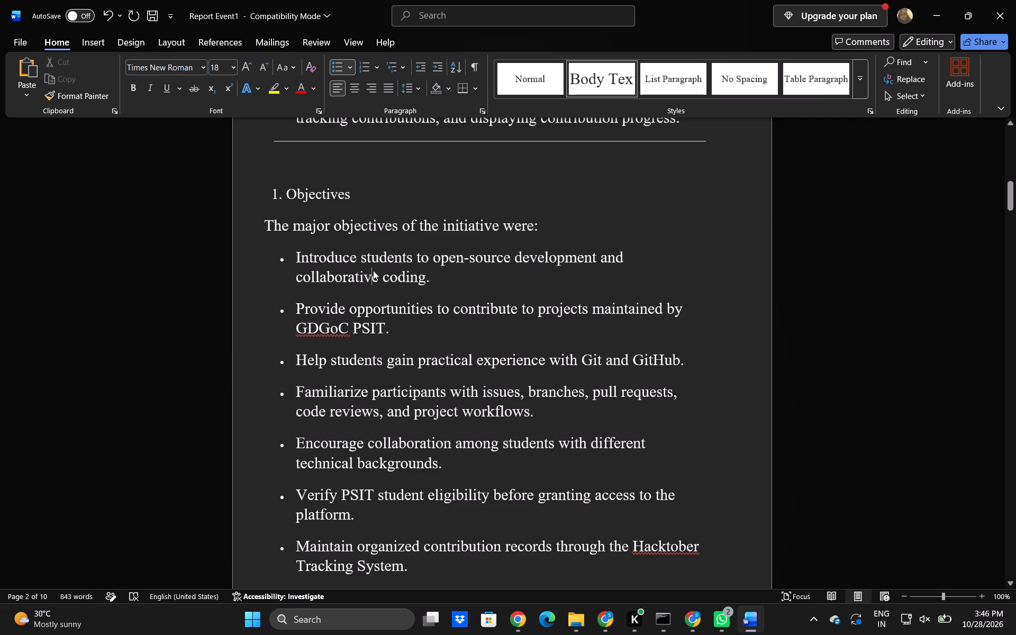
{"action": "scroll", "coordinate": [366, 377], "scroll_direction": "down", "scroll_amount": 2}
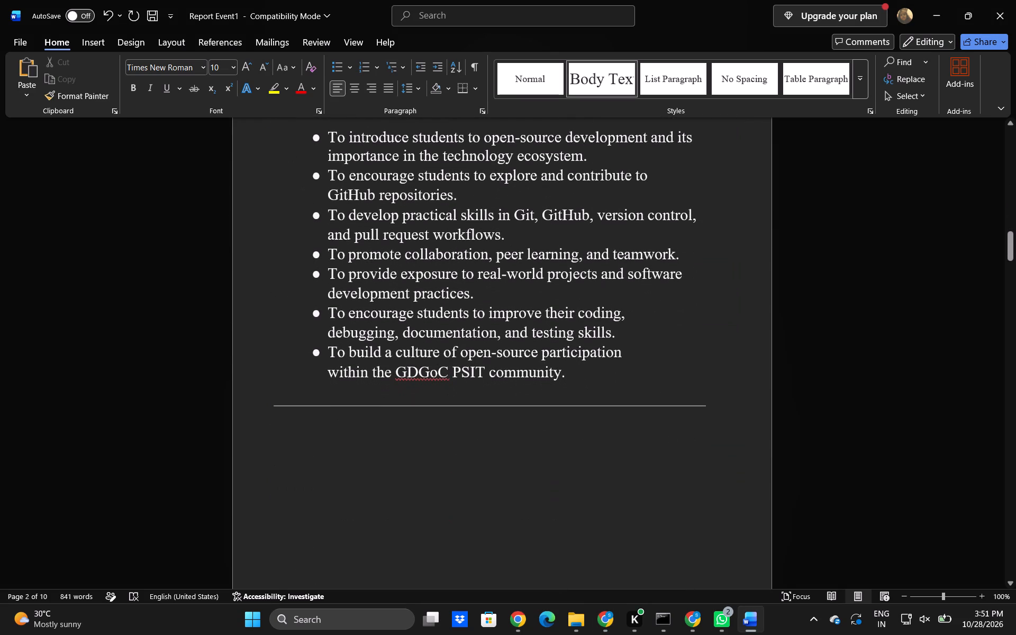
{"action": "left_click", "coordinate": [715, 403]}
{"action": "key", "text": "ctrl+BackSpace"}
{"action": "right_click_drag", "start_coordinate": [715, 403], "coordinate": [530, 329]}
{"action": "right_click_drag", "start_coordinate": [530, 329], "coordinate": [434, 274]}
{"action": "key", "text": "BackSpace"}
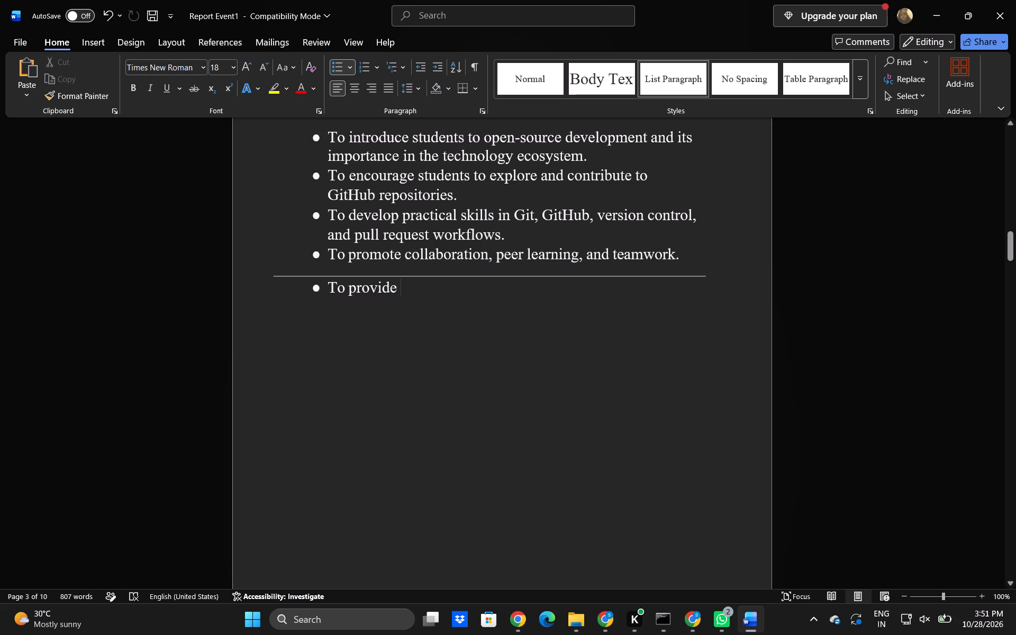
{"action": "key", "text": "ctrl+BackSpace"}
{"action": "key", "text": "ctrl+BackSpace"}
{"action": "key", "text": "ctrl+BackSpace"}
{"action": "key", "text": "ctrl+BackSpace"}
{"action": "key", "text": "ctrl+BackSpace"}
{"action": "key", "text": "ctrl+BackSpace"}
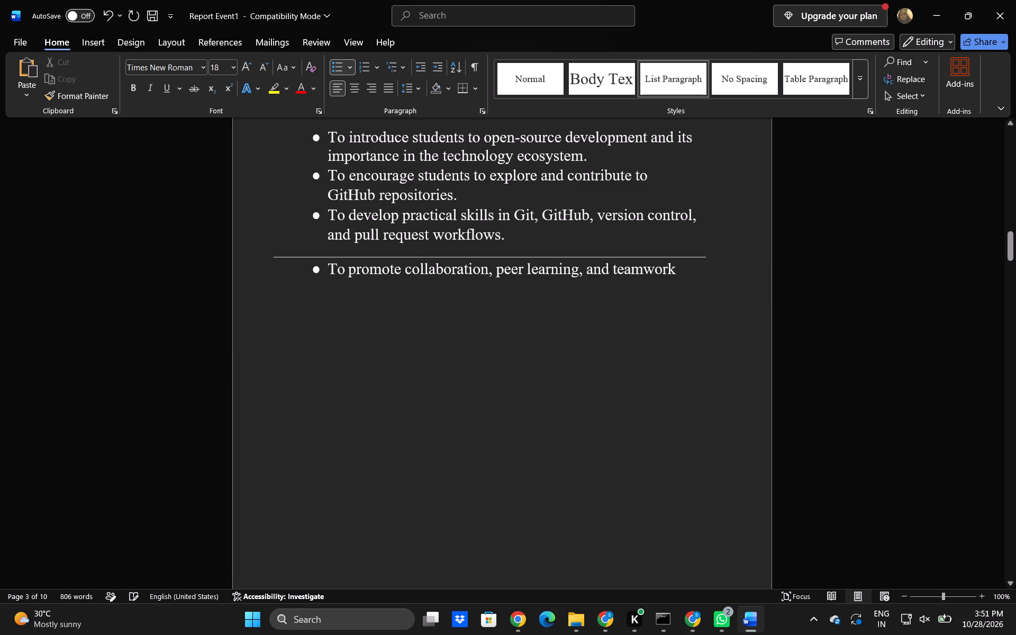
{"action": "key", "text": "ctrl+BackSpace"}
{"action": "key", "text": "ctrl+BackSpace"}
{"action": "key", "text": "ctrl+BackSpace"}
{"action": "key", "text": "ctrl+BackSpace"}
{"action": "key", "text": "ctrl+BackSpace"}
{"action": "key", "text": "ctrl+BackSpace"}
{"action": "key", "text": "ctrl+BackSpace"}
{"action": "key", "text": "ctrl+BackSpace"}
{"action": "key", "text": "ctrl+BackSpace"}
{"action": "key", "text": "ctrl+BackSpace"}
{"action": "key", "text": "ctrl+BackSpace"}
{"action": "key", "text": "ctrl+BackSpace"}
{"action": "key", "text": "ctrl+BackSpace"}
{"action": "key", "text": "ctrl+BackSpace"}
{"action": "key", "text": "ctrl+BackSpace"}
{"action": "key", "text": "ctrl+BackSpace"}
{"action": "key", "text": "ctrl+BackSpace"}
{"action": "key", "text": "ctrl+BackSpace"}
{"action": "key", "text": "ctrl+BackSpace"}
{"action": "key", "text": "ctrl+BackSpace"}
{"action": "key", "text": "ctrl+BackSpace"}
{"action": "key", "text": "ctrl+BackSpace"}
{"action": "key", "text": "ctrl+BackSpace"}
{"action": "key", "text": "ctrl+BackSpace"}
{"action": "key", "text": "ctrl+BackSpace"}
{"action": "key", "text": "ctrl+BackSpace"}
{"action": "key", "text": "ctrl+BackSpace"}
{"action": "key", "text": "ctrl+BackSpace"}
{"action": "key", "text": "ctrl+BackSpace"}
{"action": "key", "text": "ctrl+BackSpace"}
{"action": "key", "text": "ctrl+BackSpace"}
{"action": "key", "text": "ctrl+BackSpace"}
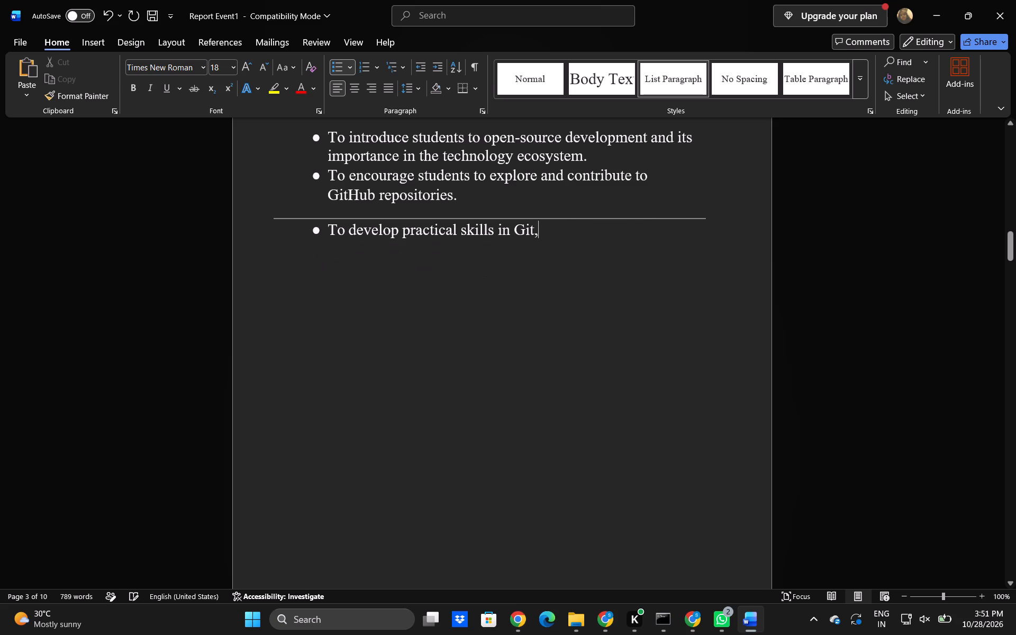
{"action": "key", "text": "ctrl+BackSpace"}
{"action": "key", "text": "ctrl+BackSpace"}
{"action": "key", "text": "ctrl+BackSpace"}
{"action": "key", "text": "ctrl+BackSpace"}
{"action": "key", "text": "ctrl+BackSpace"}
{"action": "key", "text": "ctrl+BackSpace"}
{"action": "key", "text": "ctrl+BackSpace"}
{"action": "key", "text": "ctrl+BackSpace"}
{"action": "key", "text": "ctrl+BackSpace"}
{"action": "key", "text": "ctrl+BackSpace"}
{"action": "key", "text": "ctrl+BackSpace"}
{"action": "key", "text": "ctrl+BackSpace"}
{"action": "key", "text": "ctrl+BackSpace"}
{"action": "key", "text": "ctrl+BackSpace"}
{"action": "key", "text": "ctrl+BackSpace"}
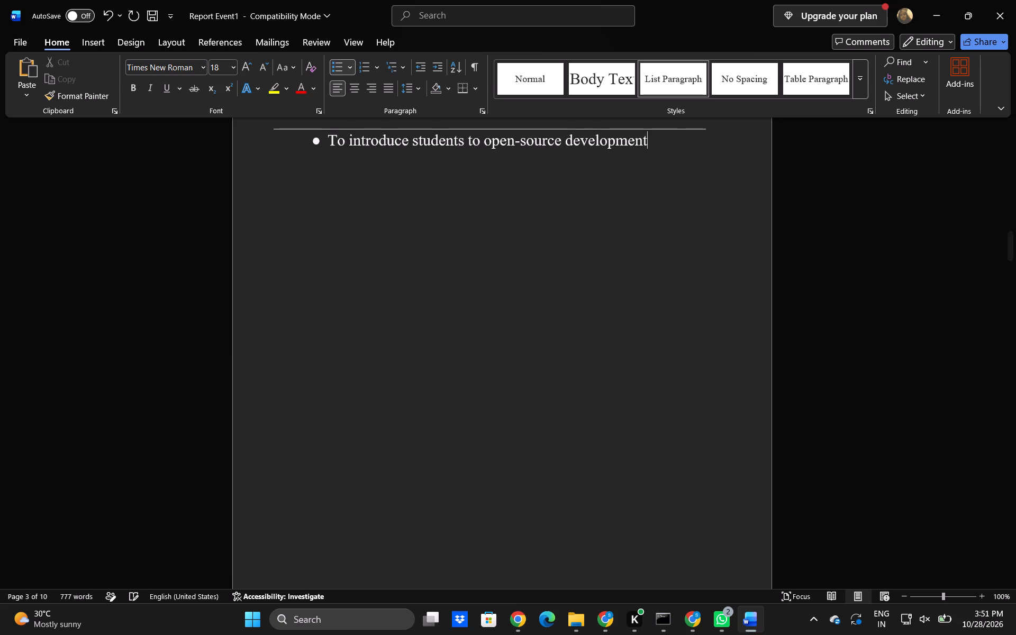
{"action": "key", "text": "ctrl+BackSpace"}
{"action": "key", "text": "ctrl+BackSpace"}
{"action": "key", "text": "ctrl+BackSpace"}
{"action": "key", "text": "ctrl+BackSpace"}
{"action": "key", "text": "ctrl+BackSpace"}
{"action": "key", "text": "ctrl+BackSpace"}
{"action": "key", "text": "ctrl+BackSpace"}
{"action": "key", "text": "ctrl+BackSpace"}
{"action": "key", "text": "ctrl+BackSpace"}
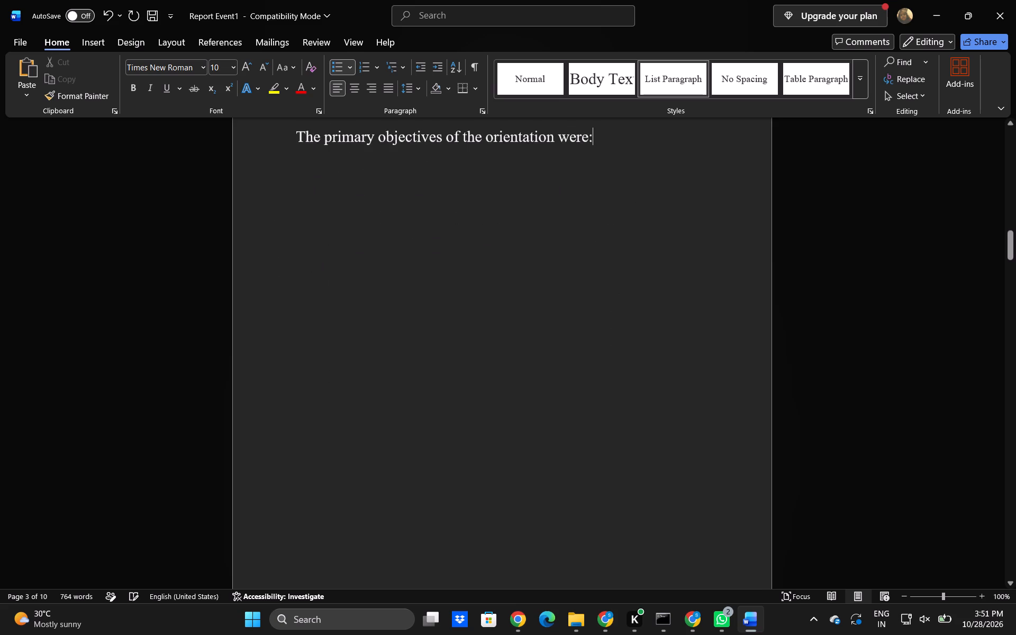
{"action": "key", "text": "ctrl+BackSpace"}
{"action": "key", "text": "ctrl+BackSpace"}
{"action": "key", "text": "ctrl+BackSpace"}
{"action": "key", "text": "ctrl+BackSpace"}
{"action": "key", "text": "ctrl+BackSpace"}
{"action": "key", "text": "ctrl+BackSpace"}
{"action": "key", "text": "ctrl+BackSpace"}
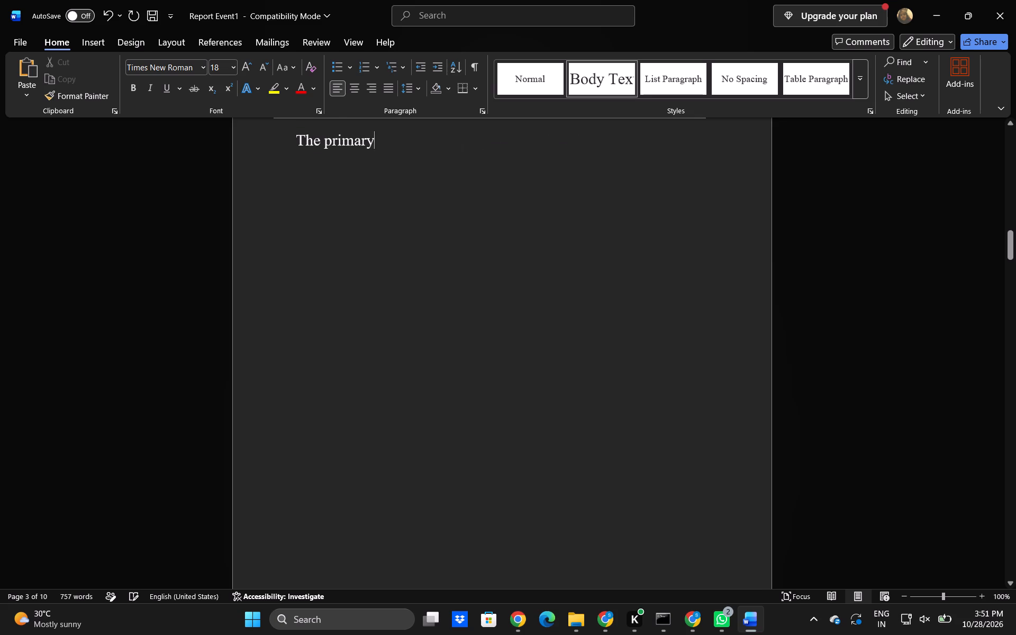
{"action": "key", "text": "ctrl+BackSpace"}
{"action": "key", "text": "ctrl+BackSpace"}
{"action": "key", "text": "ctrl+BackSpace"}
{"action": "key", "text": "ctrl+BackSpace"}
{"action": "key", "text": "ctrl+BackSpace"}
{"action": "key", "text": "ctrl+BackSpace"}
{"action": "key", "text": "ctrl+BackSpace"}
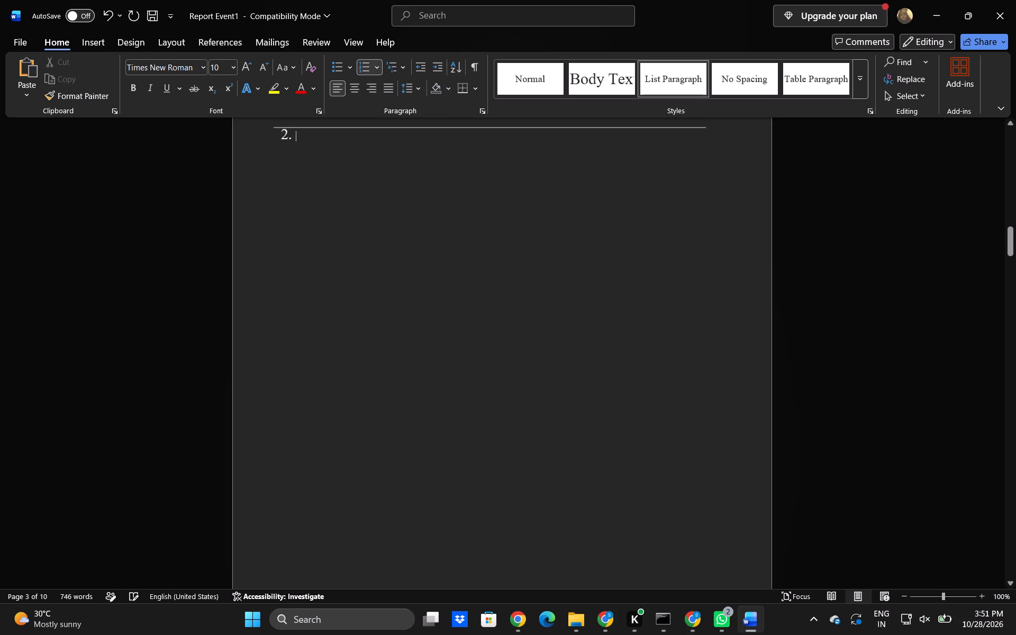
{"action": "key", "text": "ctrl+BackSpace"}
{"action": "key", "text": "ctrl+BackSpace"}
{"action": "key", "text": "ctrl+BackSpace"}
{"action": "scroll", "coordinate": [628, 295], "scroll_direction": "down", "scroll_amount": 1}
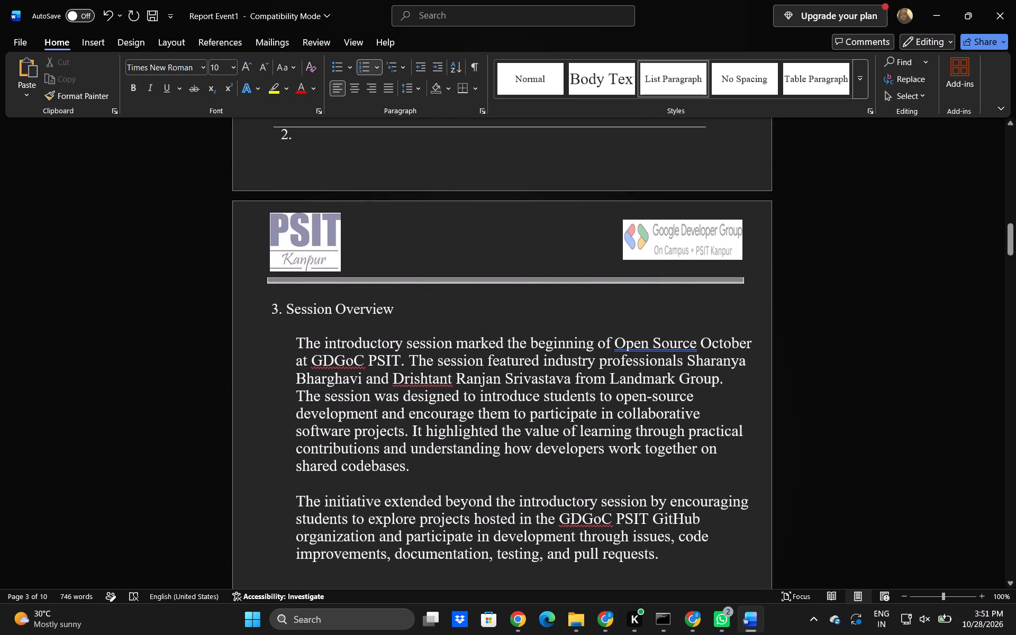
{"action": "scroll", "coordinate": [628, 295], "scroll_direction": "down", "scroll_amount": 9}
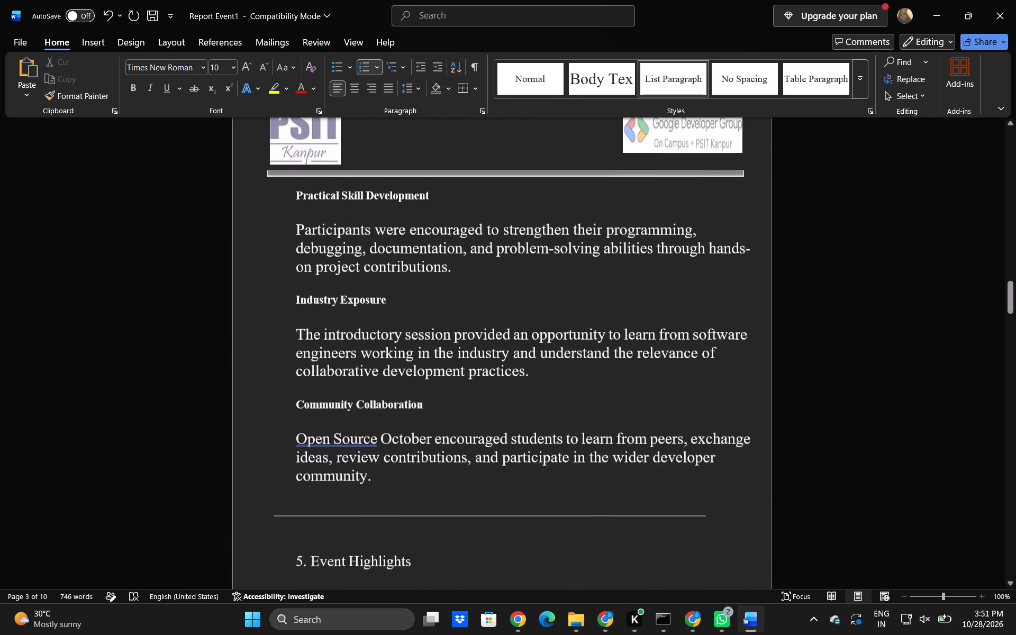
{"action": "scroll", "coordinate": [628, 295], "scroll_direction": "up", "scroll_amount": 9}
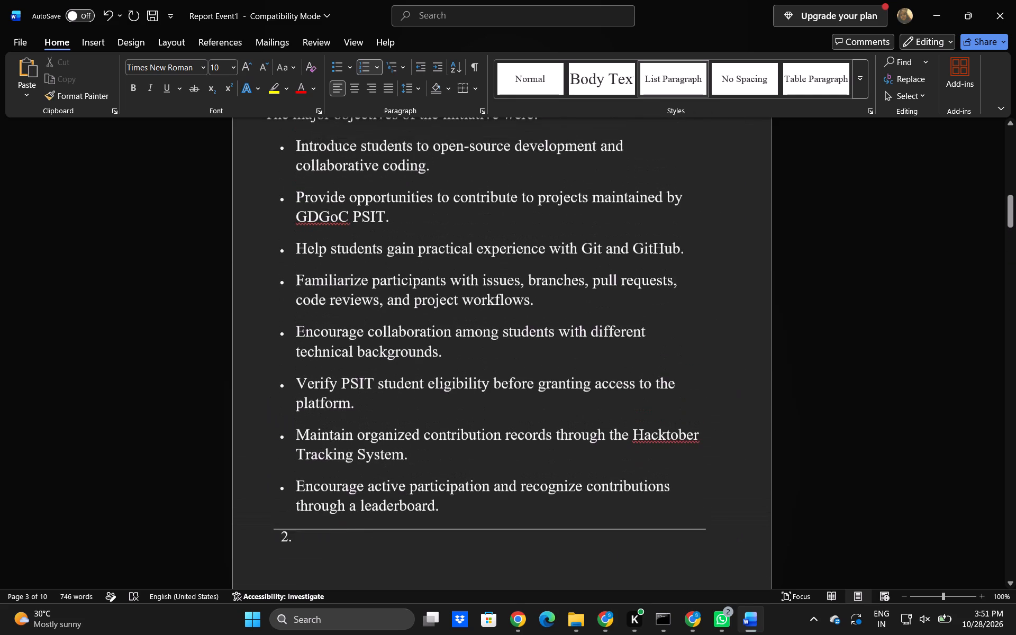
{"action": "scroll", "coordinate": [628, 295], "scroll_direction": "down", "scroll_amount": 1}
{"action": "key", "text": "BackSpace"}
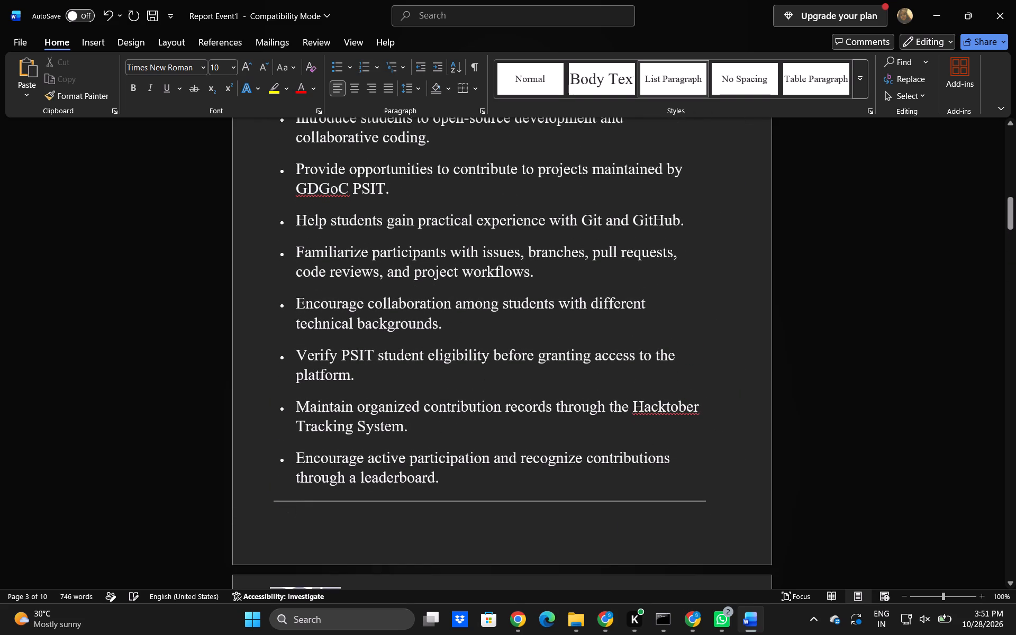
Rename the "Session Overview" heading in the Word report as "Initiative Overview".
{"action": "scroll", "coordinate": [628, 295], "scroll_direction": "down", "scroll_amount": 4}
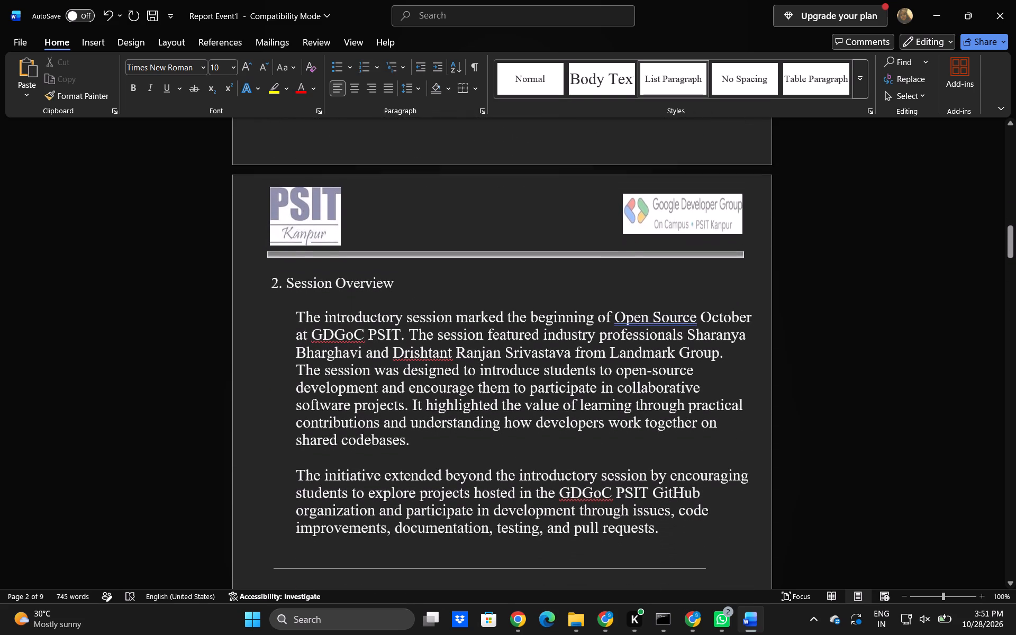
{"action": "key", "text": "alt+Tab"}
{"action": "key", "text": "alt+Tab"}
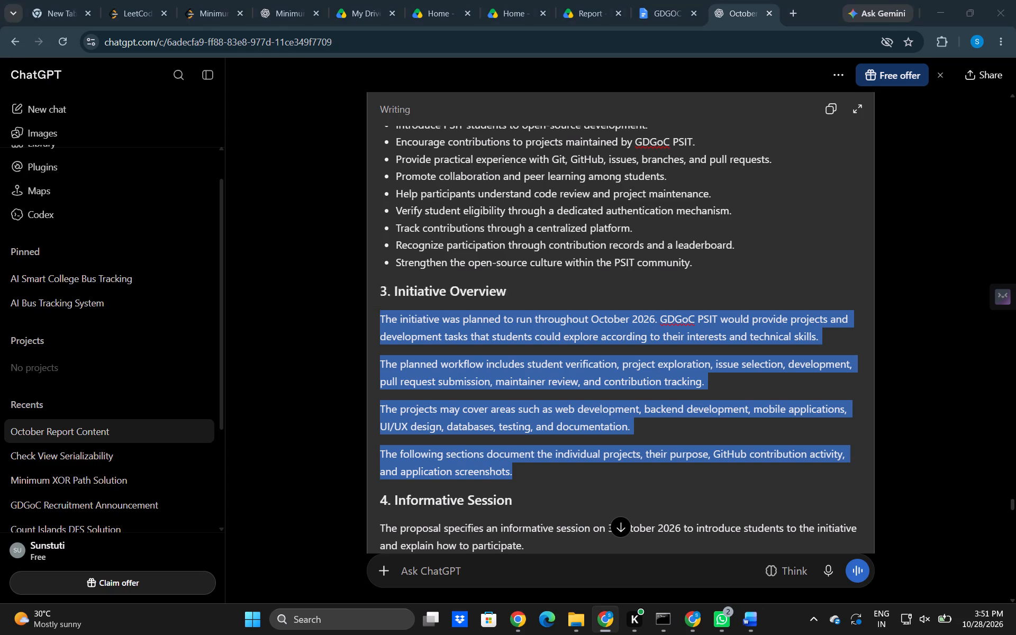
{"action": "left_click", "coordinate": [329, 280]}
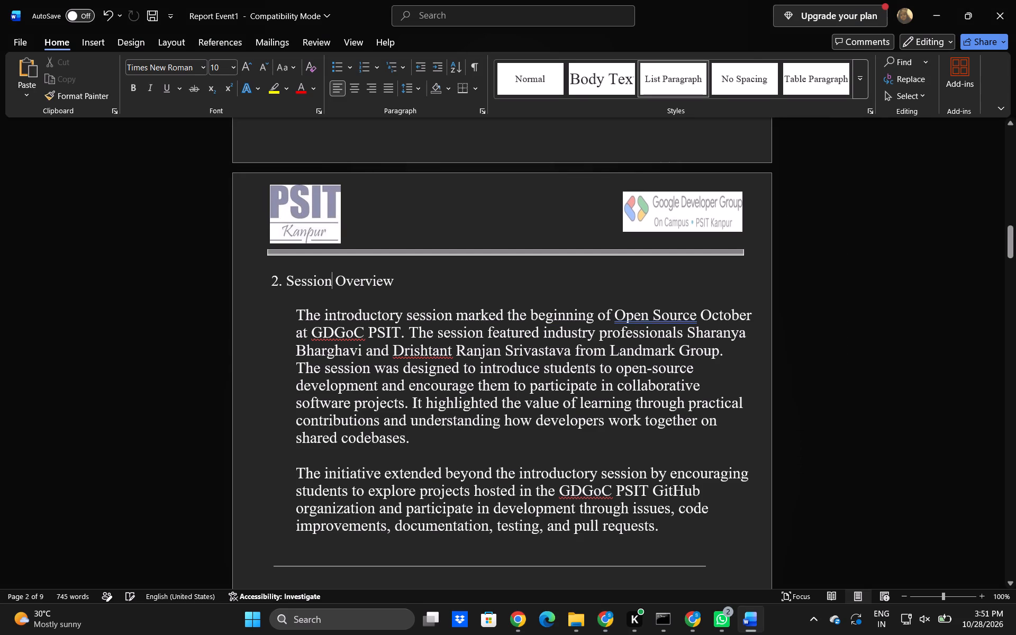
{"action": "key", "text": "ctrl+BackSpace"}
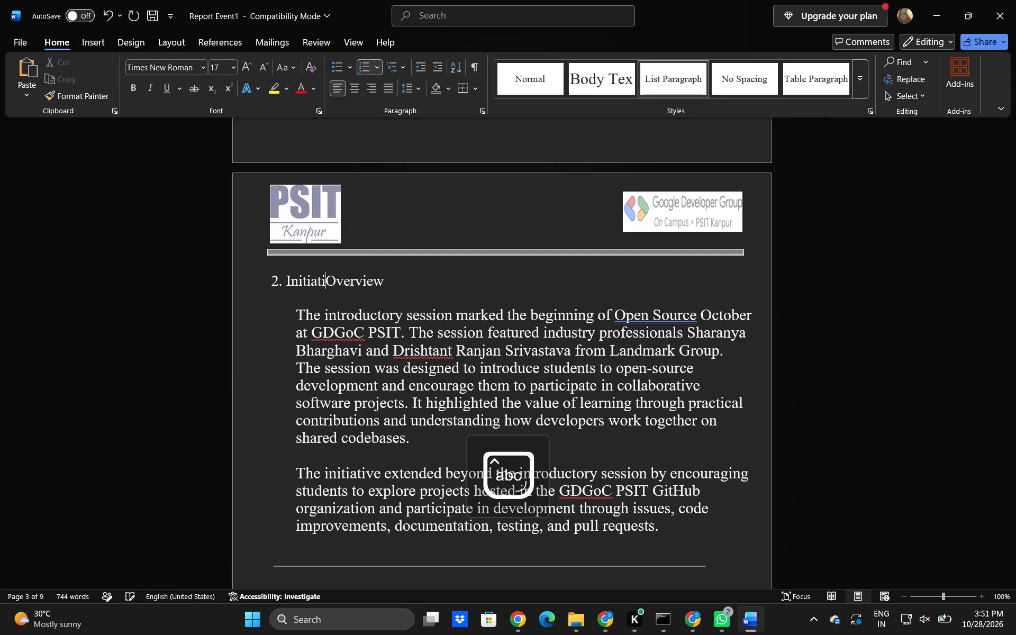
{"action": "scroll", "coordinate": [329, 280], "scroll_direction": "up", "scroll_amount": 2}
{"action": "key", "text": "space"}
{"action": "scroll", "coordinate": [329, 280], "scroll_direction": "up", "scroll_amount": 1}
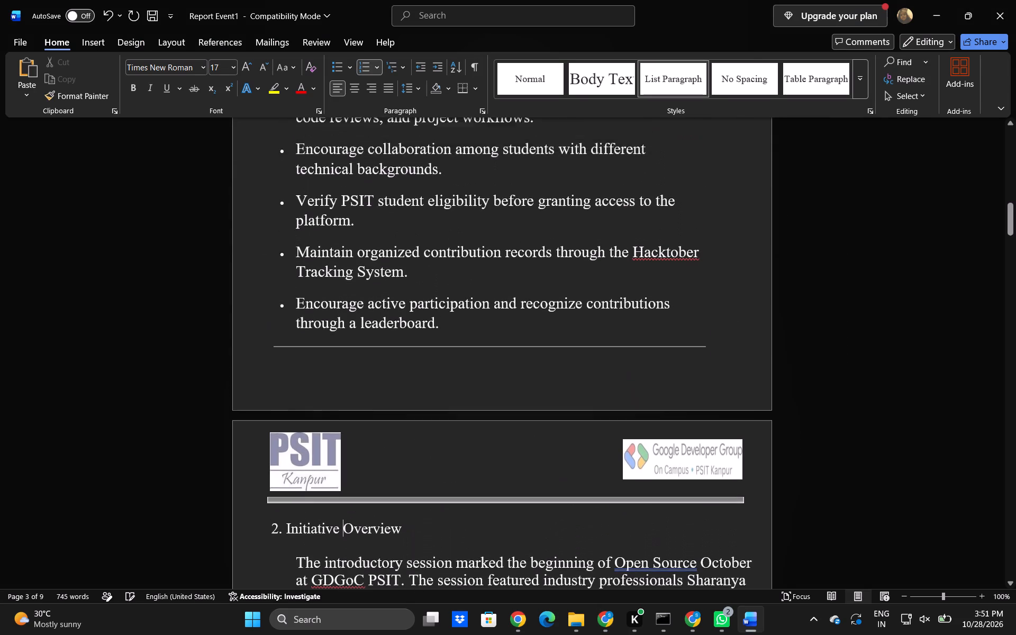
{"action": "scroll", "coordinate": [329, 280], "scroll_direction": "up", "scroll_amount": 2}
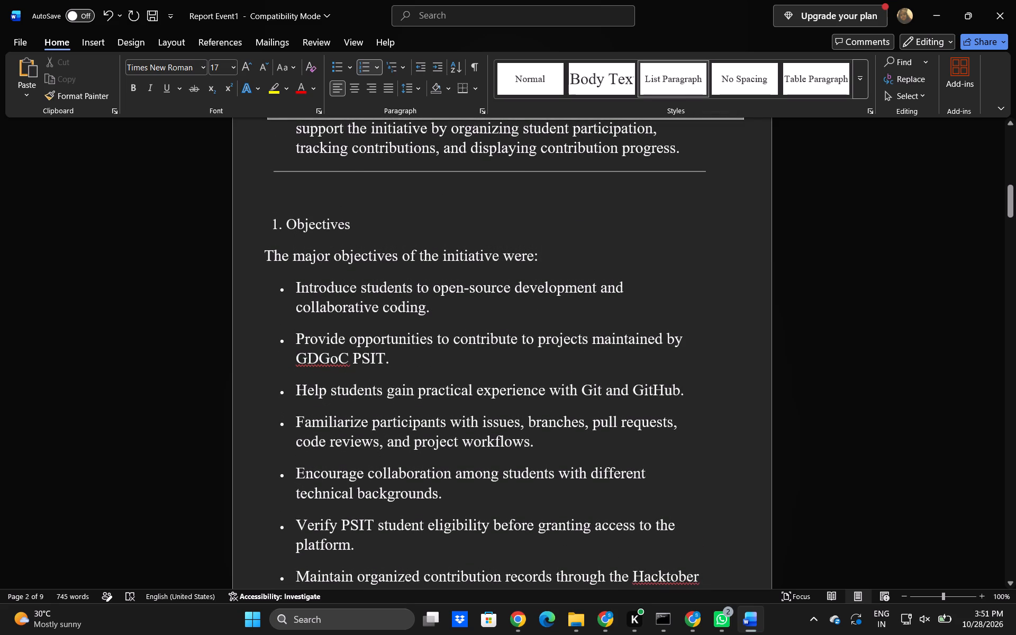
Renumber the Objectives heading in the Word report as 2.
{"action": "left_click", "coordinate": [279, 225]}
{"action": "key", "text": "BackSpace"}
{"action": "key", "text": "2"}
{"action": "type", "text": "."}
{"action": "key", "text": "space"}
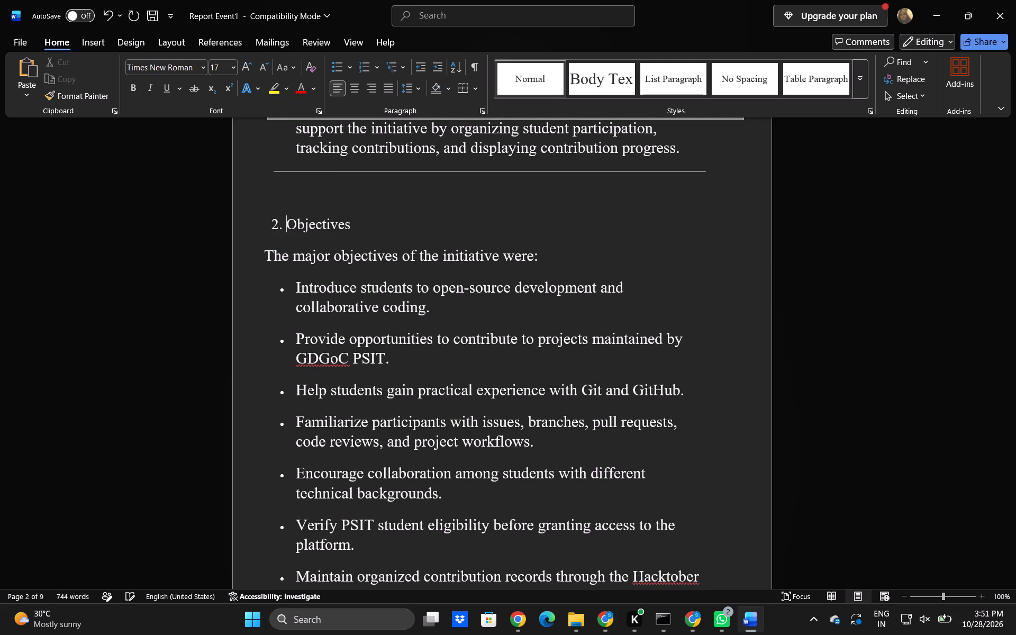
Renumber the Initiative Overview heading as 3.
{"action": "scroll", "coordinate": [279, 225], "scroll_direction": "down", "scroll_amount": 6}
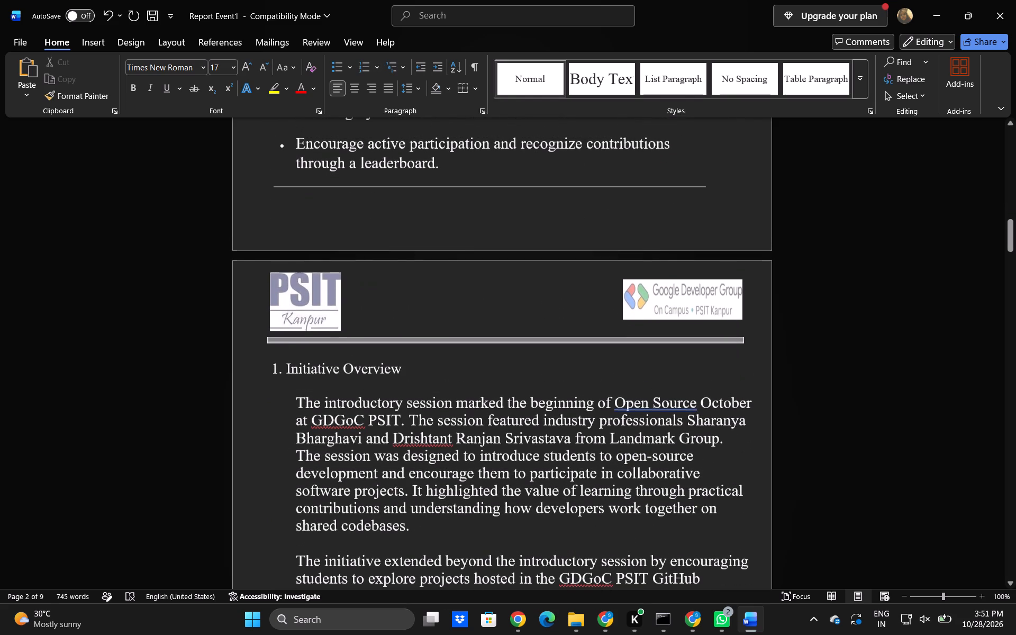
{"action": "left_click", "coordinate": [276, 368]}
{"action": "key", "text": "BackSpace"}
{"action": "type", "text": "3."}
{"action": "key", "text": "space"}
Replace the old Initiative Overview text with the four paragraphs from ChatGPT's report, removing the leftover word "The" at the start.
{"action": "scroll", "coordinate": [276, 368], "scroll_direction": "down", "scroll_amount": 1}
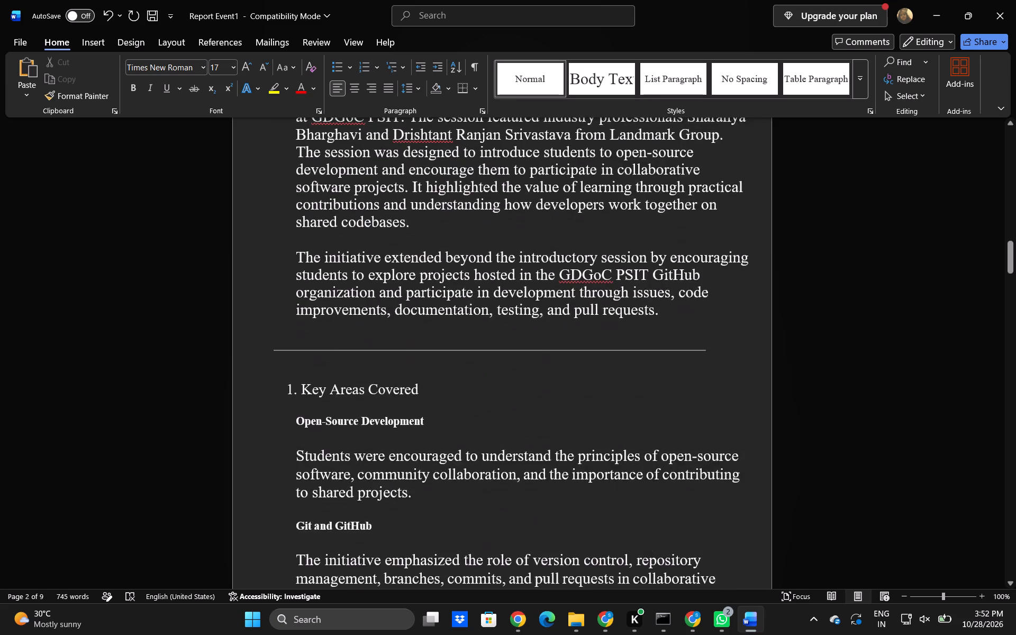
{"action": "scroll", "coordinate": [276, 368], "scroll_direction": "down", "scroll_amount": 1}
{"action": "key", "text": "alt+Tab"}
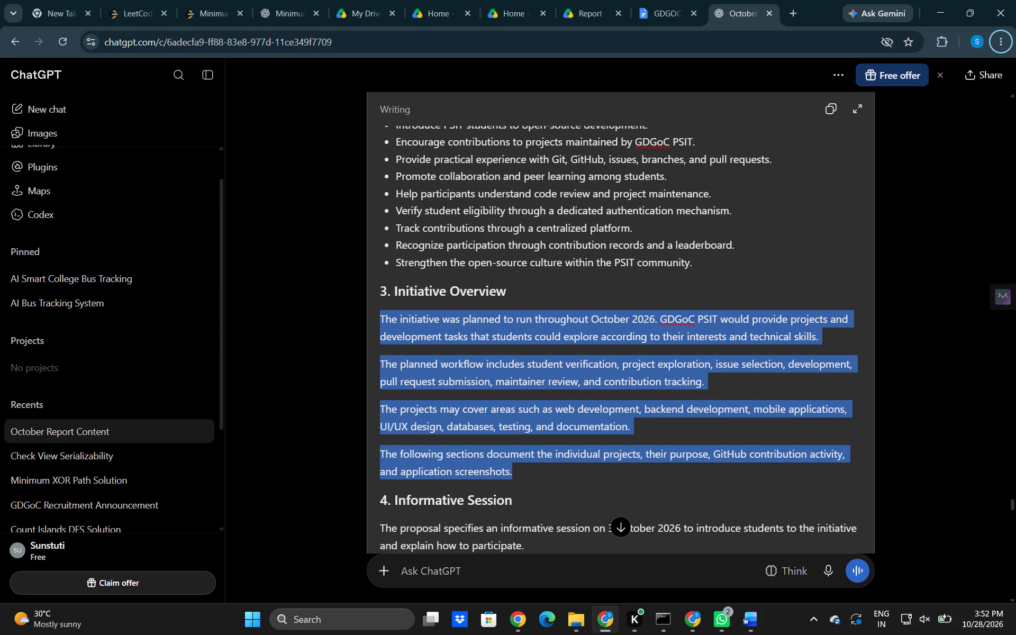
{"action": "key", "text": "ctrl+c"}
{"action": "key", "text": "alt+Tab"}
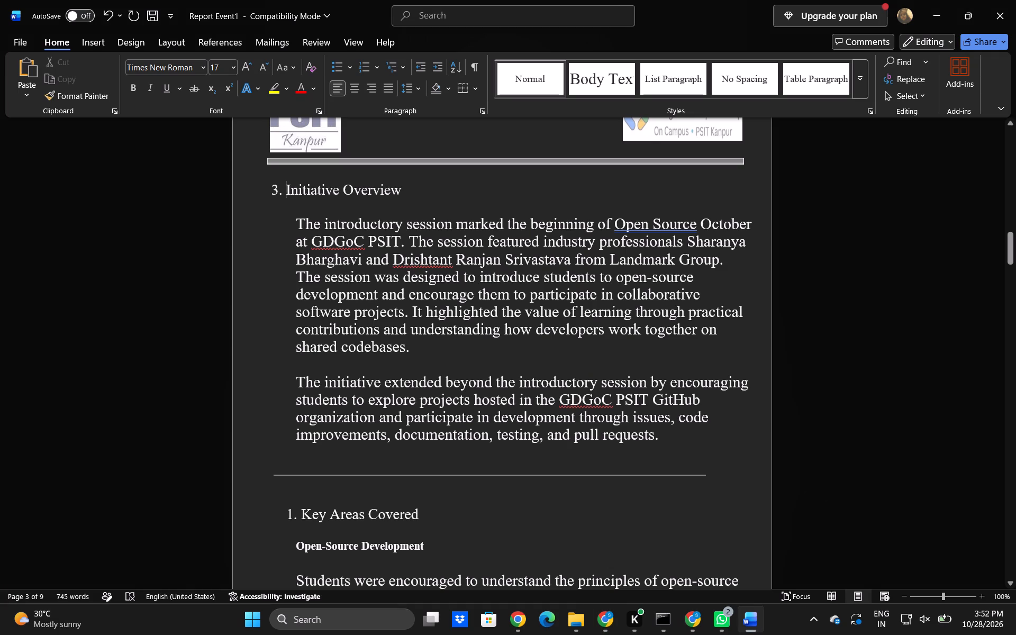
{"action": "left_click_drag", "start_coordinate": [668, 442], "coordinate": [321, 235]}
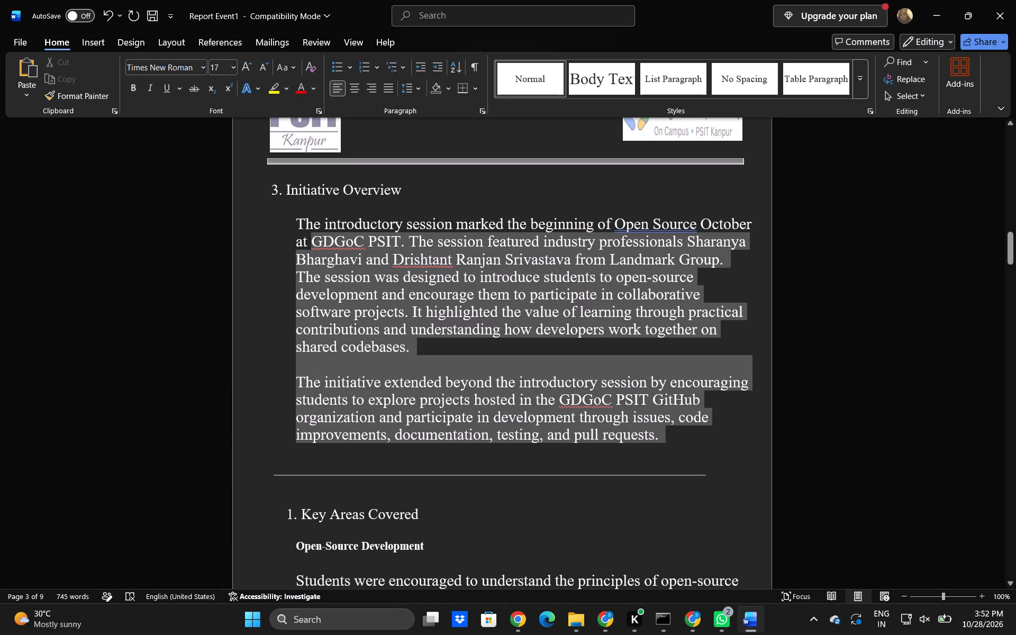
{"action": "left_click_drag", "start_coordinate": [321, 235], "coordinate": [322, 228]}
{"action": "key", "text": "ctrl+v"}
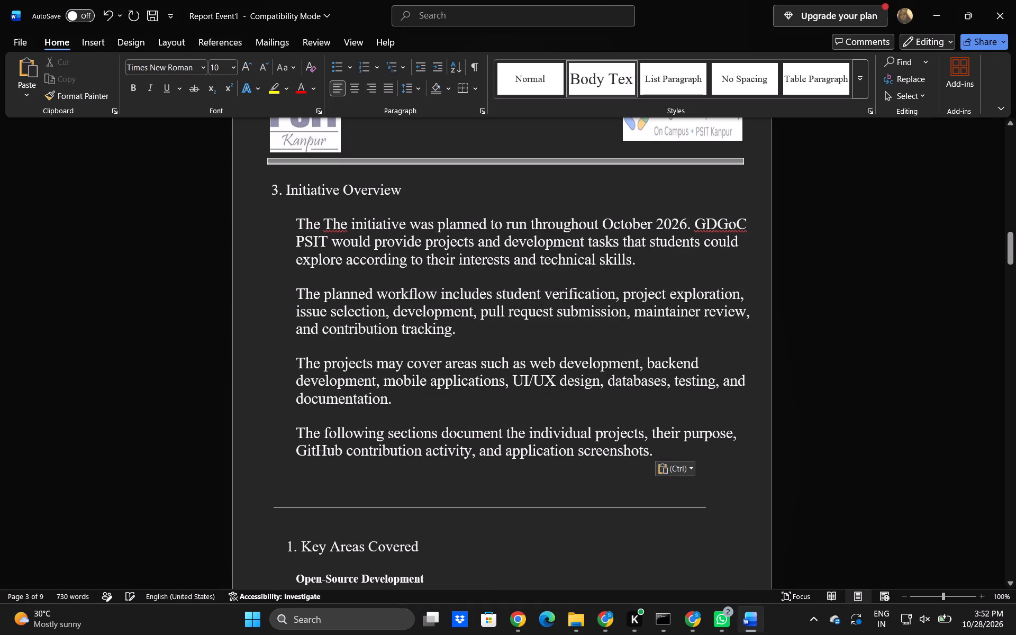
{"action": "left_click", "coordinate": [324, 226]}
{"action": "key", "text": "ctrl+BackSpace"}
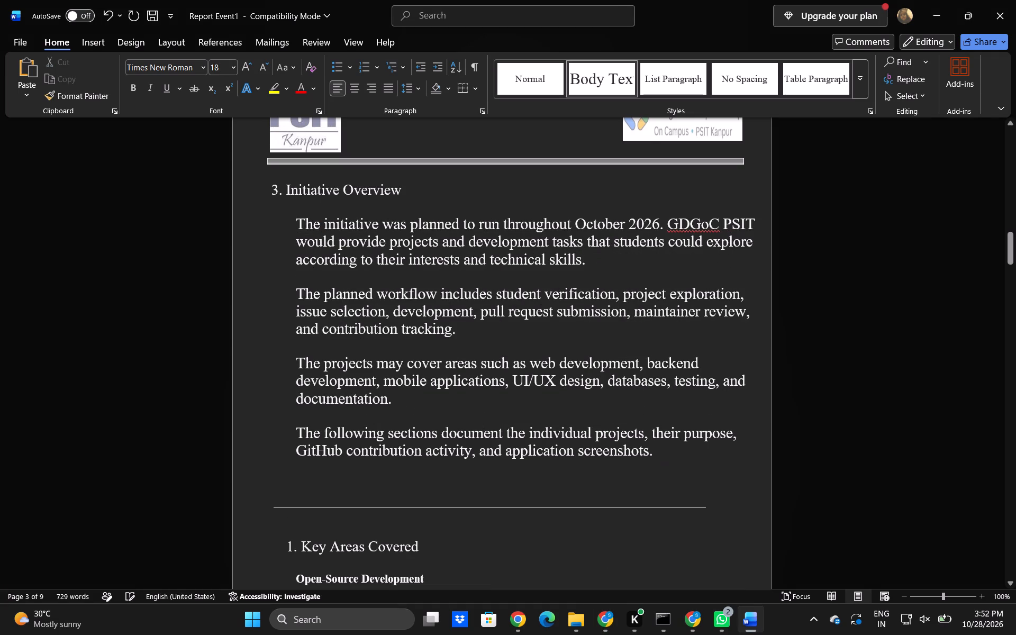
Insert five spaces in the paragraph at the divider line below the Initiative Overview section.
{"action": "scroll", "coordinate": [352, 499], "scroll_direction": "down", "scroll_amount": 1}
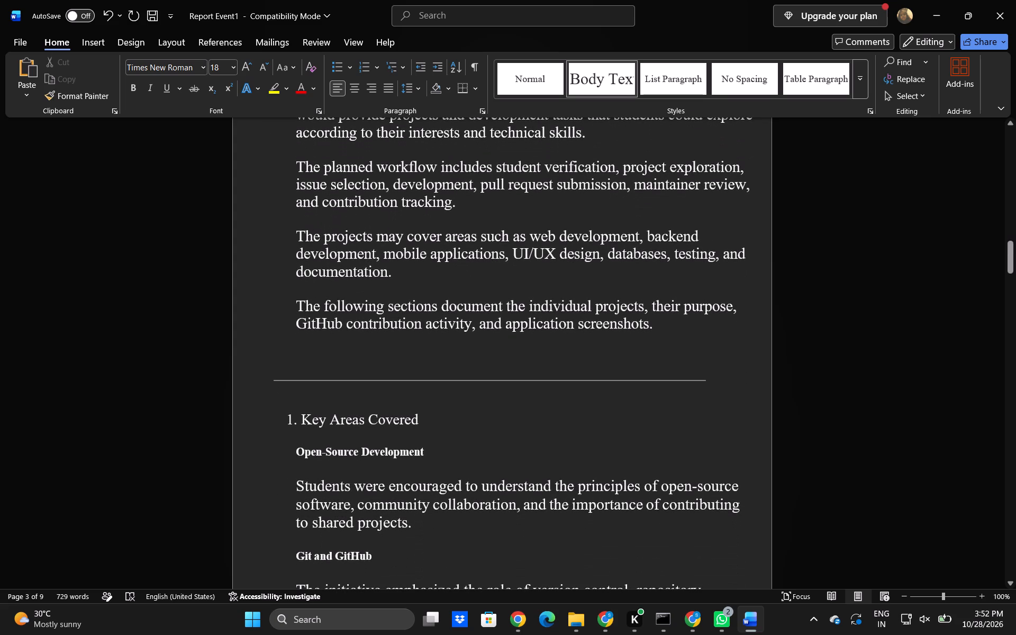
{"action": "left_click", "coordinate": [273, 379]}
{"action": "key", "text": "space"}
{"action": "key", "text": "space"}
{"action": "key", "text": "space"}
{"action": "key", "text": "space"}
{"action": "key", "text": "space"}
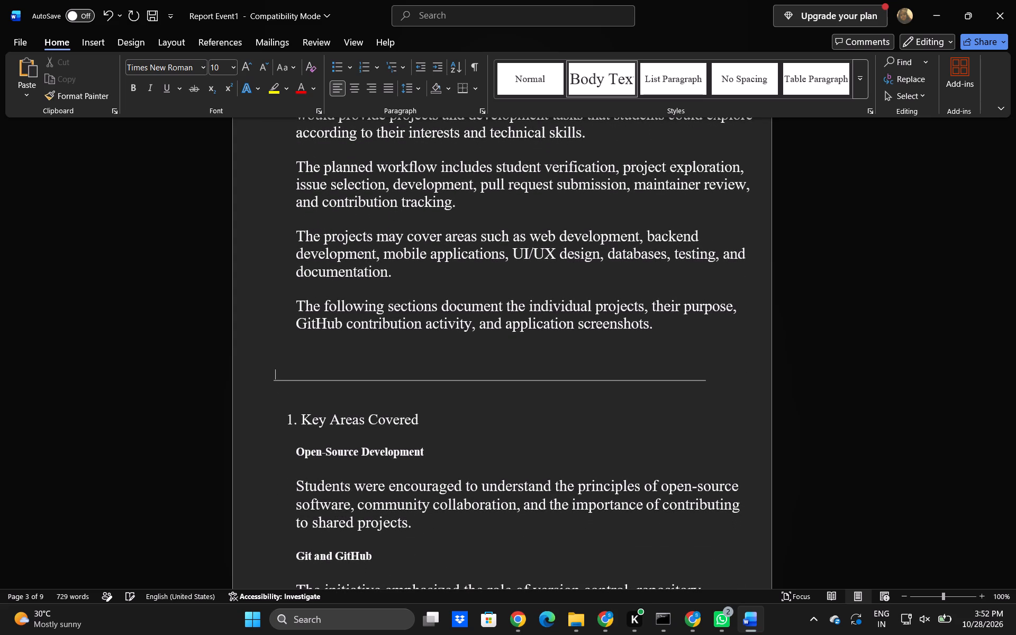
{"action": "key", "text": "Down"}
Renumber the Key Areas Covered heading as 4.
{"action": "left_click", "coordinate": [293, 423]}
{"action": "key", "text": "BackSpace"}
{"action": "key", "text": "4"}
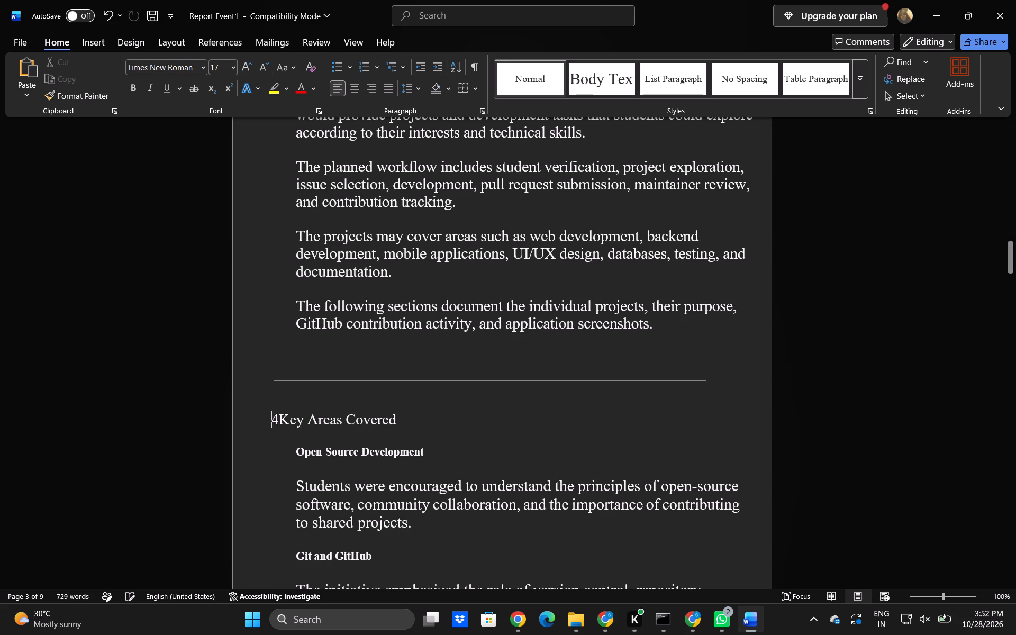
{"action": "type", "text": "."}
{"action": "key", "text": "space"}
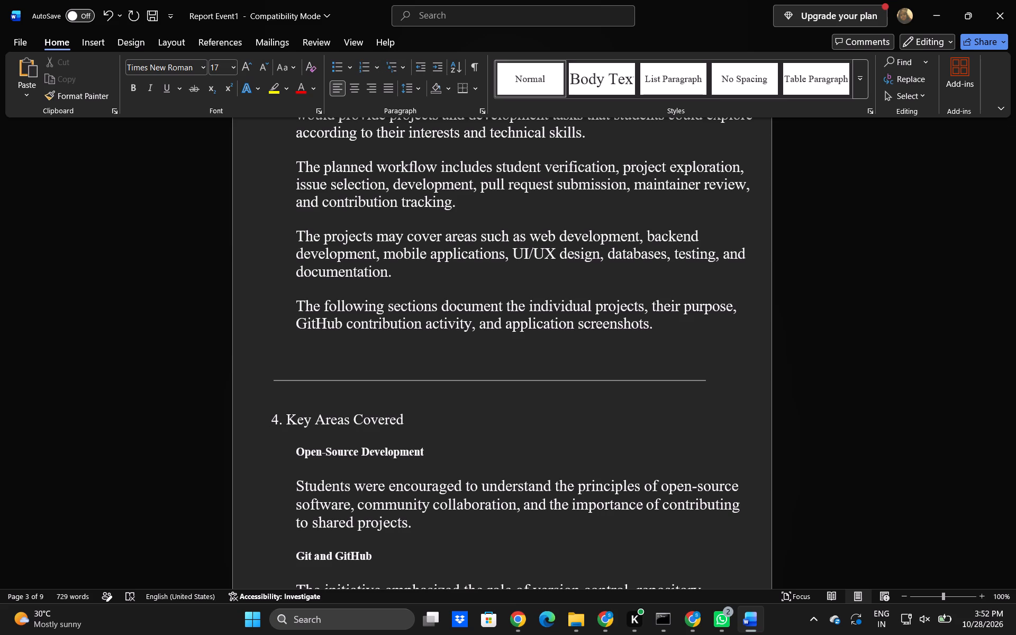
Rename the "Key Areas Covered" heading as "Informative Session" to match section 4 of ChatGPT's report.
{"action": "key", "text": "alt+Tab"}
{"action": "scroll", "coordinate": [293, 423], "scroll_direction": "down", "scroll_amount": 3}
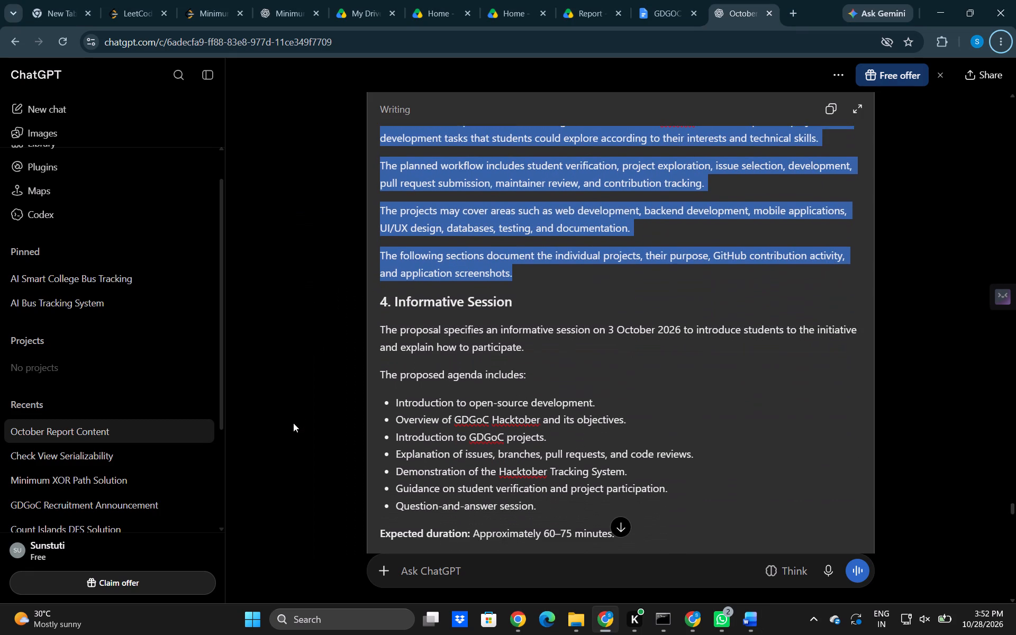
{"action": "key", "text": "alt+Tab"}
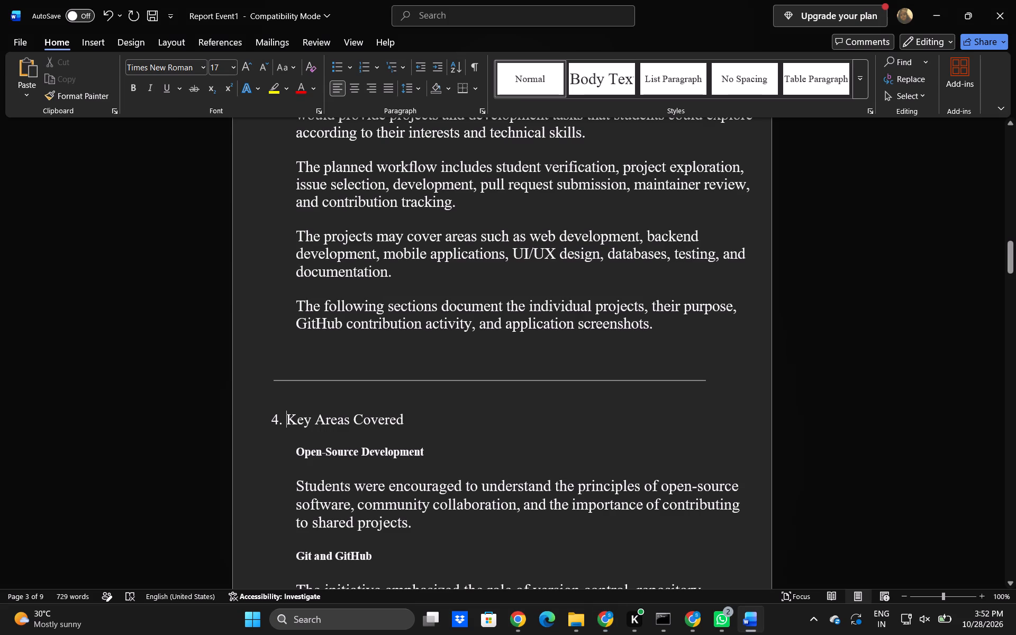
{"action": "left_click", "coordinate": [409, 414]}
{"action": "key", "text": "ctrl+BackSpace"}
{"action": "key", "text": "ctrl+BackSpace"}
{"action": "key", "text": "ctrl+BackSpace"}
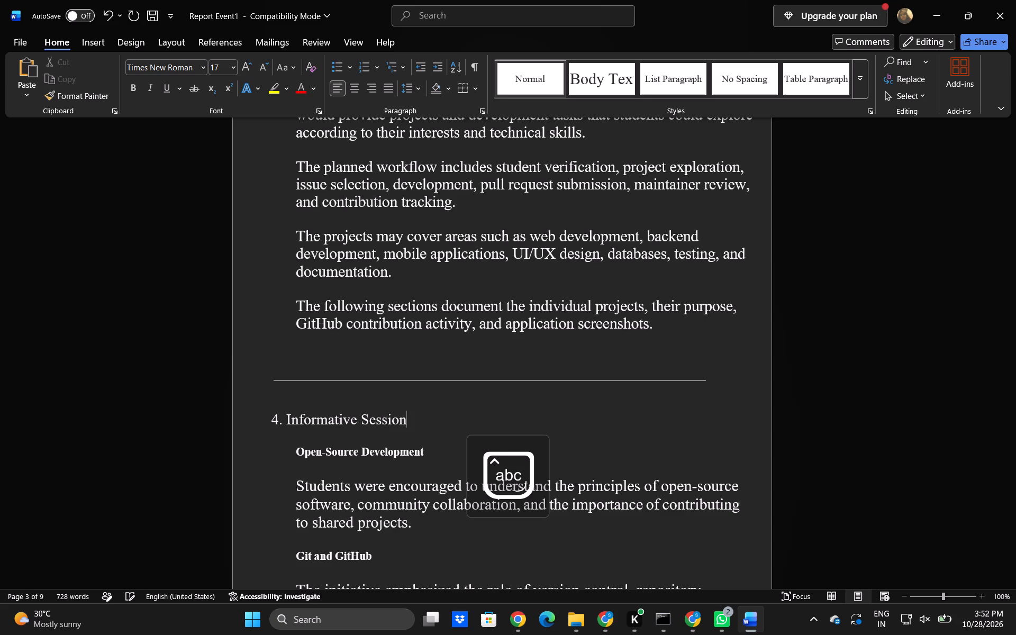
{"action": "key", "text": "alt+Tab"}
{"action": "key", "text": "alt+Tab"}
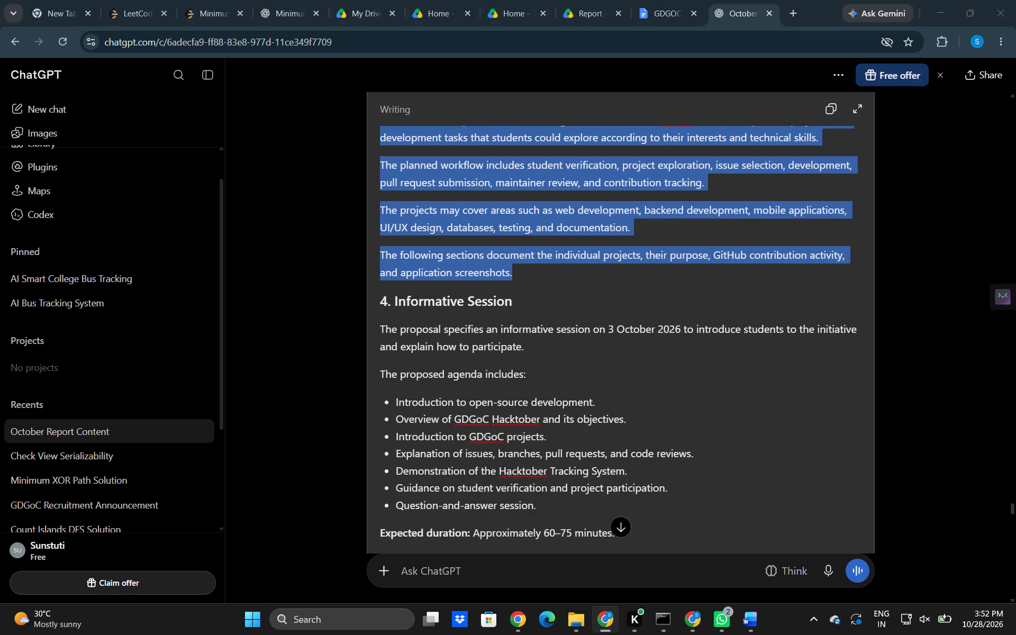
{"action": "scroll", "coordinate": [409, 414], "scroll_direction": "down", "scroll_amount": 1}
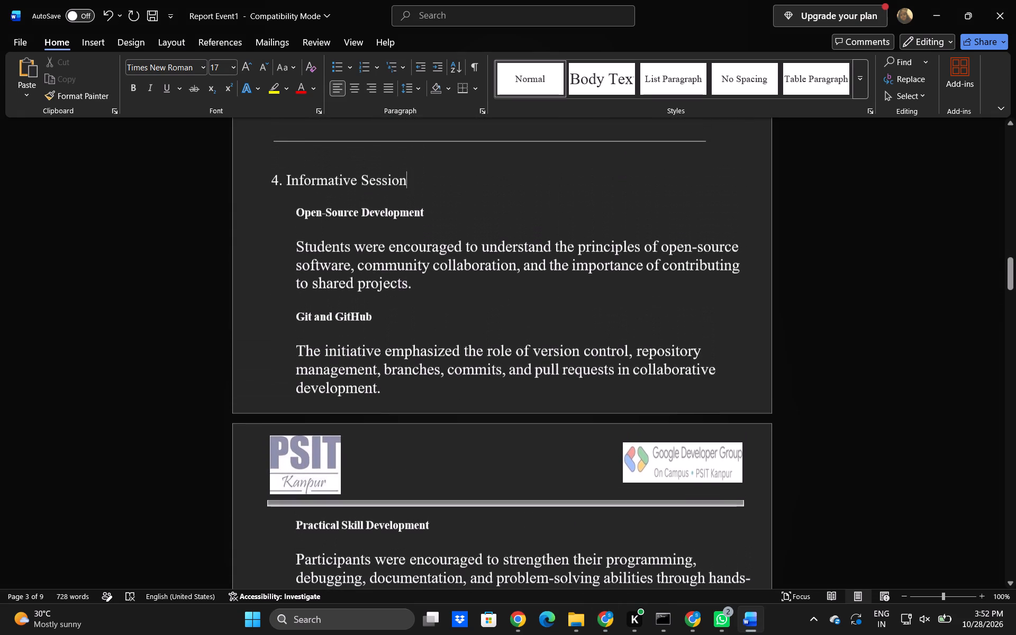
{"action": "scroll", "coordinate": [409, 414], "scroll_direction": "down", "scroll_amount": 1}
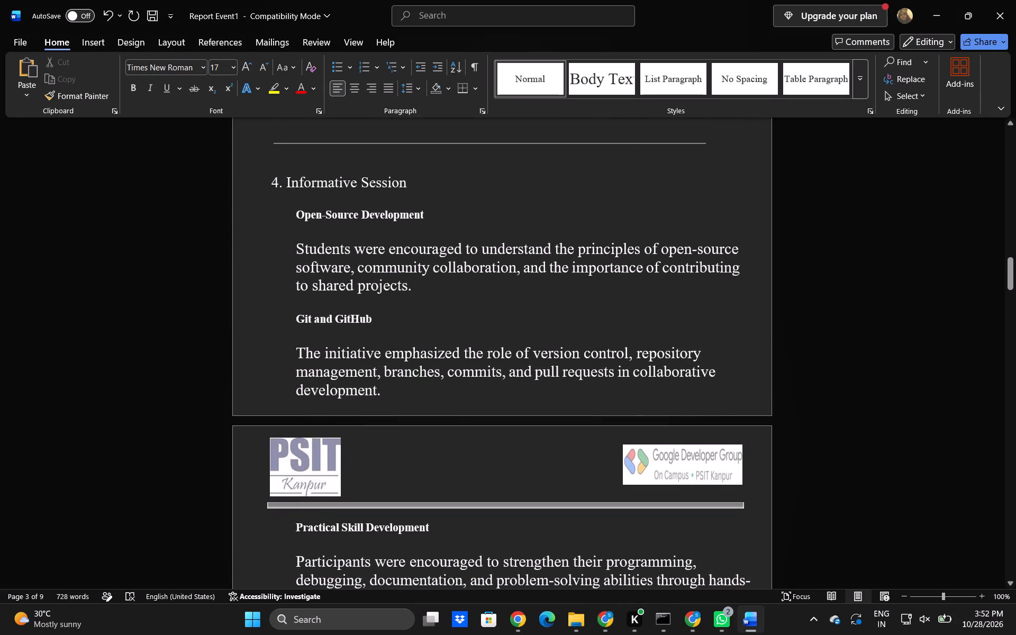
{"action": "key", "text": "alt+Tab"}
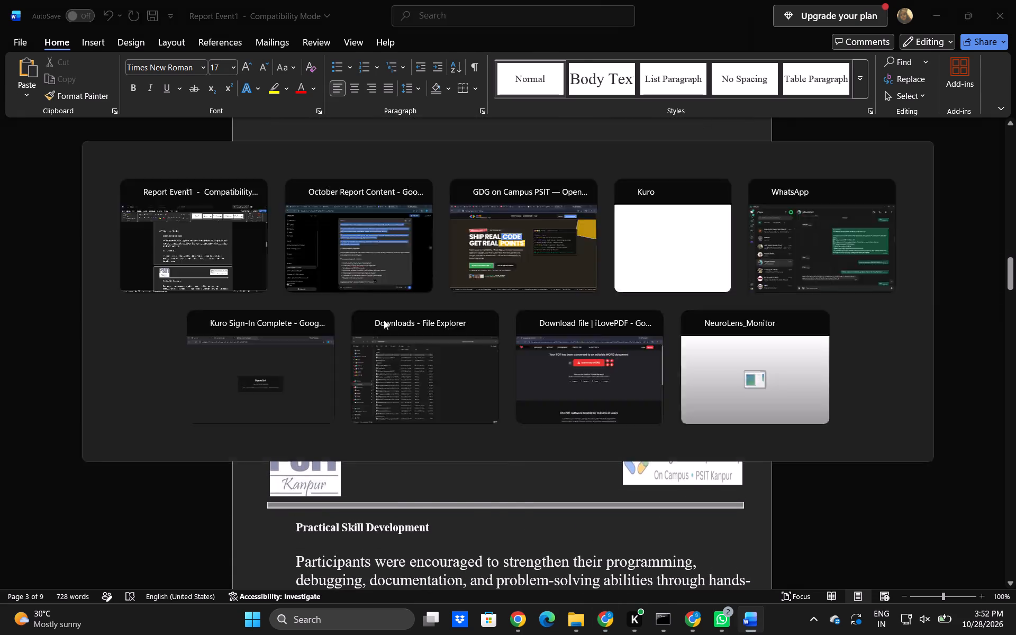
{"action": "scroll", "coordinate": [384, 320], "scroll_direction": "down", "scroll_amount": 2}
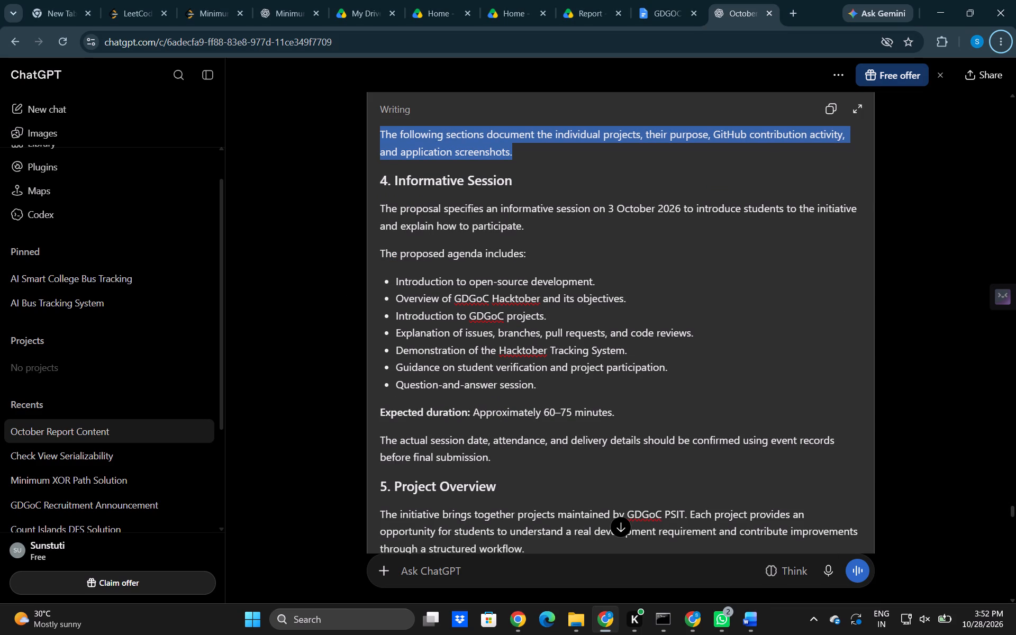
{"action": "left_click_drag", "start_coordinate": [543, 389], "coordinate": [486, 351]}
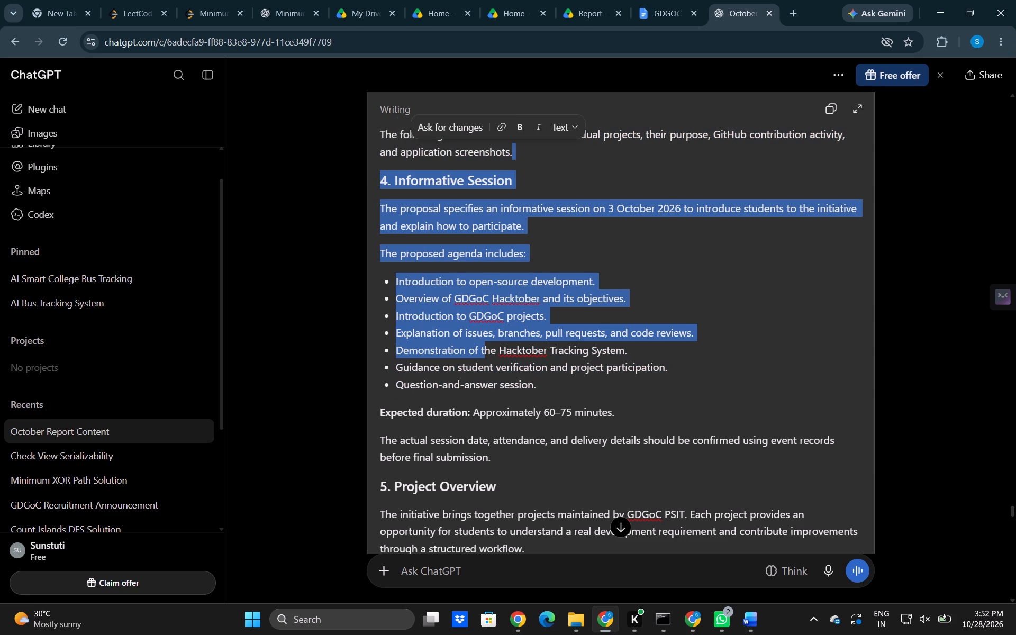
{"action": "left_click", "coordinate": [551, 393]}
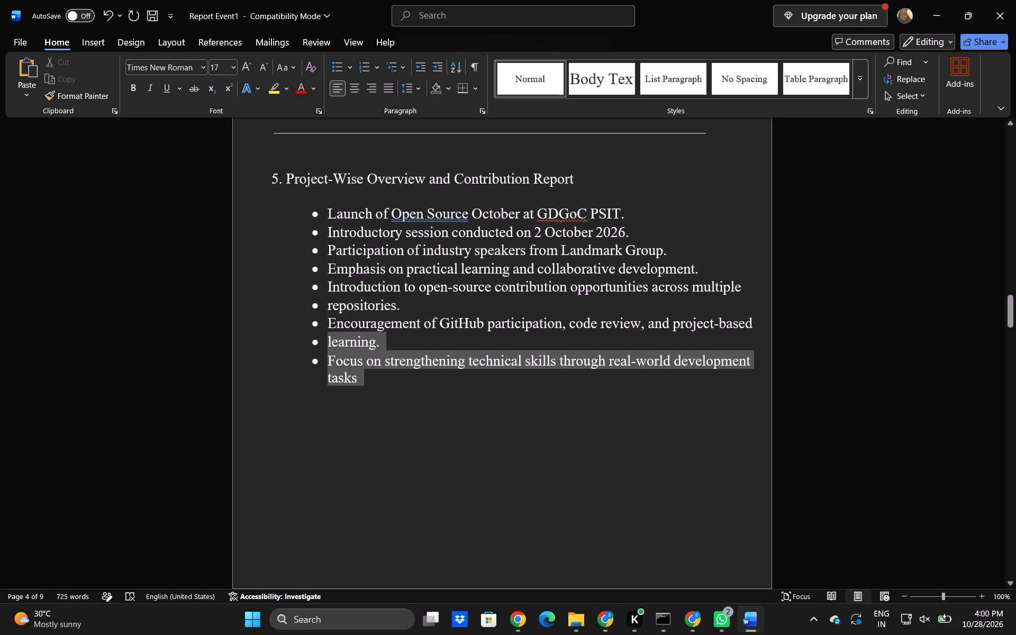
{"action": "left_click_drag", "start_coordinate": [340, 333], "coordinate": [310, 219]}
{"action": "key", "text": "BackSpace"}
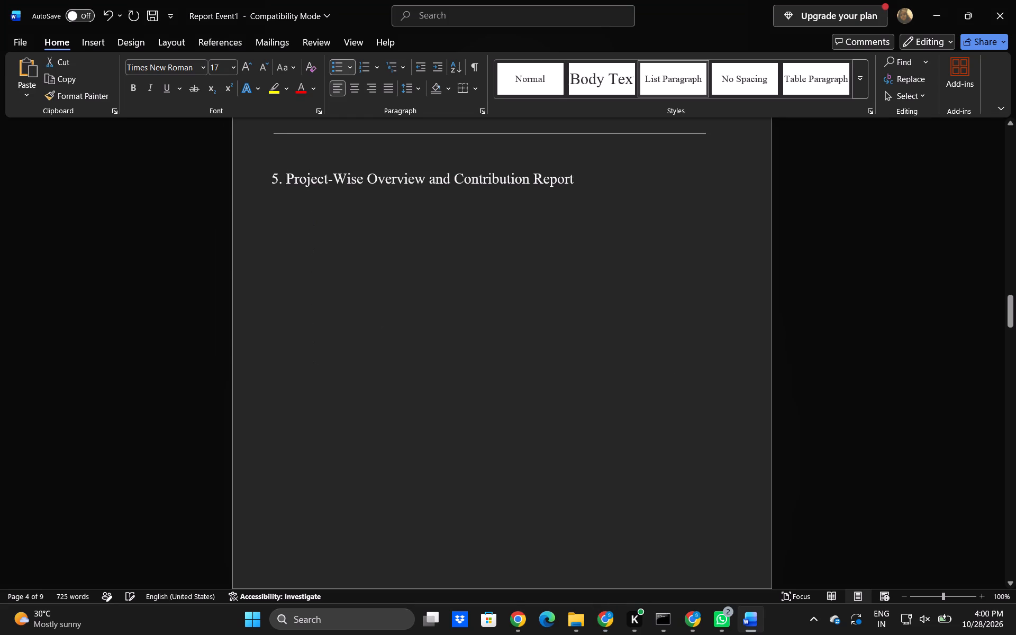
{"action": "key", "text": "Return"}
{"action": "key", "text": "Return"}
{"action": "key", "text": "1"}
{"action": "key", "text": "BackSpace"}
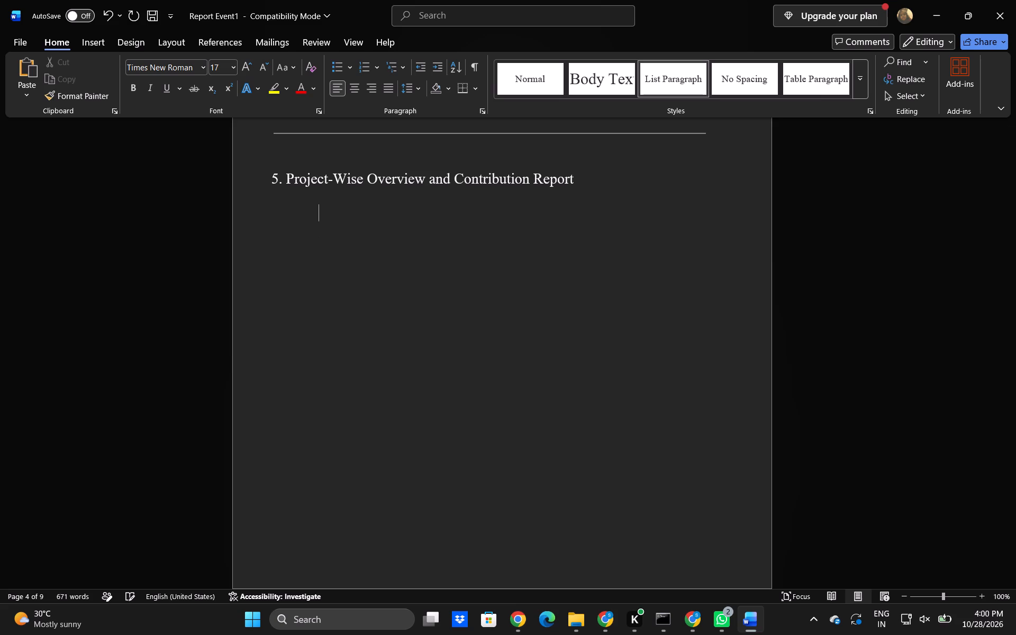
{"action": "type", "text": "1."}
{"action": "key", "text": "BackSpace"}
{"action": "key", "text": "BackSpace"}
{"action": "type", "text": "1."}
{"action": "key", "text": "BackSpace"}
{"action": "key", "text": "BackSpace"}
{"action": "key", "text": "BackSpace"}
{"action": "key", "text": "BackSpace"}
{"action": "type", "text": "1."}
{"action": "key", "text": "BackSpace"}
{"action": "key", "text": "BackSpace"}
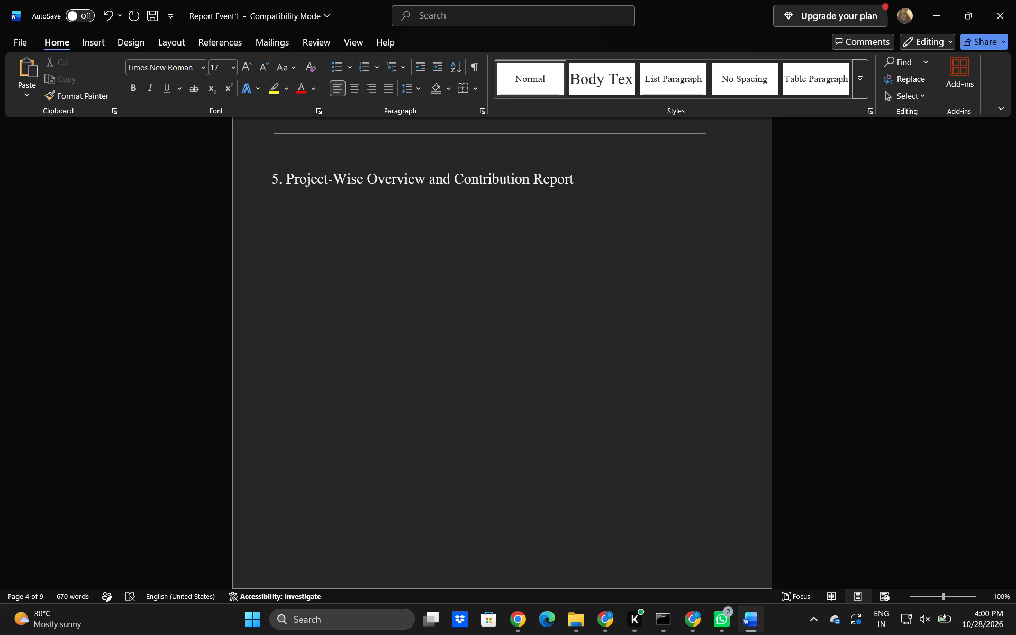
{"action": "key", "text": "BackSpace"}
Add a new line under the section 5 heading, indented with six spaces and manually numbered "1.".
{"action": "key", "text": "Return"}
{"action": "key", "text": "space"}
{"action": "key", "text": "space"}
{"action": "key", "text": "space"}
{"action": "key", "text": "space"}
{"action": "key", "text": "space"}
{"action": "key", "text": "space"}
{"action": "type", "text": "1."}
{"action": "key", "text": "space"}
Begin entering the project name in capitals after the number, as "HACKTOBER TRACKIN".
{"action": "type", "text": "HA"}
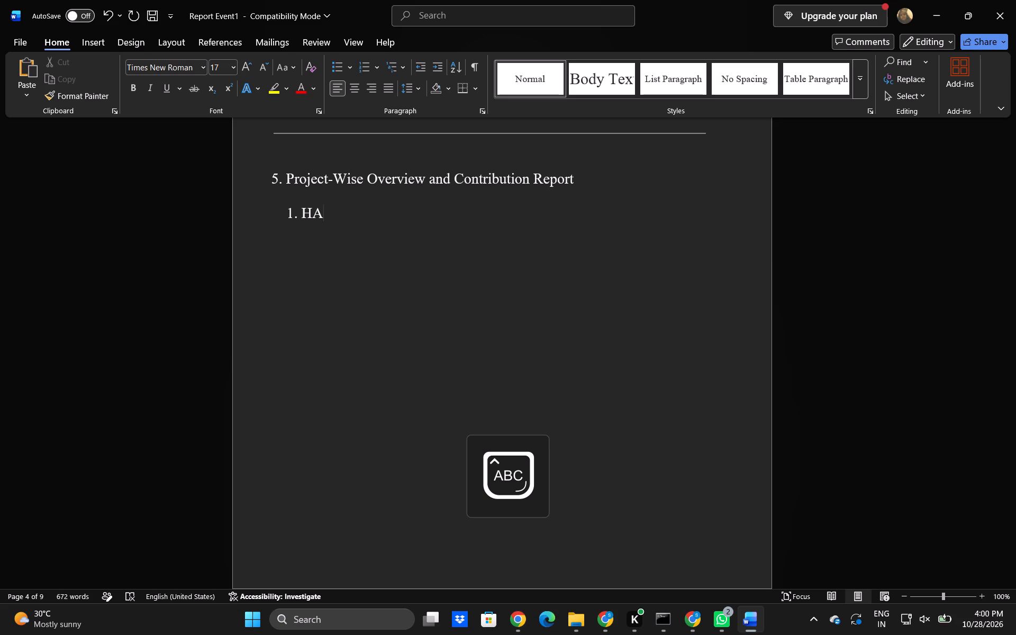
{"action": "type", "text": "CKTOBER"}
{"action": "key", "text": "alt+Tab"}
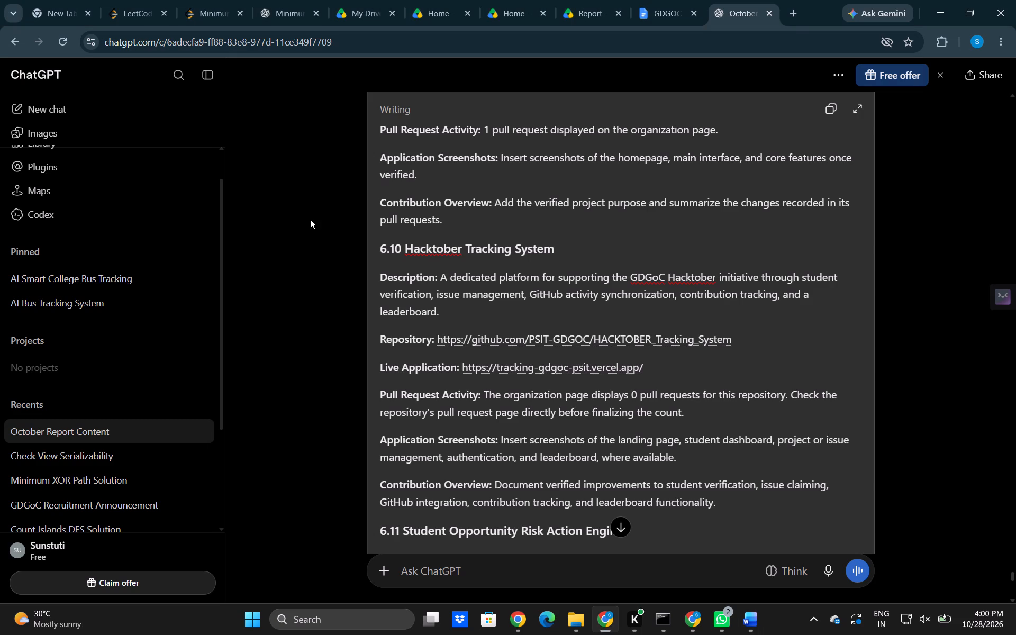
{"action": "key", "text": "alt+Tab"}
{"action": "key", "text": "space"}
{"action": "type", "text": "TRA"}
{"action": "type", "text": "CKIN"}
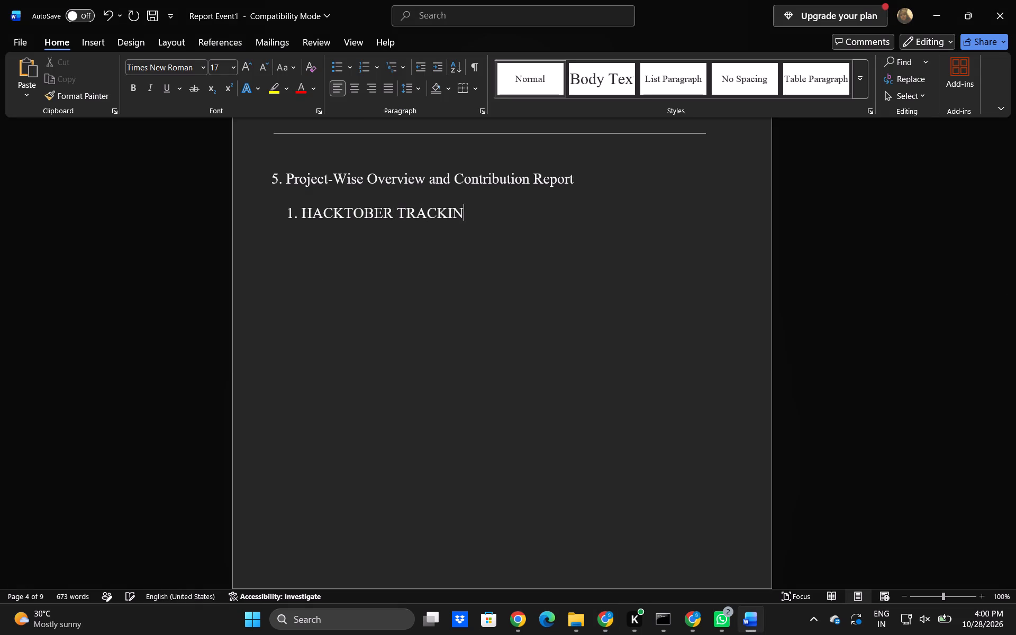
Replace the partial capitalised project name with "Hacktober Tracking System", copied from the 6.10 heading in ChatGPT's reply.
{"action": "key", "text": "alt+Tab"}
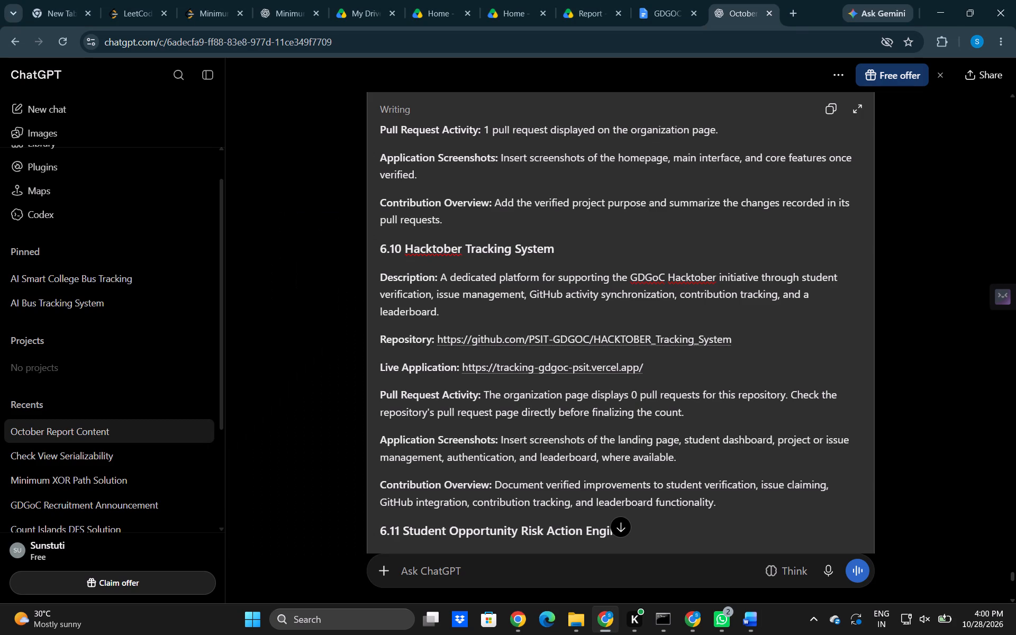
{"action": "left_click_drag", "start_coordinate": [555, 243], "coordinate": [402, 246]}
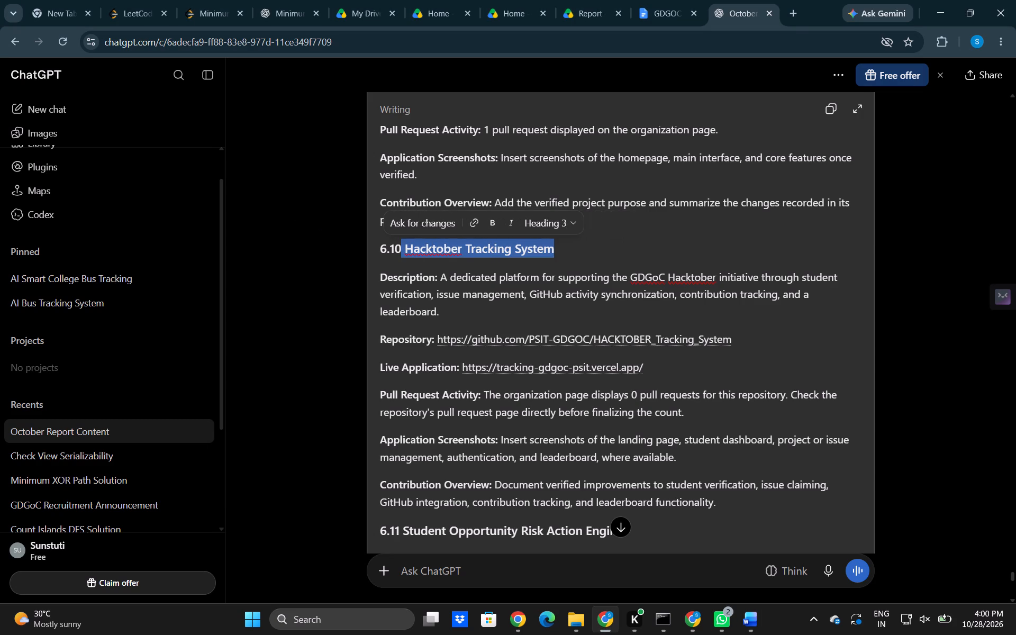
{"action": "left_click_drag", "start_coordinate": [402, 246], "coordinate": [405, 246]}
{"action": "key", "text": "ctrl+c"}
{"action": "key", "text": "alt+Tab"}
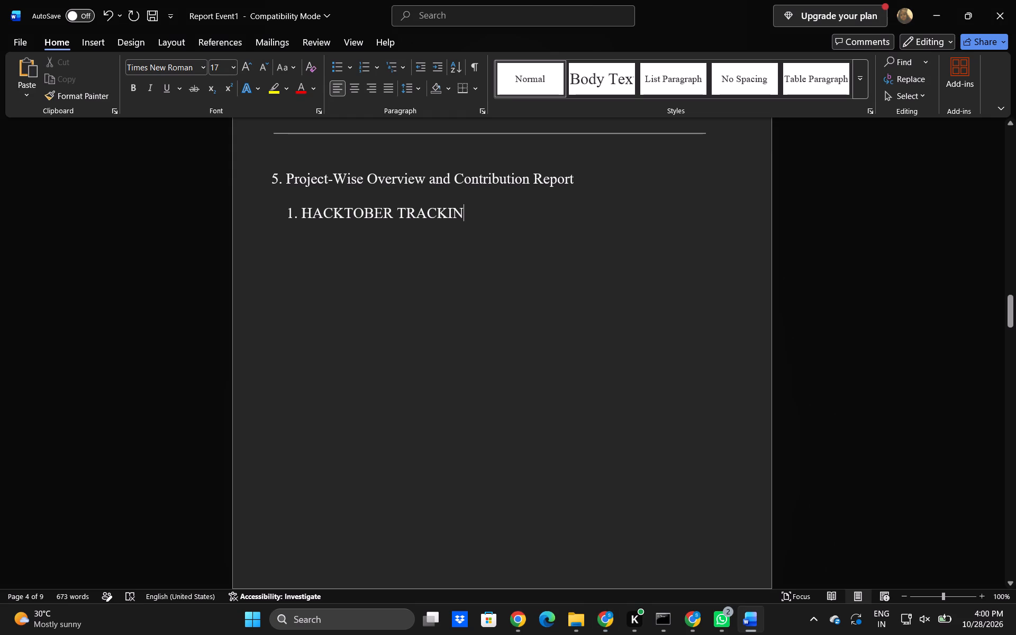
{"action": "triple_click", "coordinate": [430, 182]}
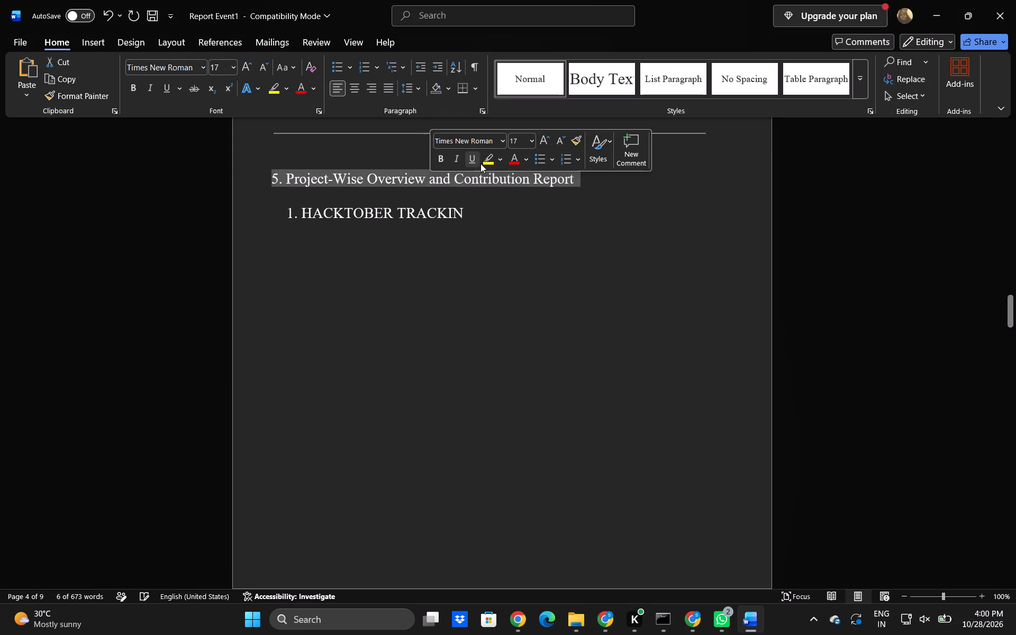
{"action": "left_click", "coordinate": [471, 202]}
{"action": "left_click_drag", "start_coordinate": [469, 213], "coordinate": [461, 213]}
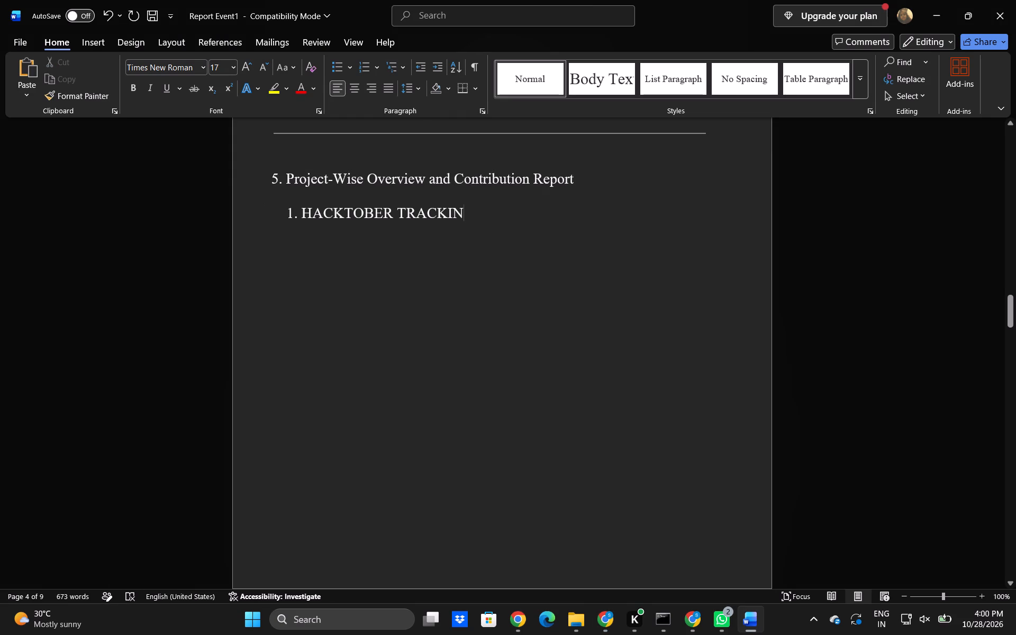
{"action": "left_click_drag", "start_coordinate": [461, 213], "coordinate": [312, 219]}
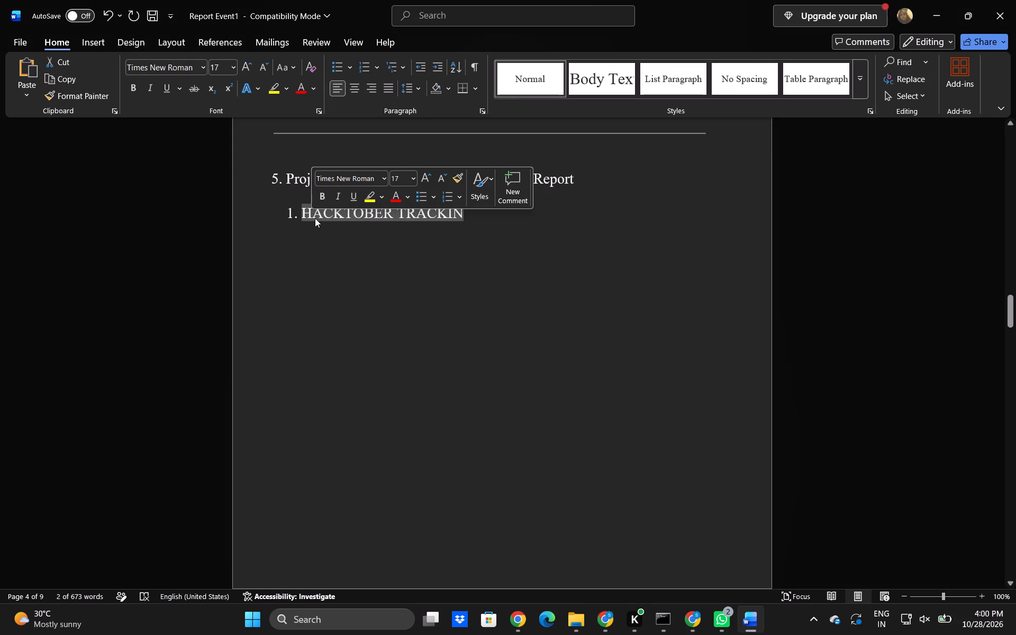
{"action": "key", "text": "ctrl+v"}
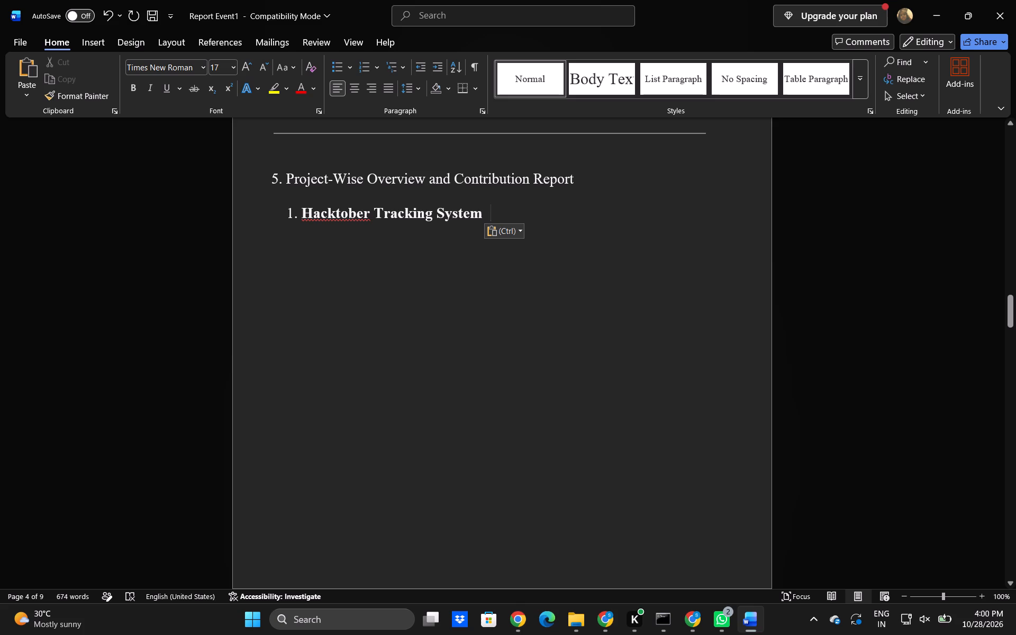
Start a new line below the Hacktober Tracking System entry and indent it with eleven spaces.
{"action": "key", "text": "Return"}
{"action": "key", "text": "space"}
{"action": "key", "text": "space"}
{"action": "key", "text": "space"}
{"action": "key", "text": "space"}
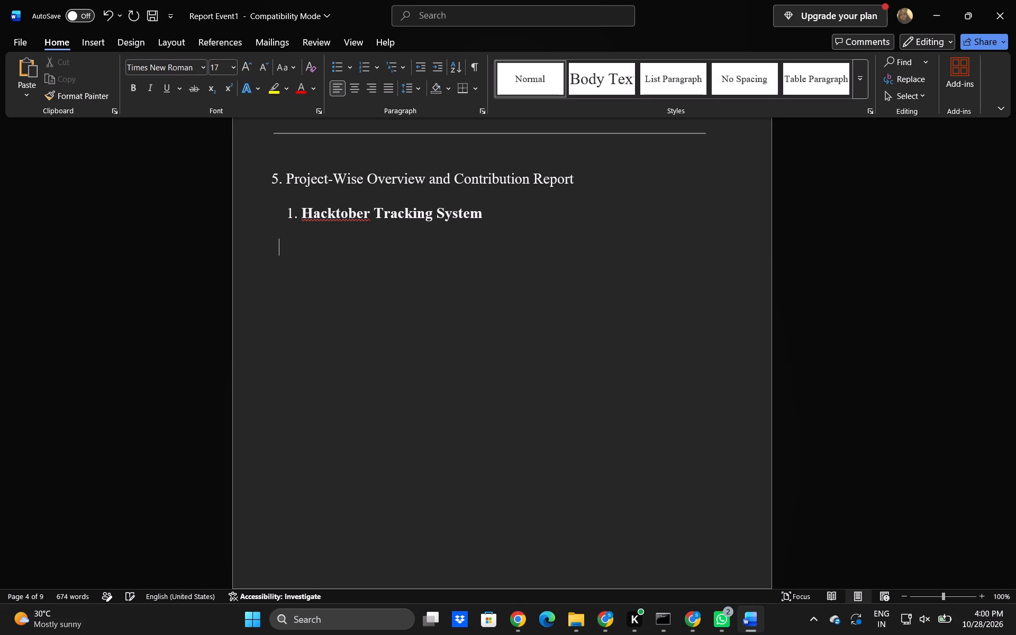
{"action": "key", "text": "space"}
{"action": "key", "text": "space"}
{"action": "key", "text": "space"}
{"action": "key", "text": "space"}
{"action": "key", "text": "space"}
{"action": "key", "text": "space"}
{"action": "key", "text": "space"}
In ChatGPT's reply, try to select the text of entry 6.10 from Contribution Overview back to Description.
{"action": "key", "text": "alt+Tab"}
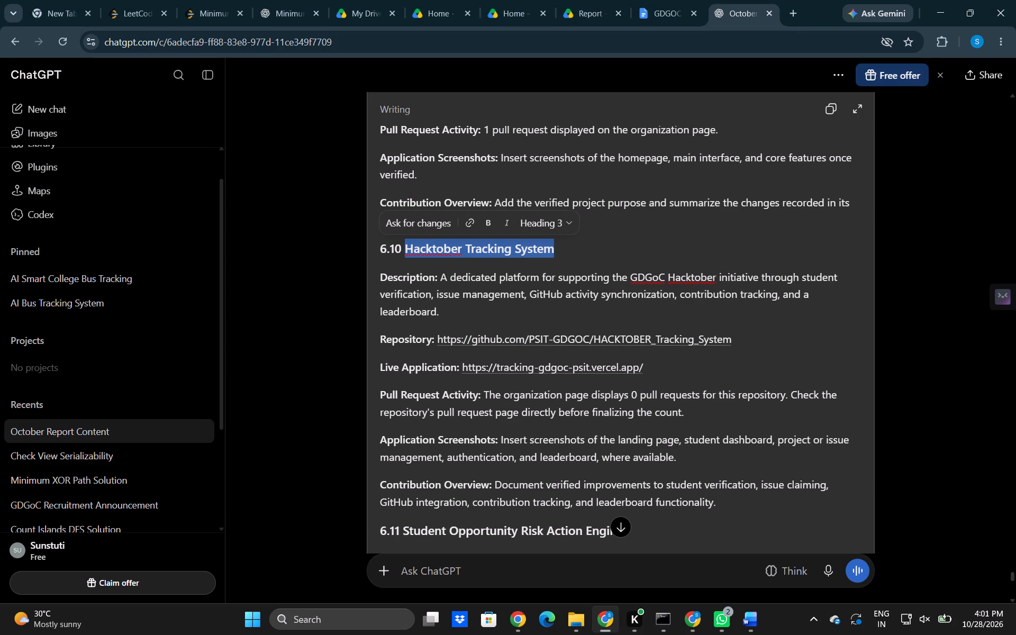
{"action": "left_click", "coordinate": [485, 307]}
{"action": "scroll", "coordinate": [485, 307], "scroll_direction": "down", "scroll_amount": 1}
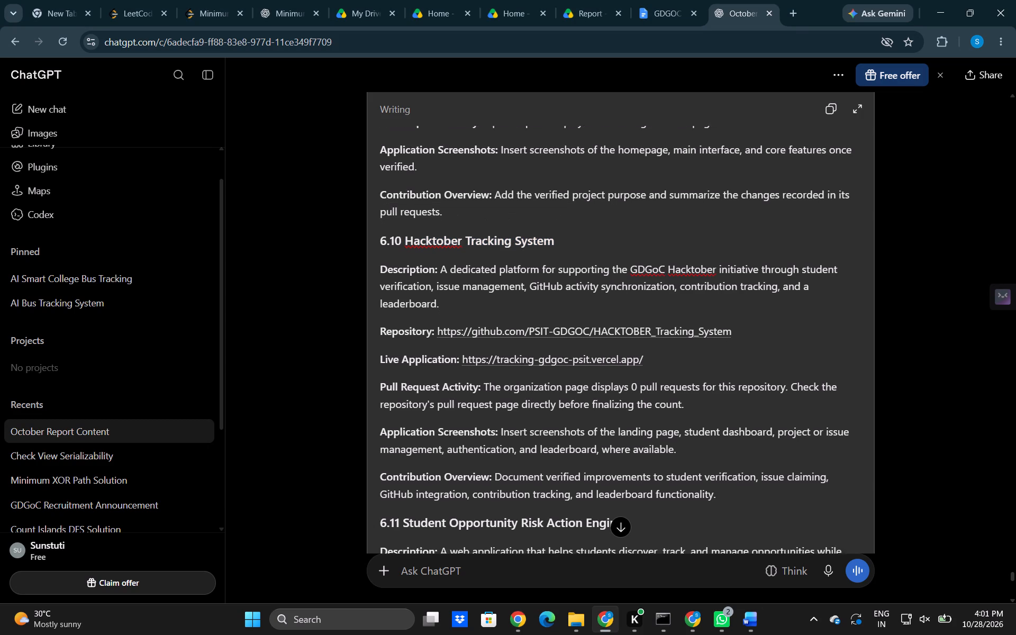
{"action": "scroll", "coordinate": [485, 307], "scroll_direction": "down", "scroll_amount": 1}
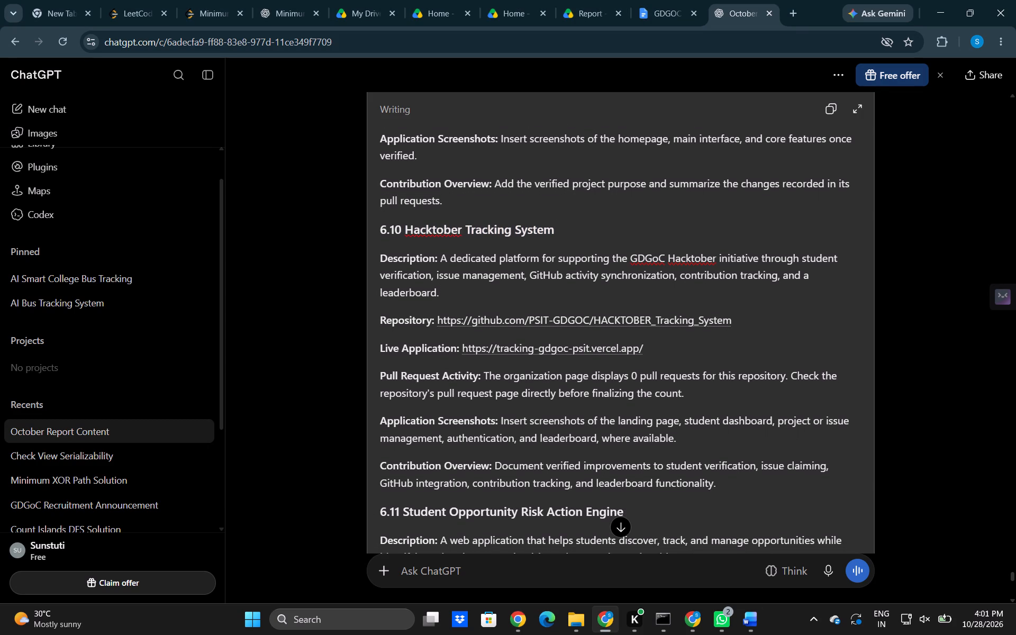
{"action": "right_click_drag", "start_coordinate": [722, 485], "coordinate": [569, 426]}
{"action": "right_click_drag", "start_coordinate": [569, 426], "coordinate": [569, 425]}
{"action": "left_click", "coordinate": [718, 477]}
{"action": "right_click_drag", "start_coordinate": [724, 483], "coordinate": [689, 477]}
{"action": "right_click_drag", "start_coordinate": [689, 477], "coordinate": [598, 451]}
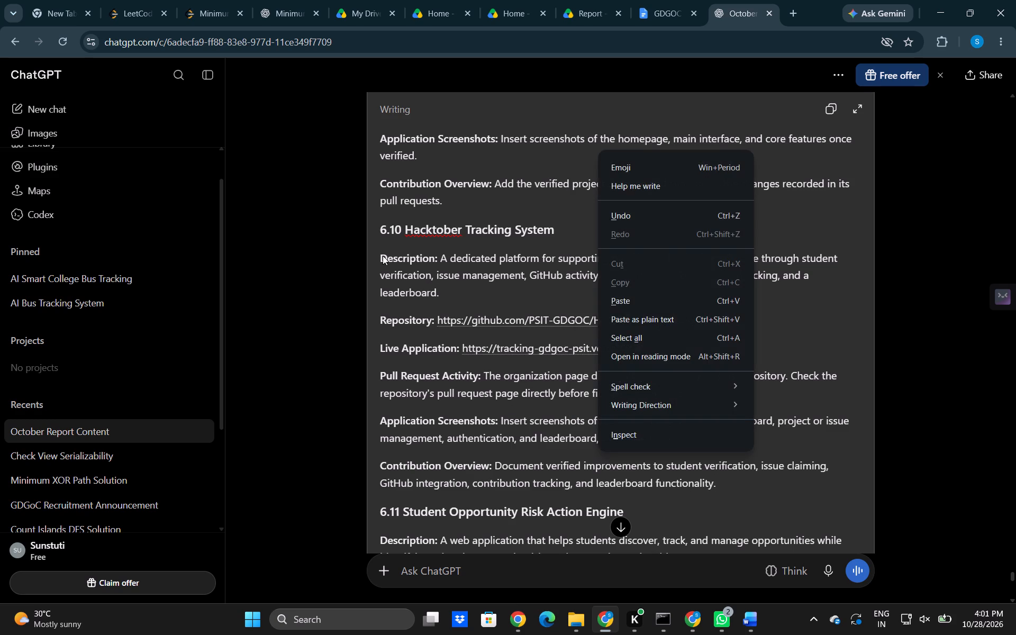
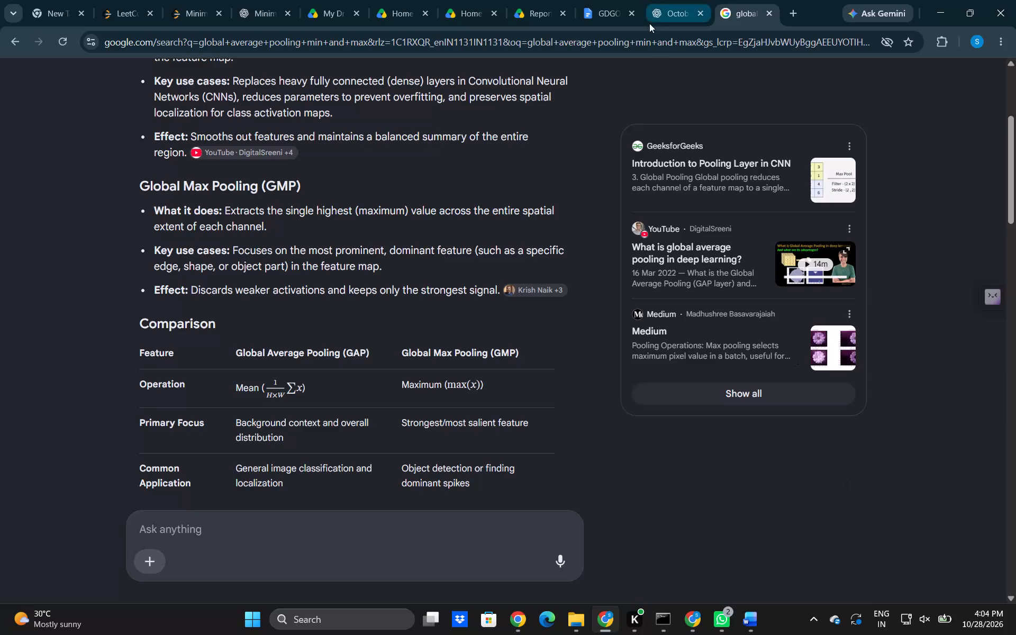
Replace the item 1 heading in the Word report with ChatGPT's title "MediLog Edge — Offline-First Healthcare Platform".
{"action": "left_click", "coordinate": [702, 0]}
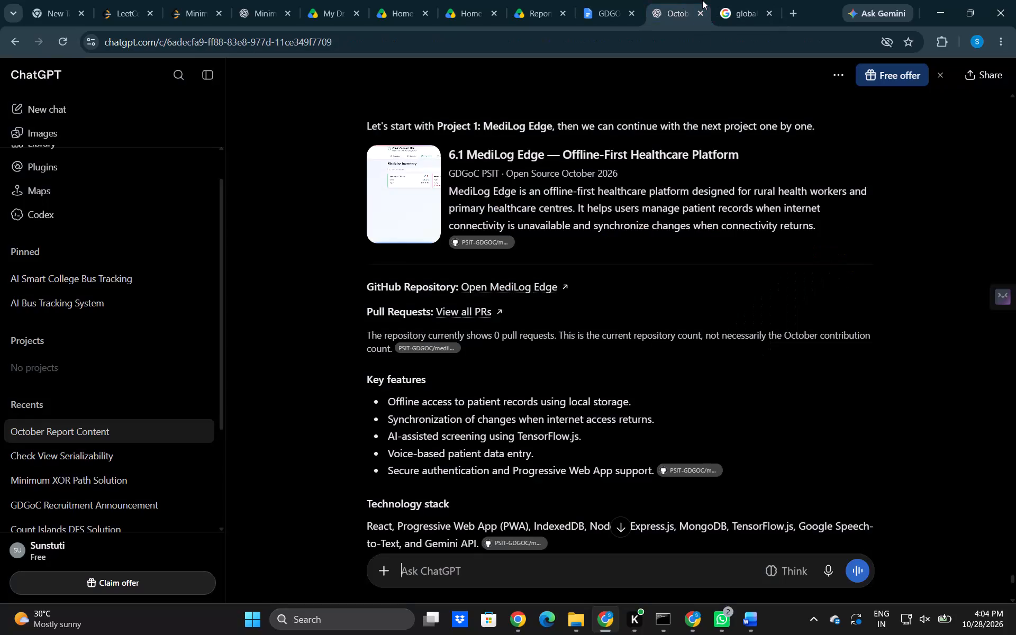
{"action": "left_click", "coordinate": [833, 228]}
{"action": "left_click_drag", "start_coordinate": [751, 158], "coordinate": [470, 158]}
{"action": "key", "text": "ctrl+c"}
{"action": "key", "text": "alt+Tab"}
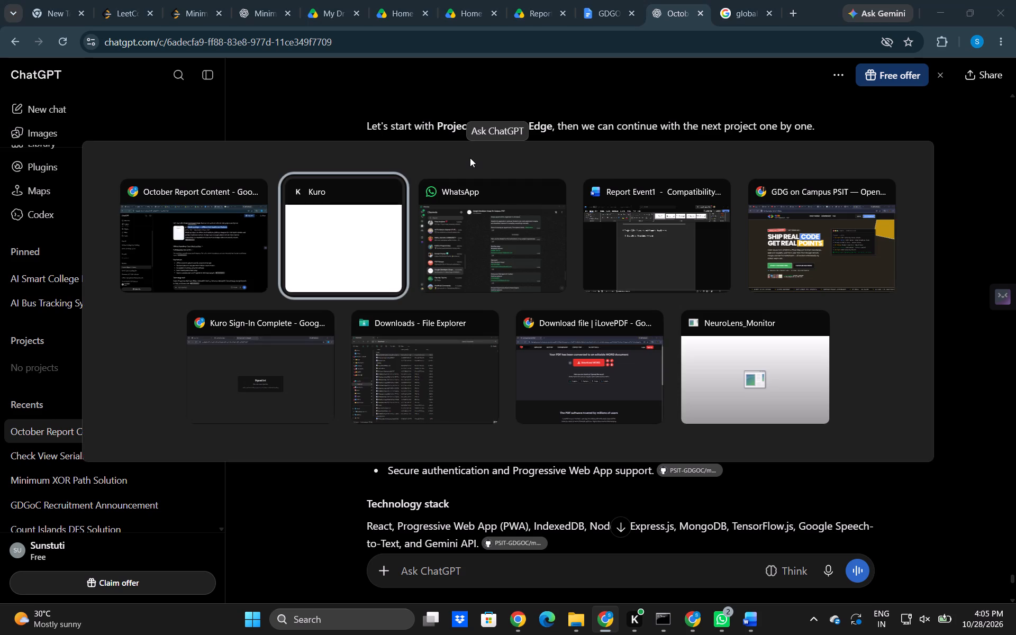
{"action": "key", "text": "alt+Tab"}
{"action": "key", "text": "alt+Tab"}
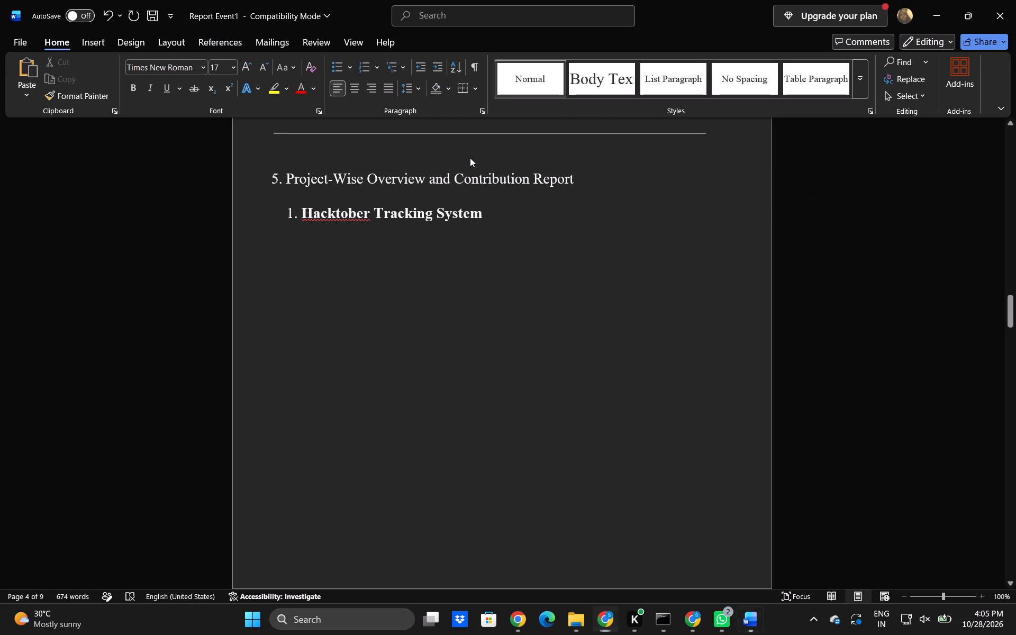
{"action": "left_click_drag", "start_coordinate": [488, 211], "coordinate": [333, 213]}
{"action": "key", "text": "ctrl+v"}
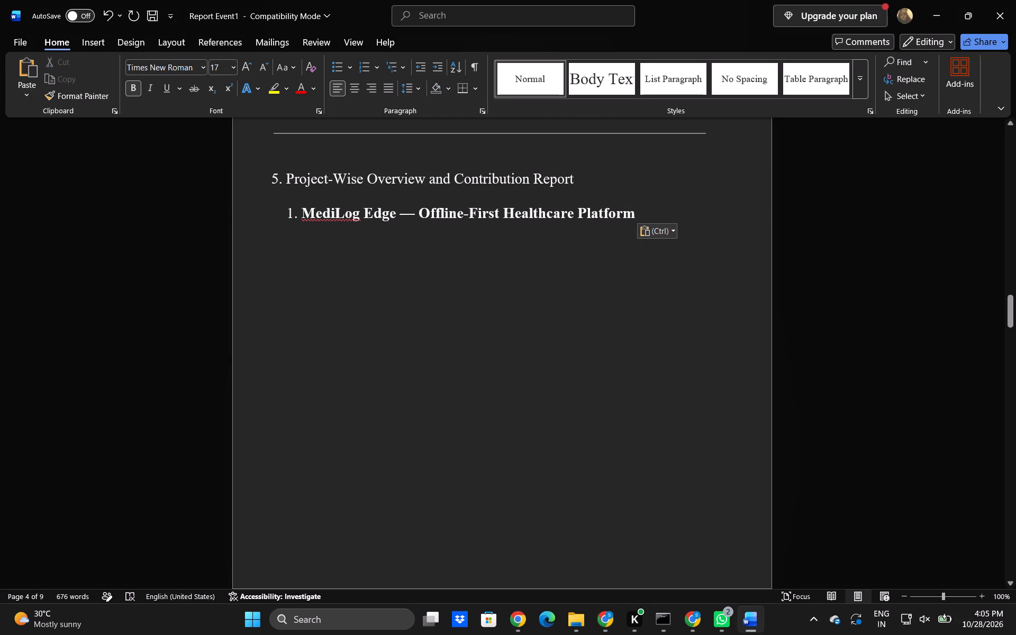
Copy ChatGPT's MediLog Edge description paragraph and paste it on a new, space-indented line under the item 1 heading in Word.
{"action": "key", "text": "alt+Tab"}
{"action": "left_click_drag", "start_coordinate": [827, 225], "coordinate": [814, 223]}
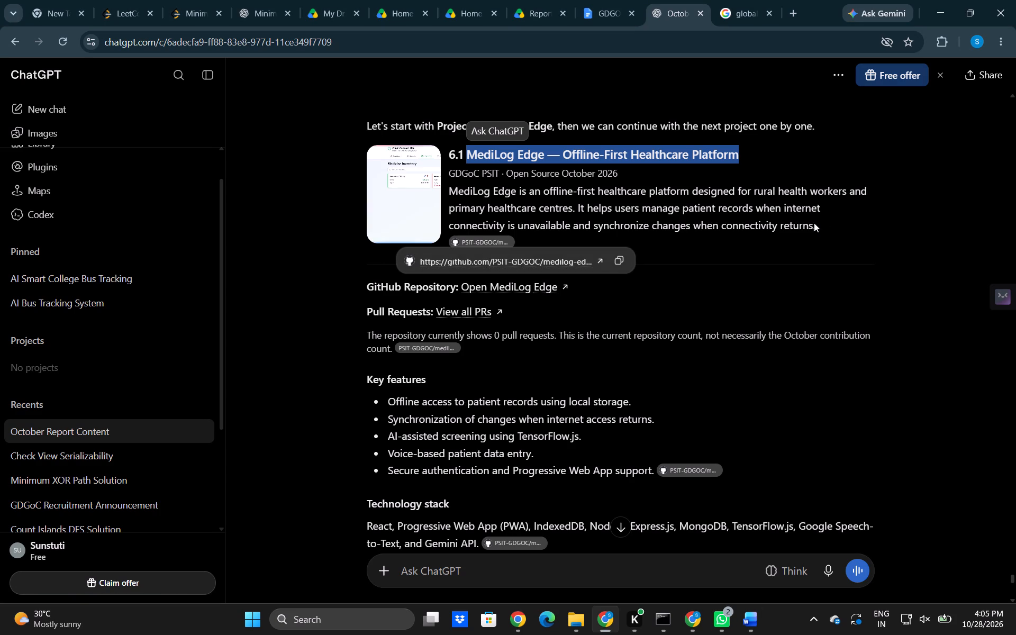
{"action": "left_click_drag", "start_coordinate": [814, 223], "coordinate": [448, 189]}
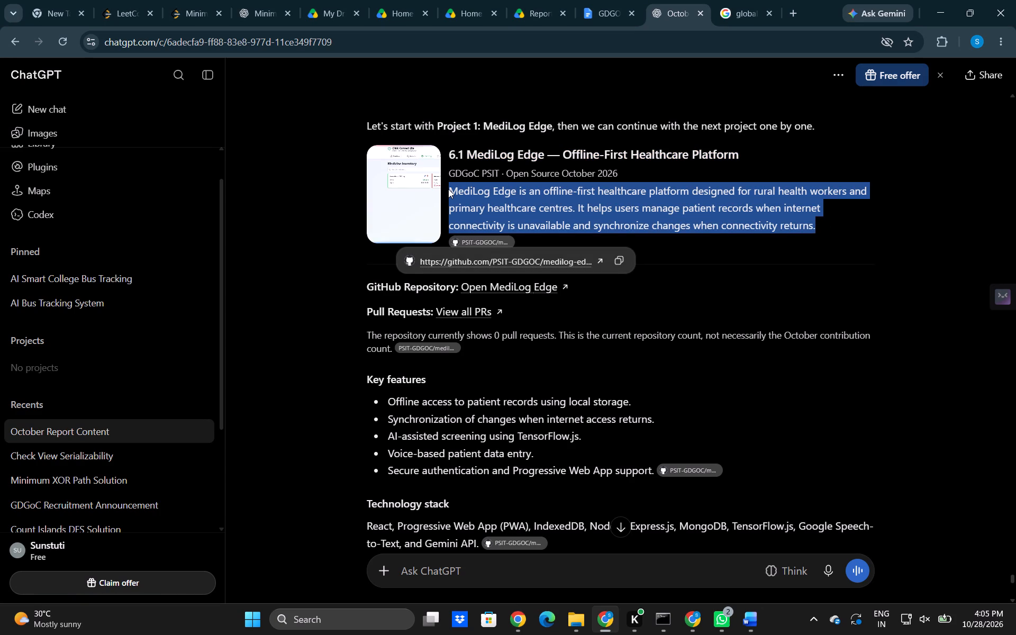
{"action": "key", "text": "ctrl+c"}
{"action": "key", "text": "alt+Tab"}
{"action": "key", "text": "Return"}
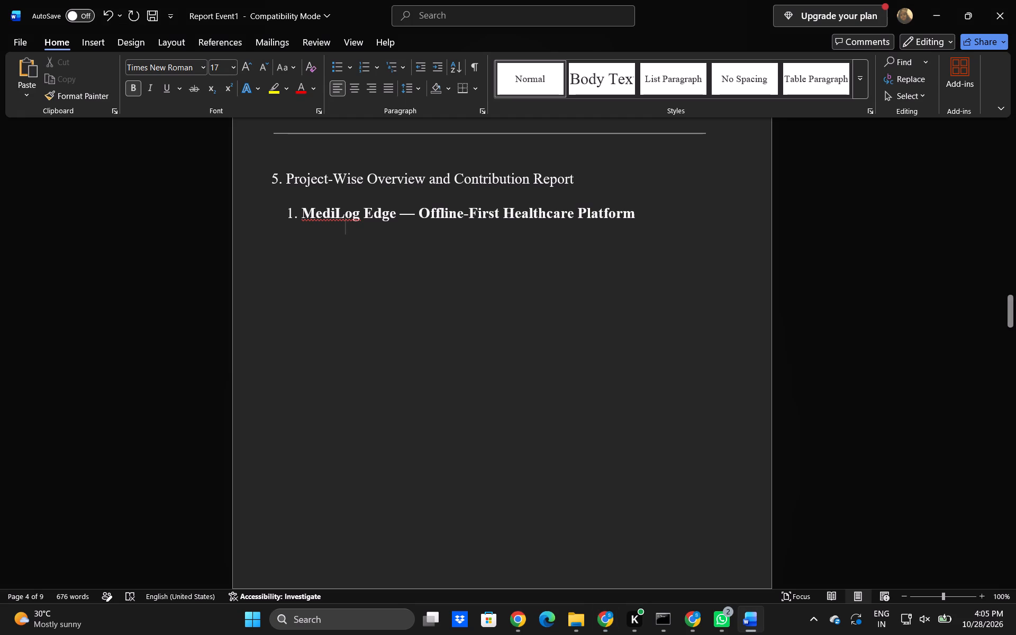
{"action": "key", "text": "space"}
{"action": "key", "text": "space"}
{"action": "key", "text": "space"}
{"action": "key", "text": "space"}
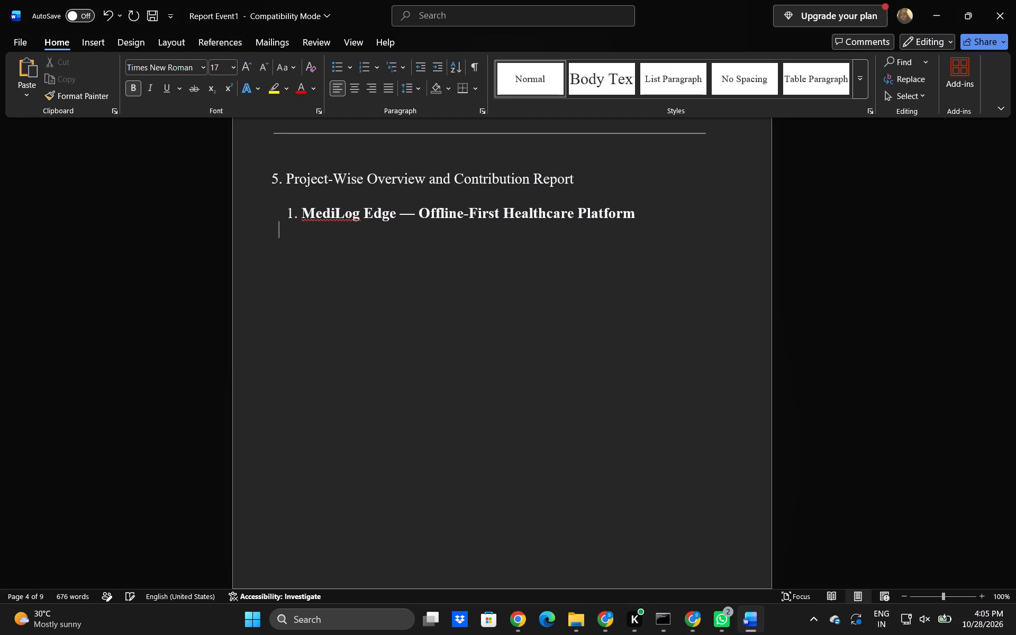
{"action": "key", "text": "space"}
{"action": "key", "text": "space"}
{"action": "key", "text": "space"}
{"action": "key", "text": "space"}
{"action": "key", "text": "space"}
{"action": "key", "text": "space"}
{"action": "key", "text": "space"}
{"action": "key", "text": "space"}
{"action": "key", "text": "ctrl+v"}
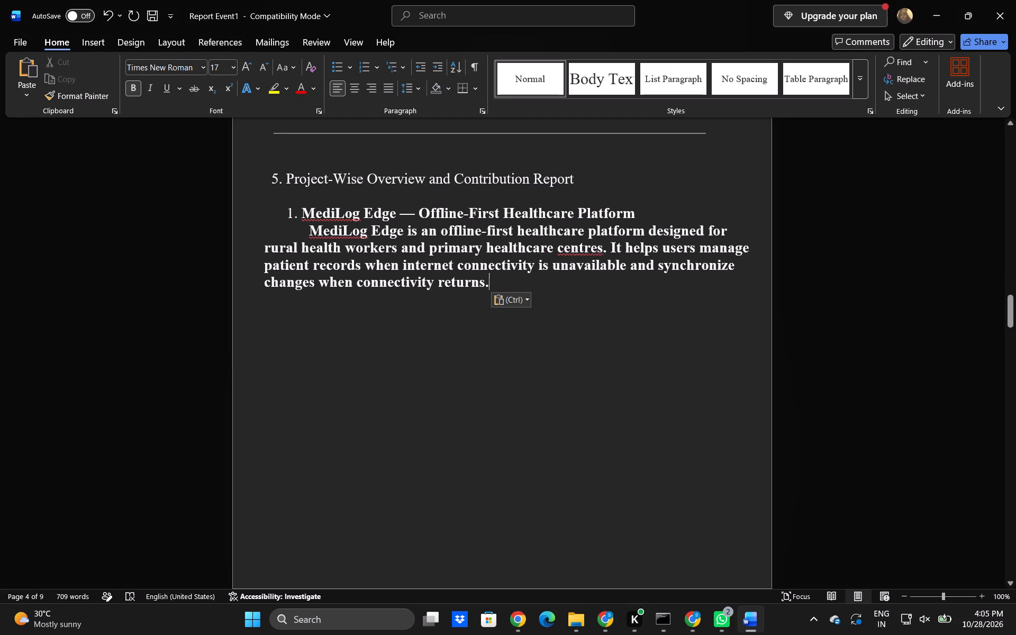
Remove the bold formatting from the MediLog Edge description paragraph.
{"action": "left_click_drag", "start_coordinate": [493, 283], "coordinate": [331, 235]}
{"action": "left_click", "coordinate": [334, 220]}
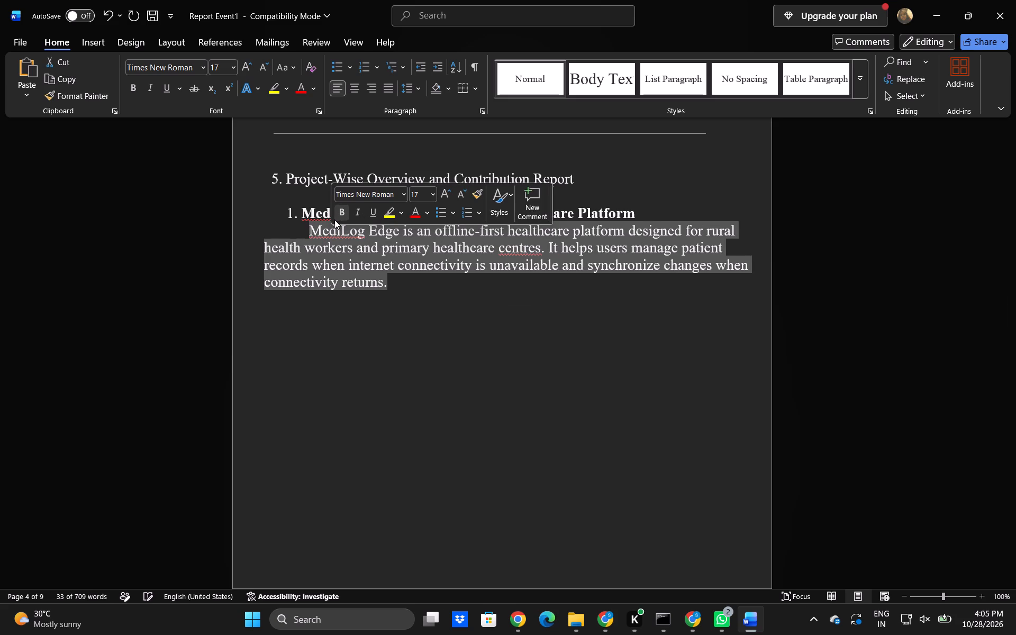
Break the description before "health workers" and indent that second line with spaces to align with the first.
{"action": "left_click", "coordinate": [302, 246]}
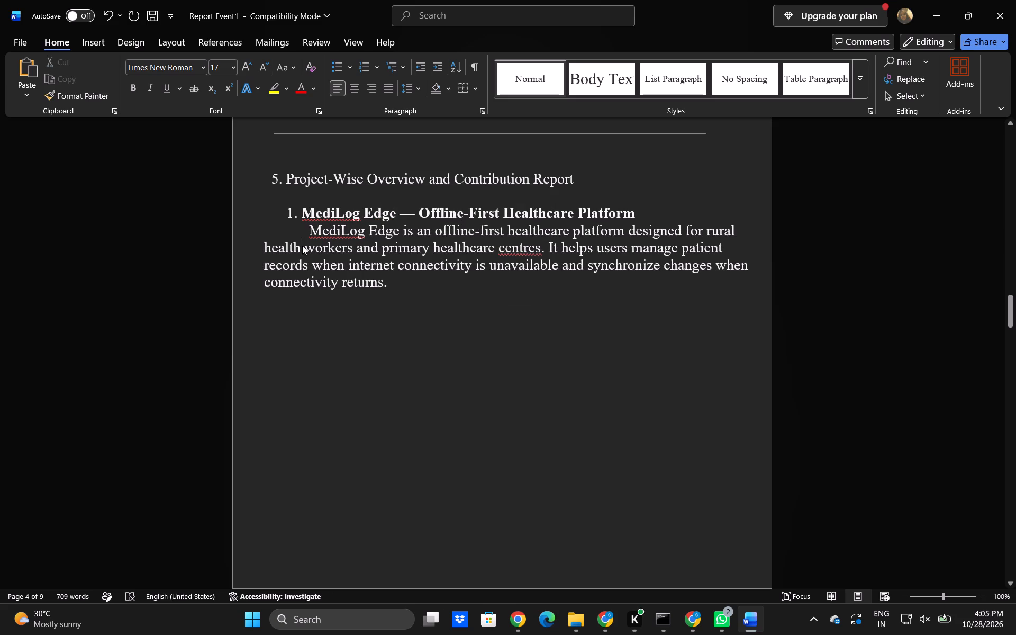
{"action": "key", "text": "Left"}
{"action": "key", "text": "Left"}
{"action": "key", "text": "Left"}
{"action": "key", "text": "Left"}
{"action": "key", "text": "Left"}
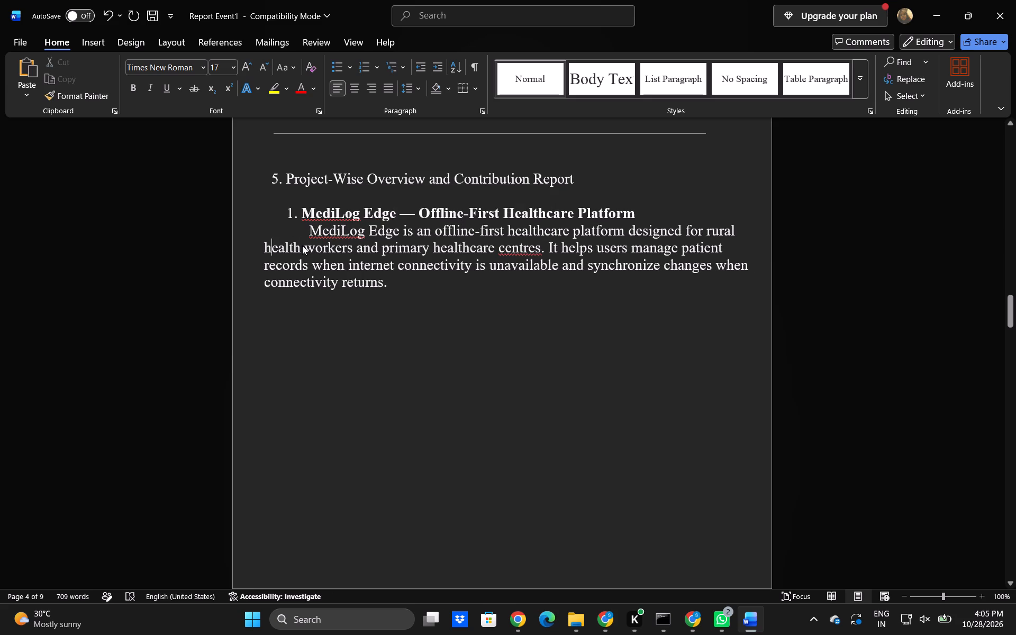
{"action": "key", "text": "Left"}
{"action": "left_click", "coordinate": [302, 246]}
{"action": "left_click", "coordinate": [302, 246]}
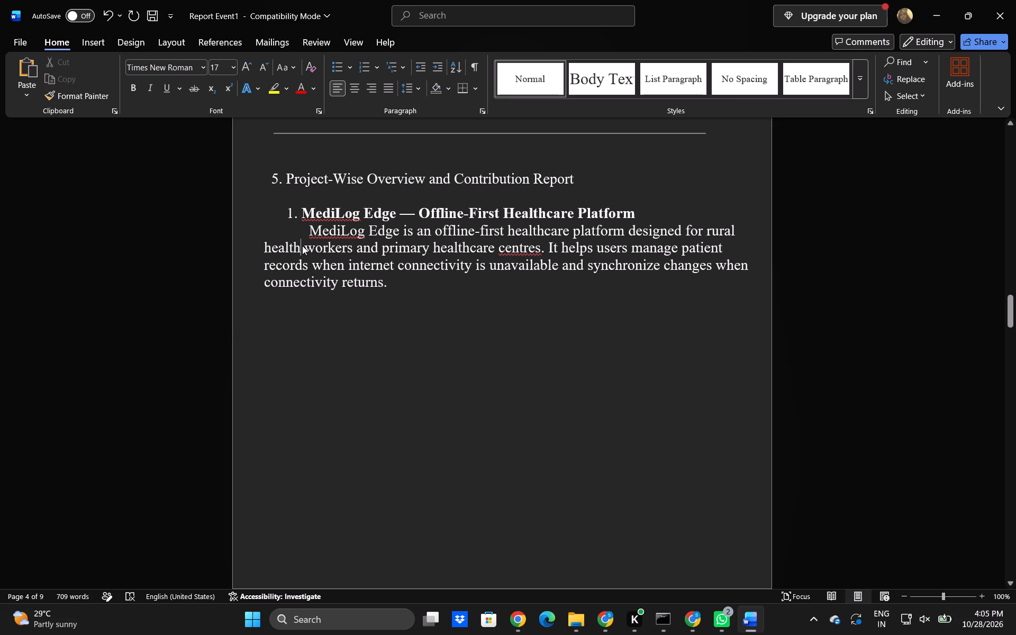
{"action": "key", "text": "ctrl+Left"}
{"action": "key", "text": "BackSpace"}
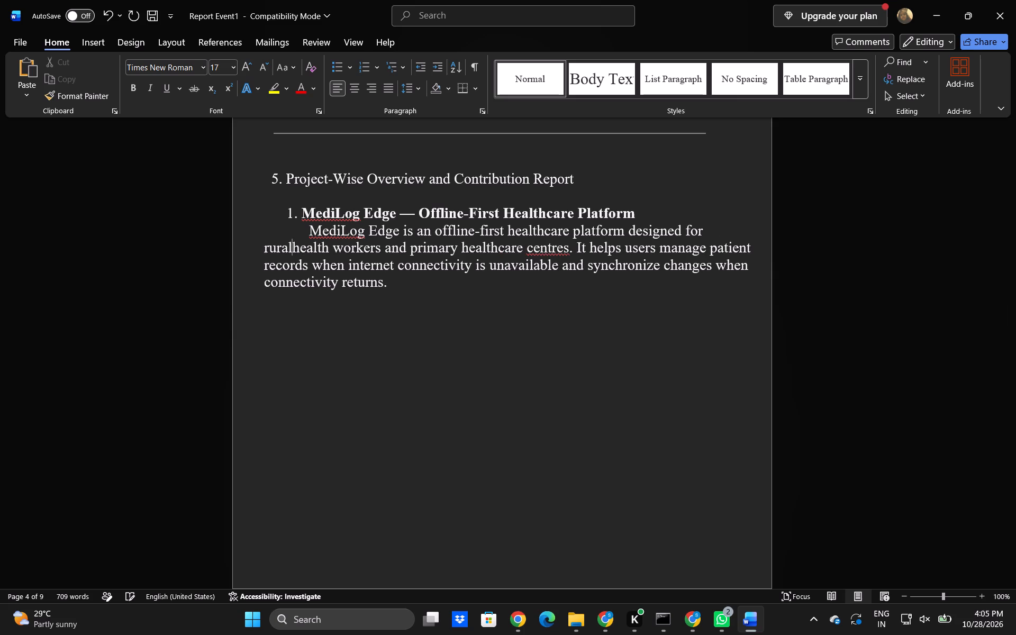
{"action": "key", "text": "Return"}
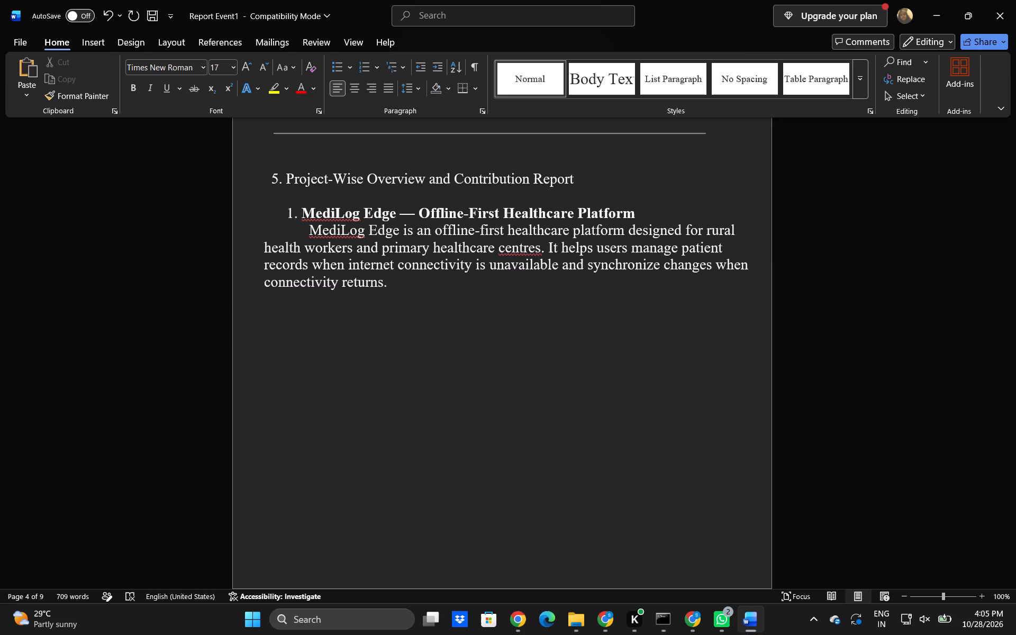
{"action": "key", "text": "space"}
{"action": "key", "text": "space"}
{"action": "key", "text": "space"}
{"action": "key", "text": "space"}
{"action": "key", "text": "space"}
{"action": "key", "text": "space"}
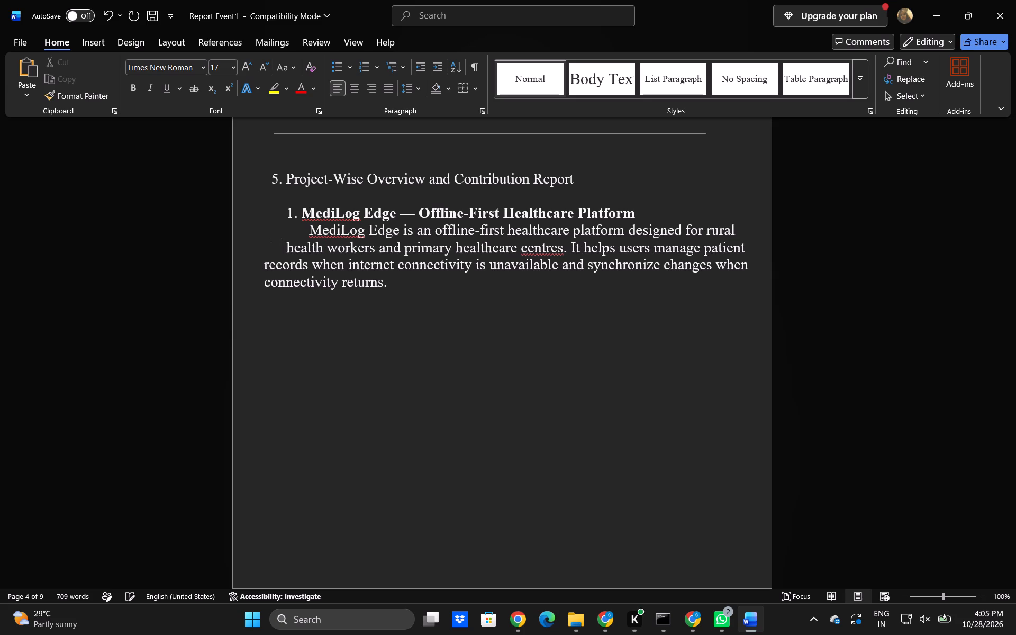
{"action": "key", "text": "space"}
{"action": "key", "text": "space"}
{"action": "key", "text": "space"}
{"action": "key", "text": "space"}
{"action": "key", "text": "space"}
{"action": "key", "text": "space"}
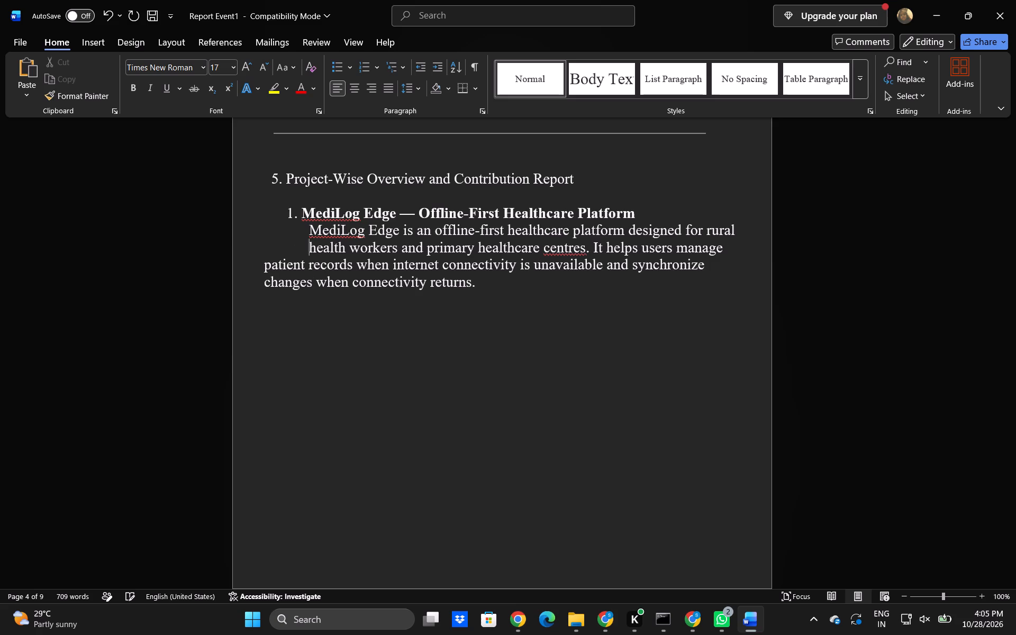
Break the description before "patient records" and indent that third line with spaces to match the lines above.
{"action": "key", "text": "Down"}
{"action": "key", "text": "ctrl+Left"}
{"action": "key", "text": "BackSpace"}
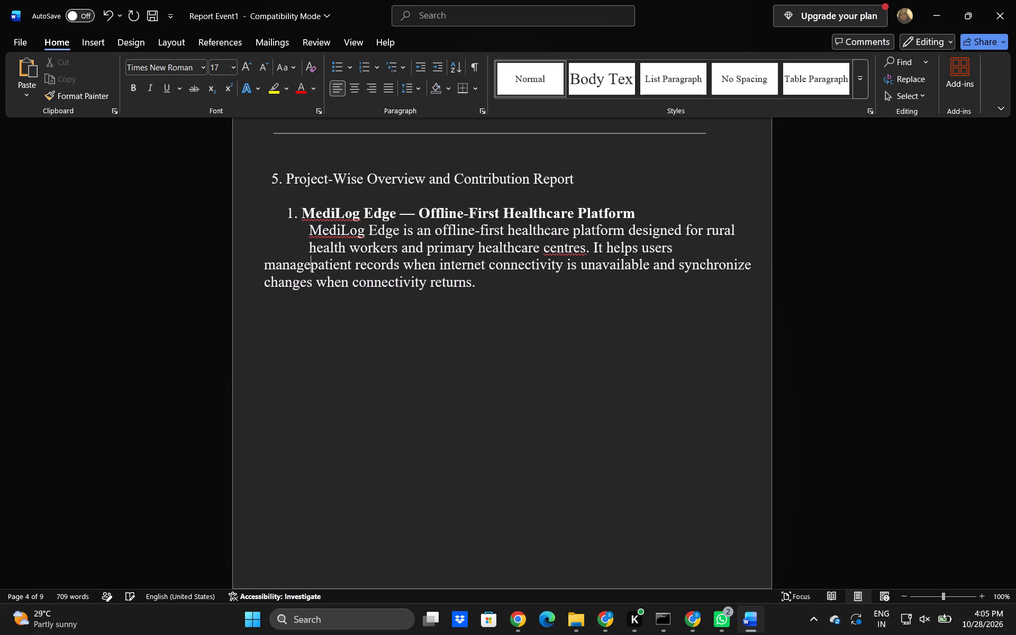
{"action": "key", "text": "Return"}
{"action": "key", "text": "space"}
{"action": "key", "text": "space"}
{"action": "key", "text": "space"}
{"action": "key", "text": "space"}
{"action": "key", "text": "space"}
{"action": "key", "text": "space"}
{"action": "key", "text": "space"}
{"action": "key", "text": "space"}
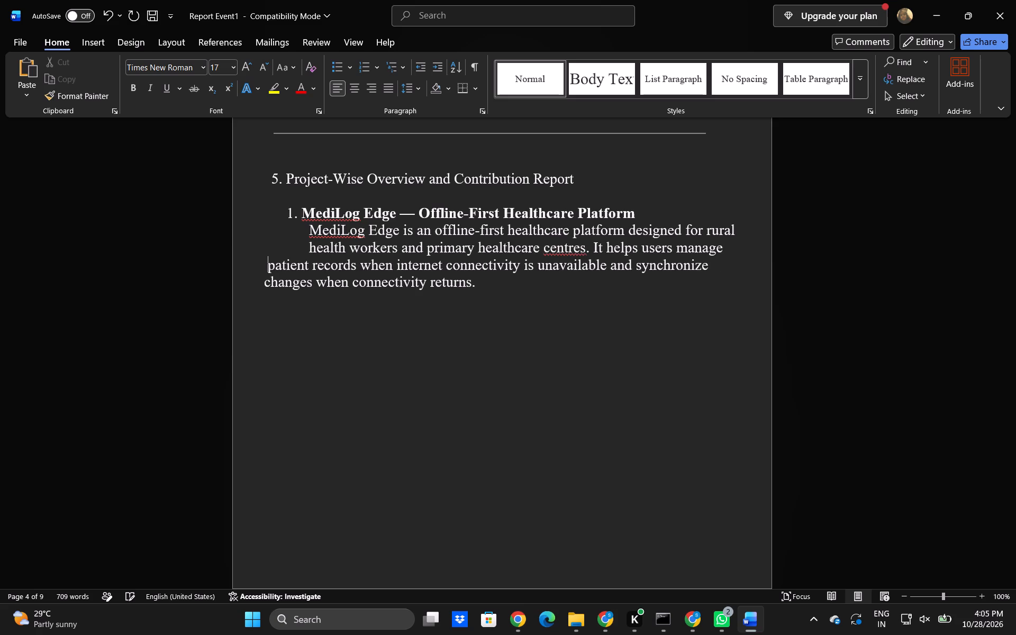
{"action": "key", "text": "space"}
{"action": "key", "text": "space"}
{"action": "key", "text": "space"}
{"action": "key", "text": "space"}
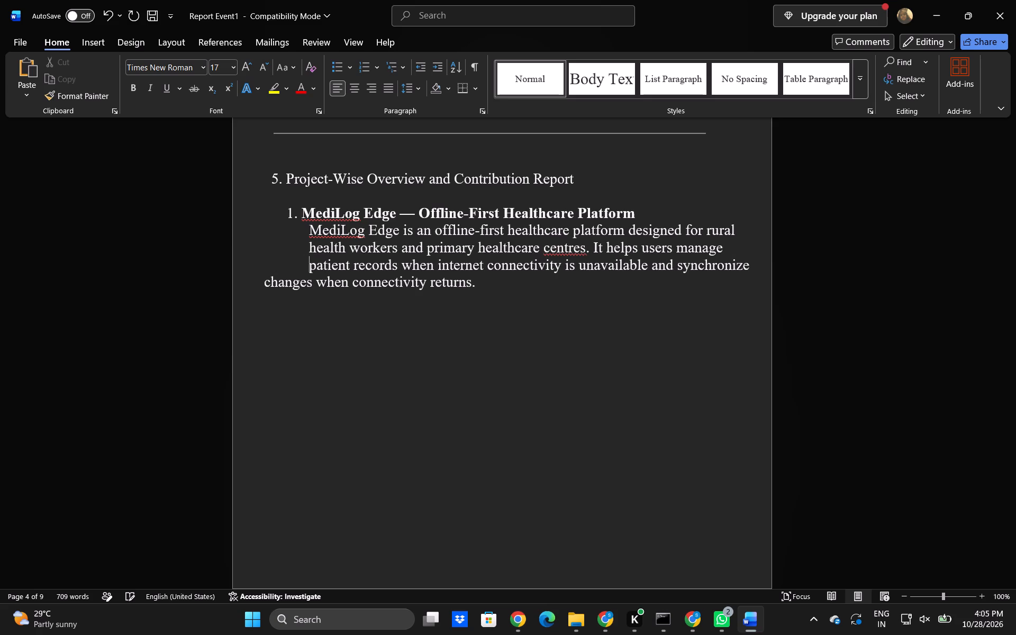
Break the description before "changes when connectivity returns" and indent that last line with spaces to match the others.
{"action": "key", "text": "Down"}
{"action": "key", "text": "ctrl+Left"}
{"action": "key", "text": "BackSpace"}
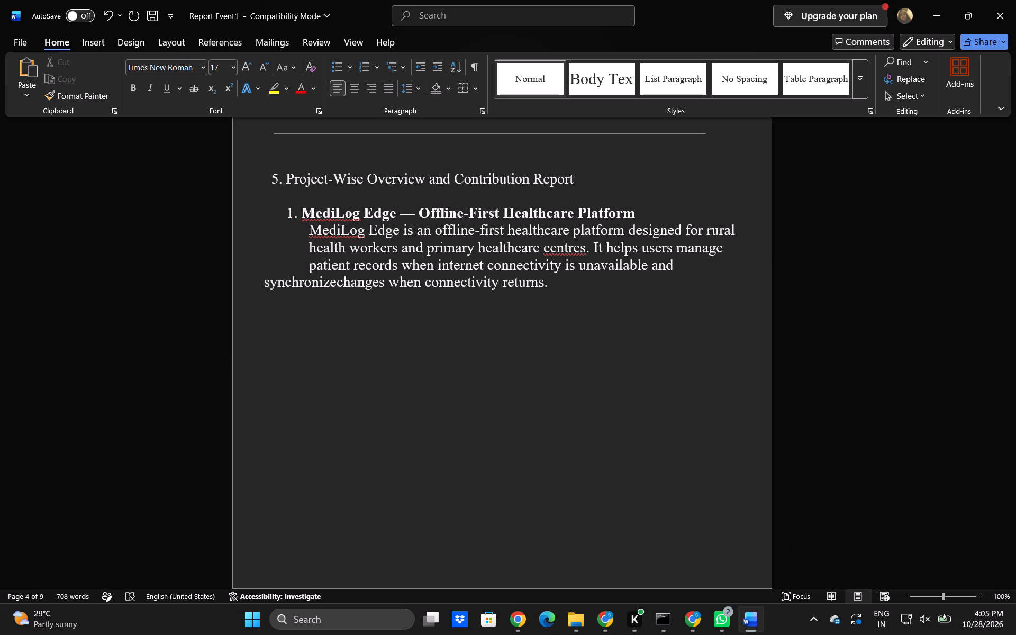
{"action": "key", "text": "Return"}
{"action": "key", "text": "space"}
{"action": "key", "text": "space"}
{"action": "key", "text": "space"}
{"action": "key", "text": "space"}
{"action": "key", "text": "space"}
{"action": "key", "text": "space"}
{"action": "key", "text": "space"}
{"action": "key", "text": "space"}
{"action": "key", "text": "space"}
{"action": "key", "text": "space"}
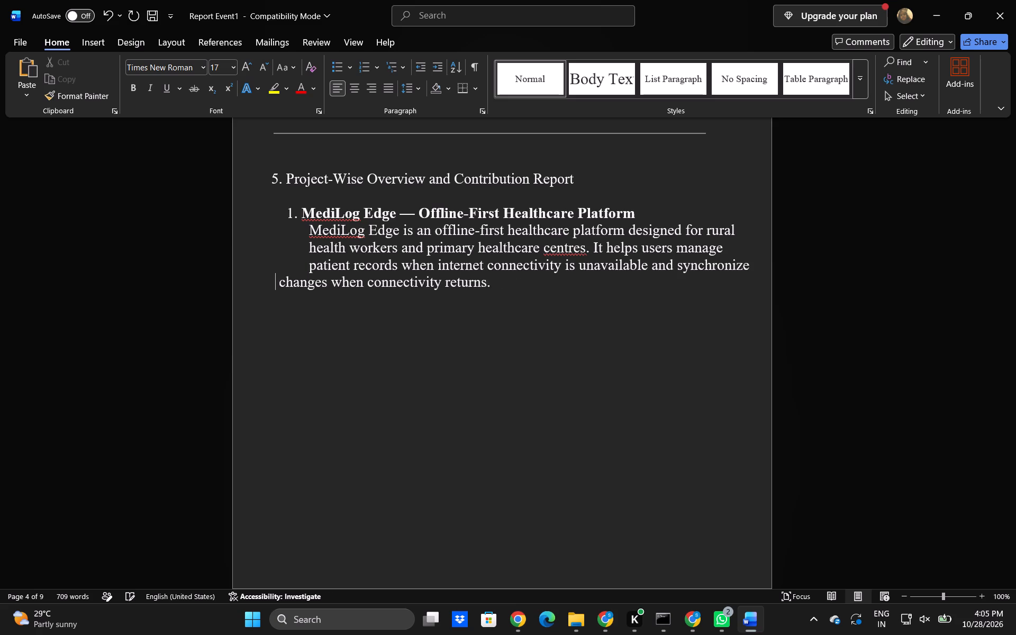
{"action": "key", "text": "space"}
{"action": "key", "text": "space"}
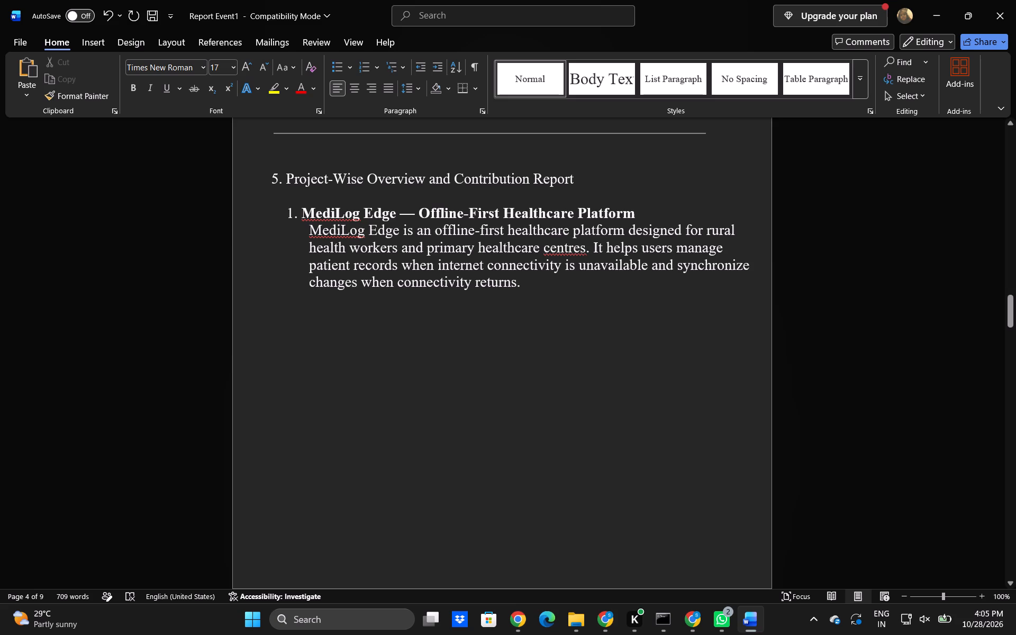
Insert a blank line between the MediLog Edge heading and its description.
{"action": "left_click", "coordinate": [635, 214]}
{"action": "key", "text": "Return"}
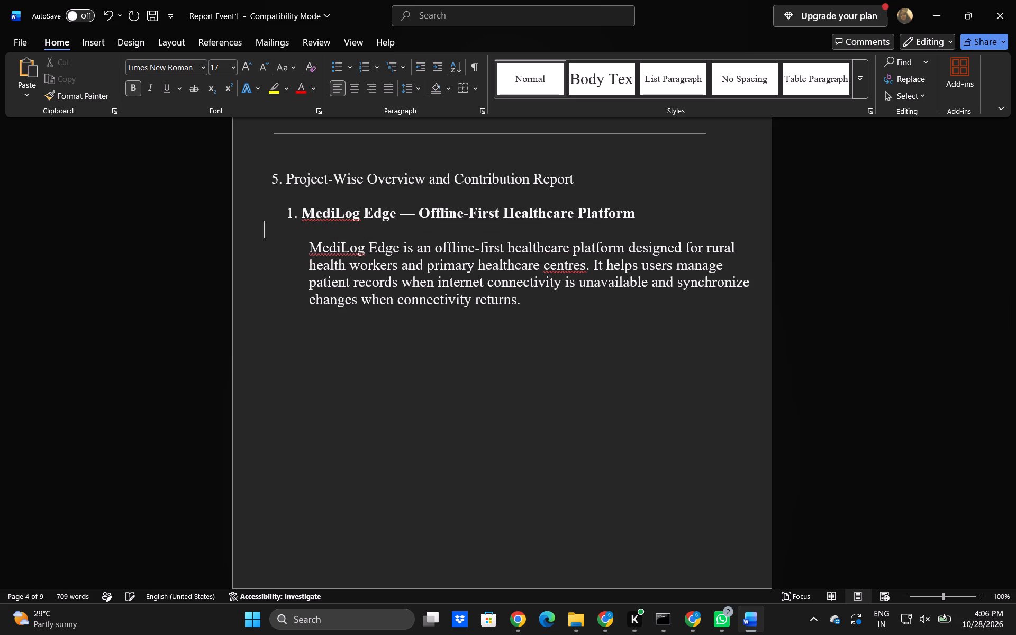
Copy ChatGPT's "GitHub Repository: Open MediLog Edge" line with its link and paste it below the description in Word.
{"action": "key", "text": "alt+Tab"}
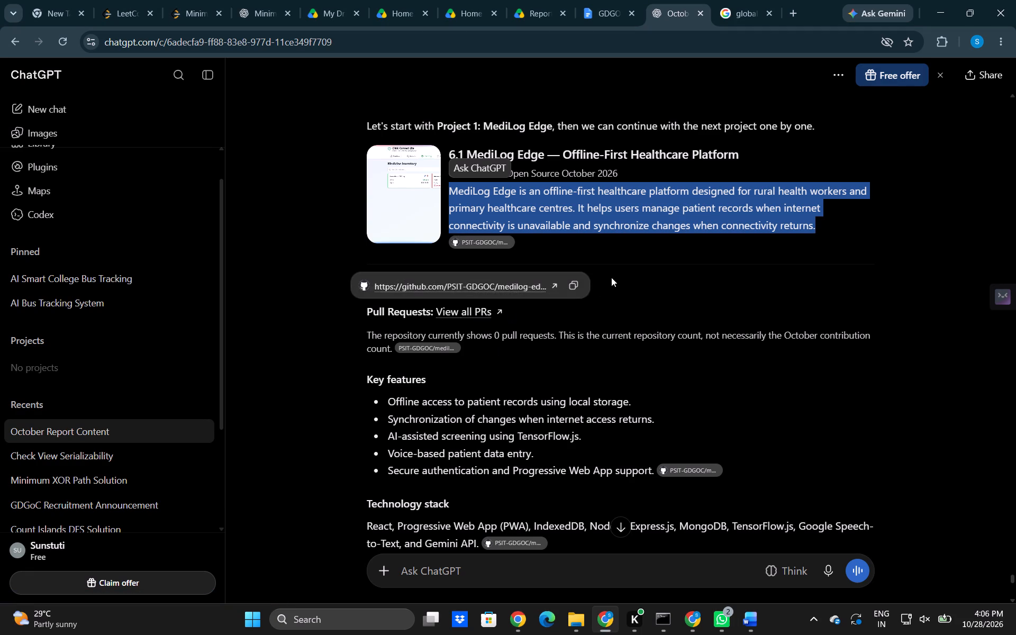
{"action": "left_click_drag", "start_coordinate": [585, 291], "coordinate": [371, 283]}
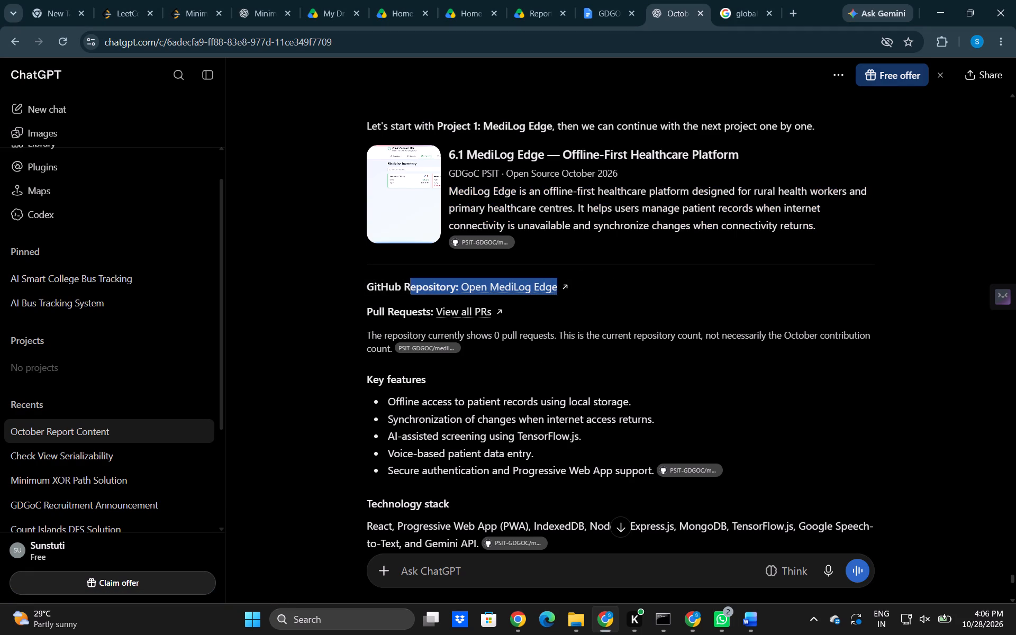
{"action": "left_click_drag", "start_coordinate": [371, 283], "coordinate": [357, 283]}
{"action": "key", "text": "ctrl+c"}
{"action": "key", "text": "alt+Tab"}
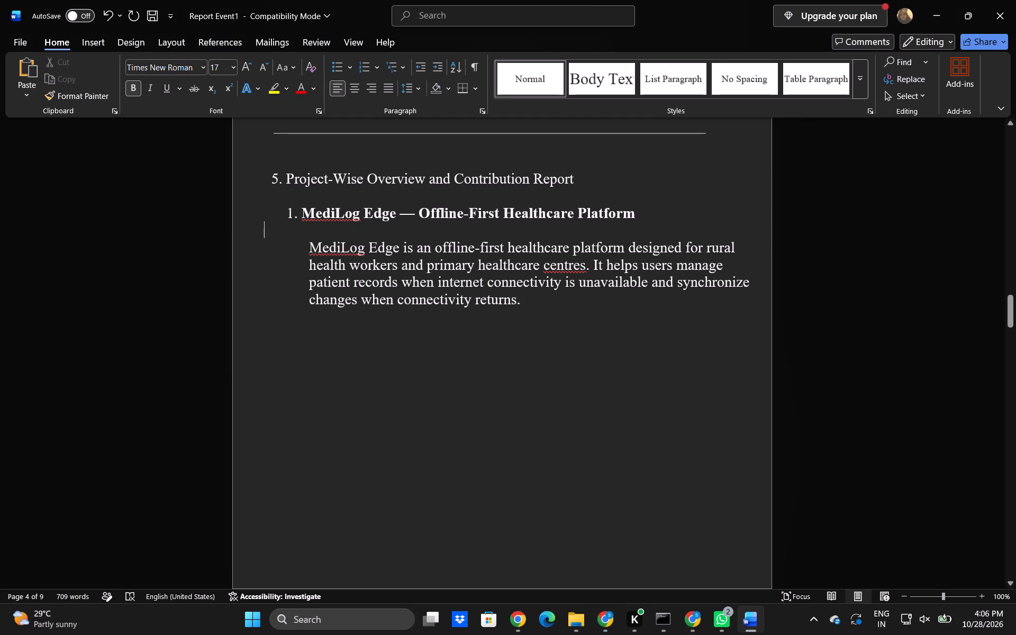
{"action": "left_click", "coordinate": [538, 302]}
{"action": "key", "text": "Return"}
{"action": "key", "text": "ctrl+v"}
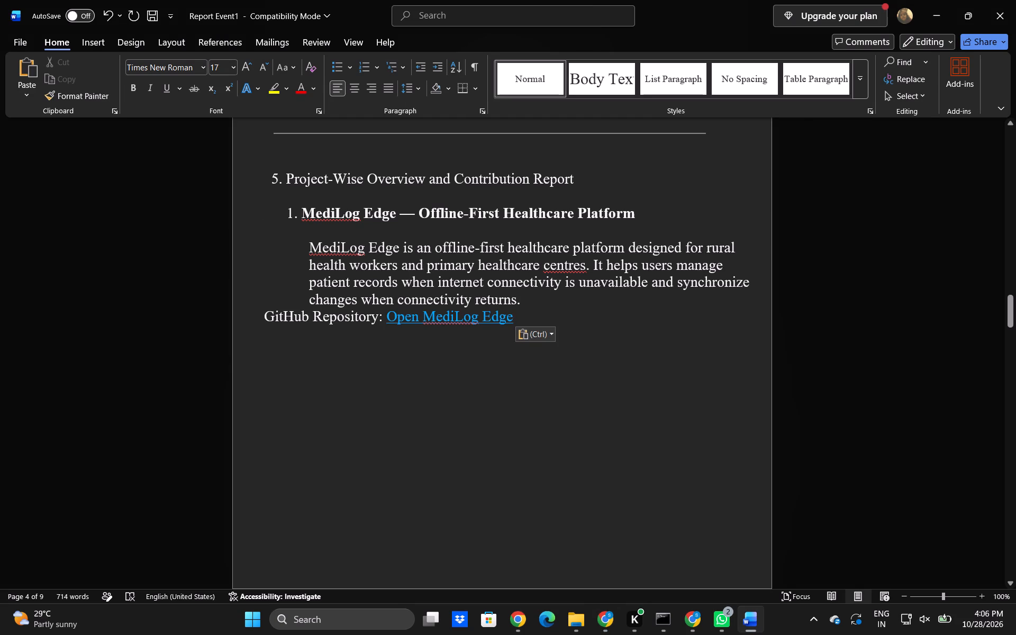
Add a blank line above the GitHub Repository line and indent it with spaces to align with the description.
{"action": "left_click", "coordinate": [524, 293]}
{"action": "key", "text": "Return"}
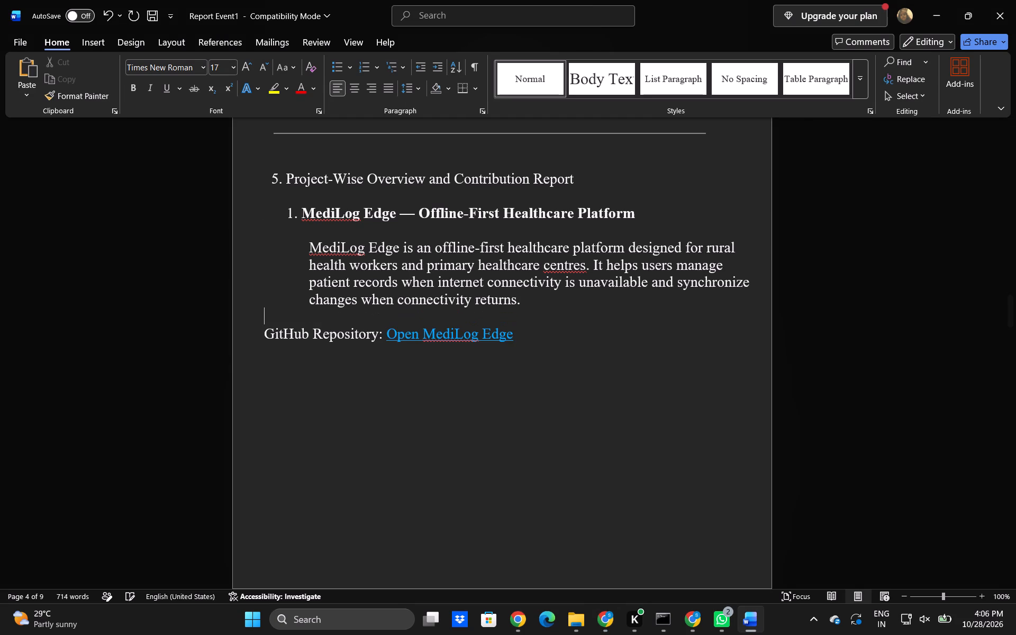
{"action": "key", "text": "Down"}
{"action": "key", "text": "space"}
{"action": "key", "text": "space"}
{"action": "key", "text": "space"}
{"action": "key", "text": "space"}
{"action": "key", "text": "space"}
{"action": "key", "text": "space"}
{"action": "key", "text": "space"}
{"action": "key", "text": "space"}
{"action": "key", "text": "space"}
{"action": "key", "text": "space"}
{"action": "key", "text": "space"}
{"action": "key", "text": "space"}
{"action": "key", "text": "space"}
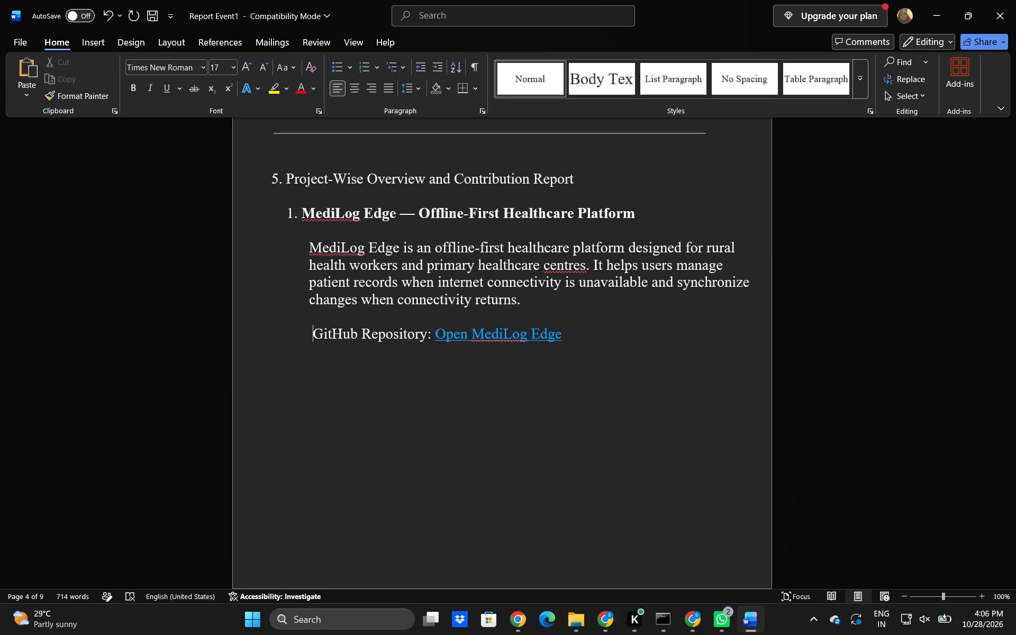
Switch to Chrome and review the repositories listed on the PSIT-GDGOC GitHub organization page.
{"action": "key", "text": "alt+Tab"}
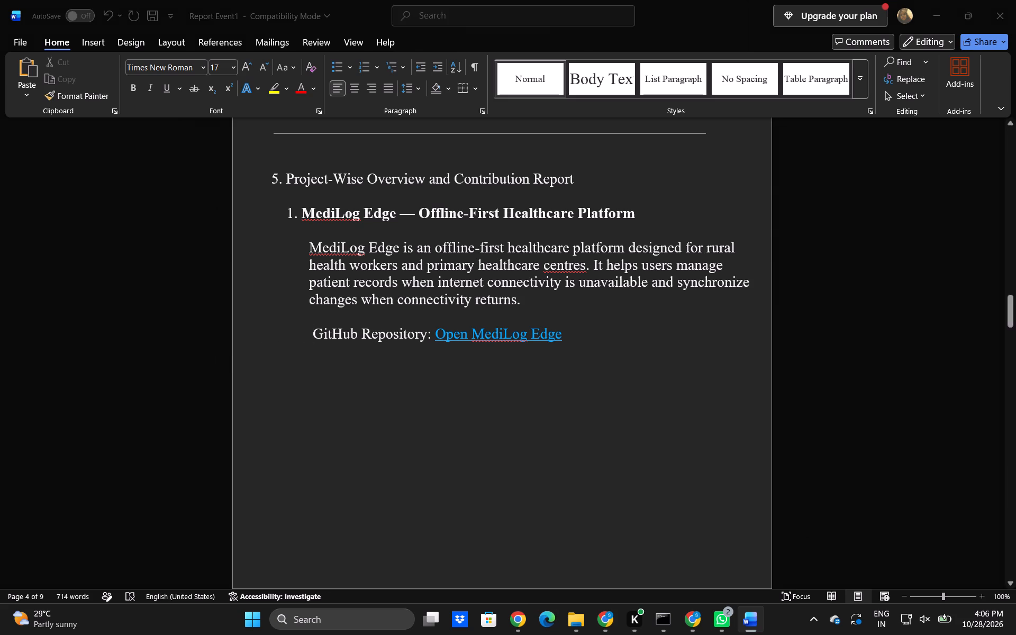
{"action": "key", "text": "alt+Tab"}
{"action": "key", "text": "alt+Tab"}
{"action": "key", "text": "alt+Tab"}
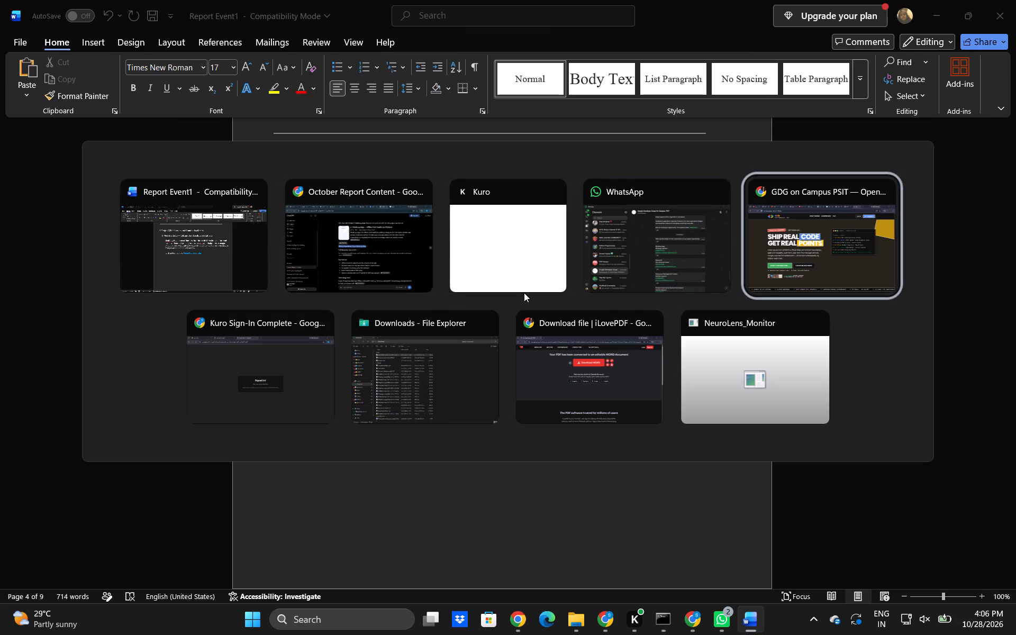
{"action": "left_click", "coordinate": [695, 0]}
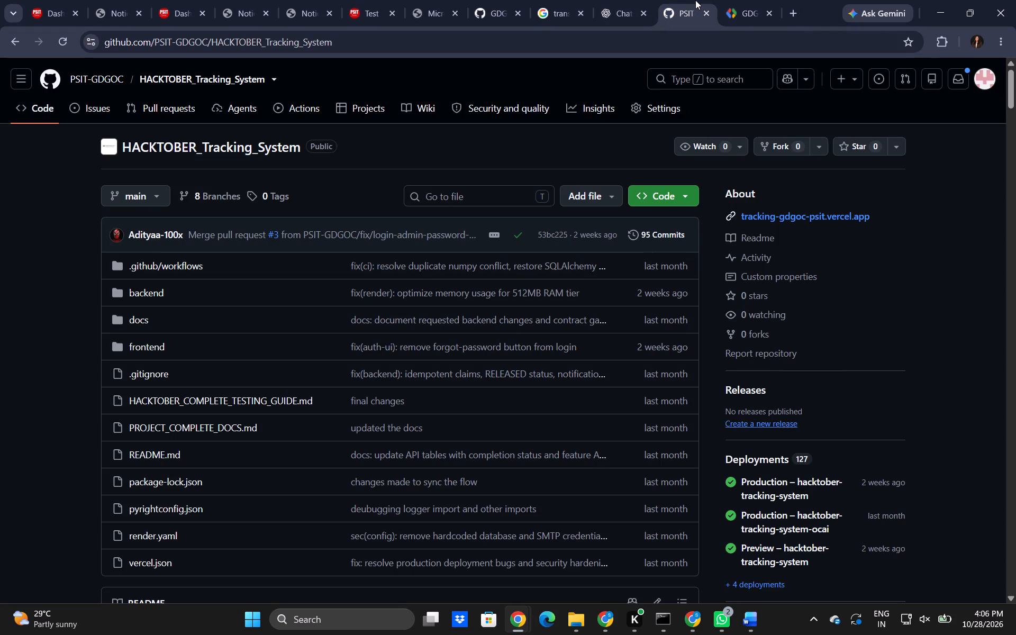
{"action": "left_click", "coordinate": [500, 0]}
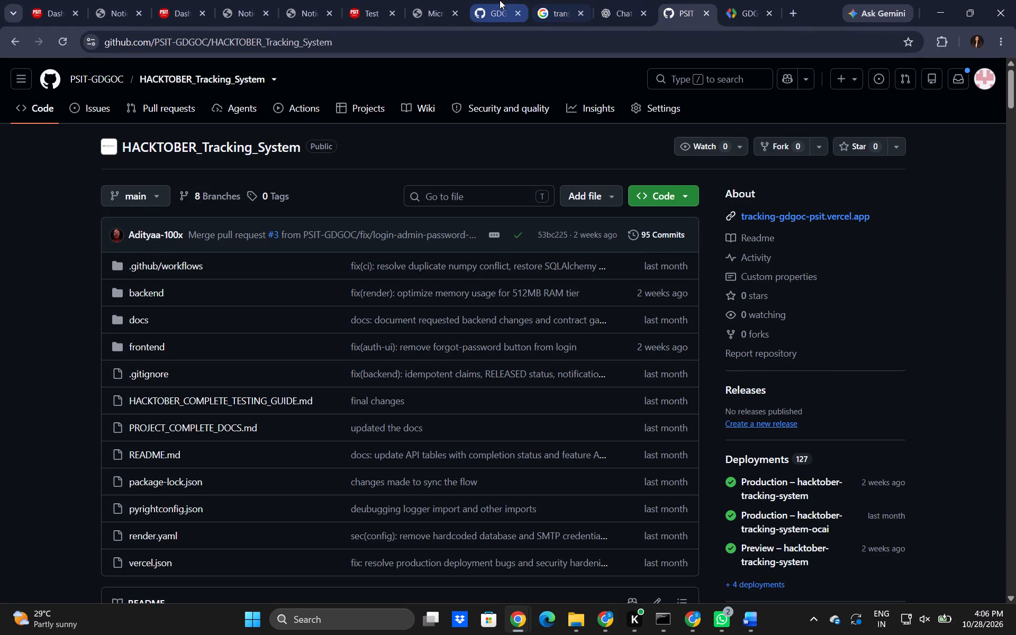
{"action": "scroll", "coordinate": [463, 440], "scroll_direction": "down", "scroll_amount": 5}
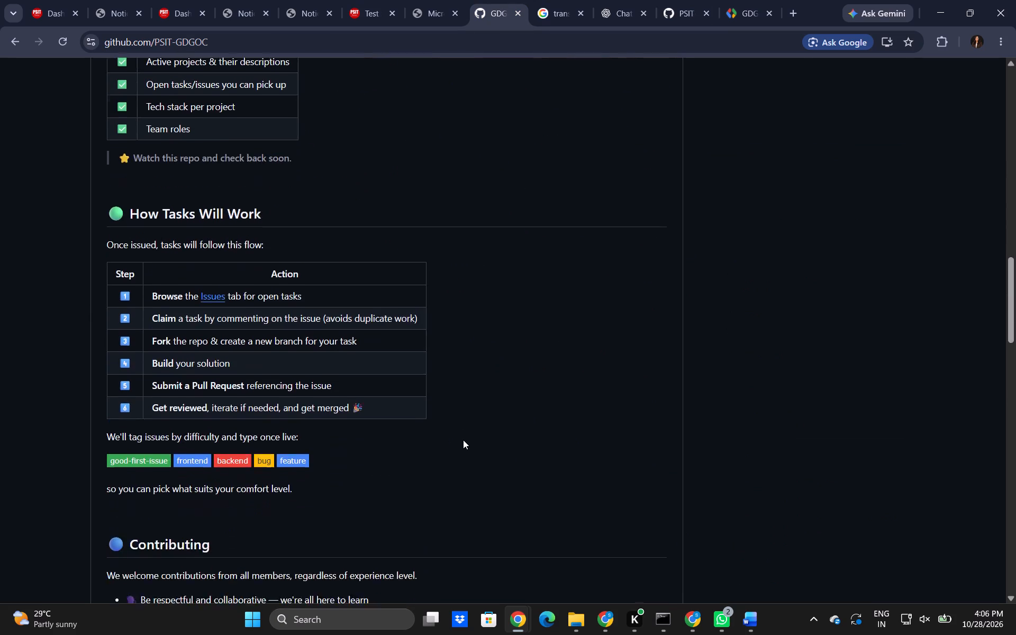
{"action": "scroll", "coordinate": [463, 440], "scroll_direction": "down", "scroll_amount": 5}
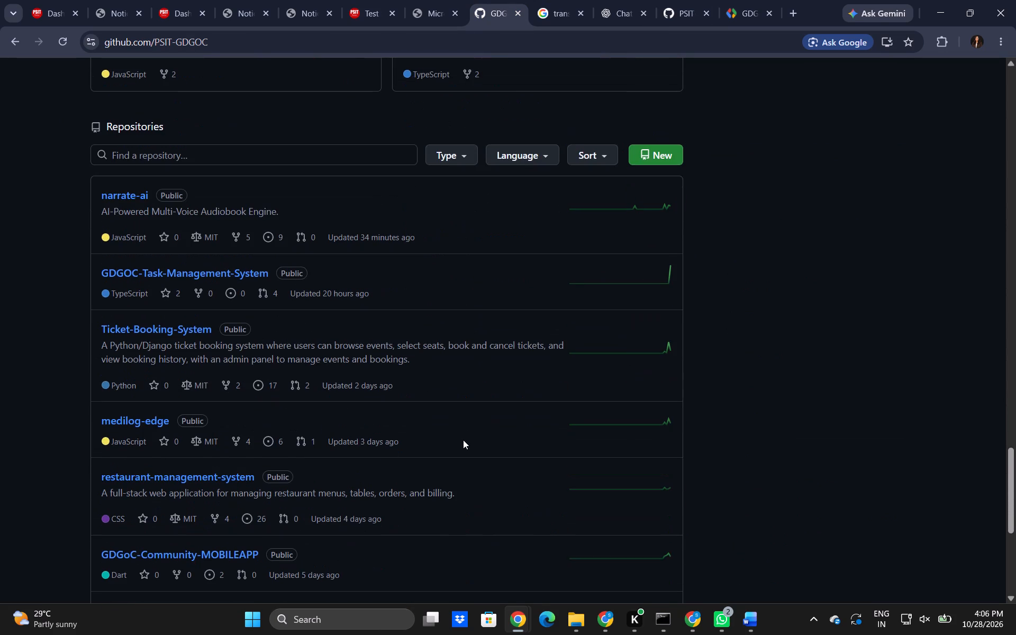
{"action": "scroll", "coordinate": [463, 440], "scroll_direction": "down", "scroll_amount": 6}
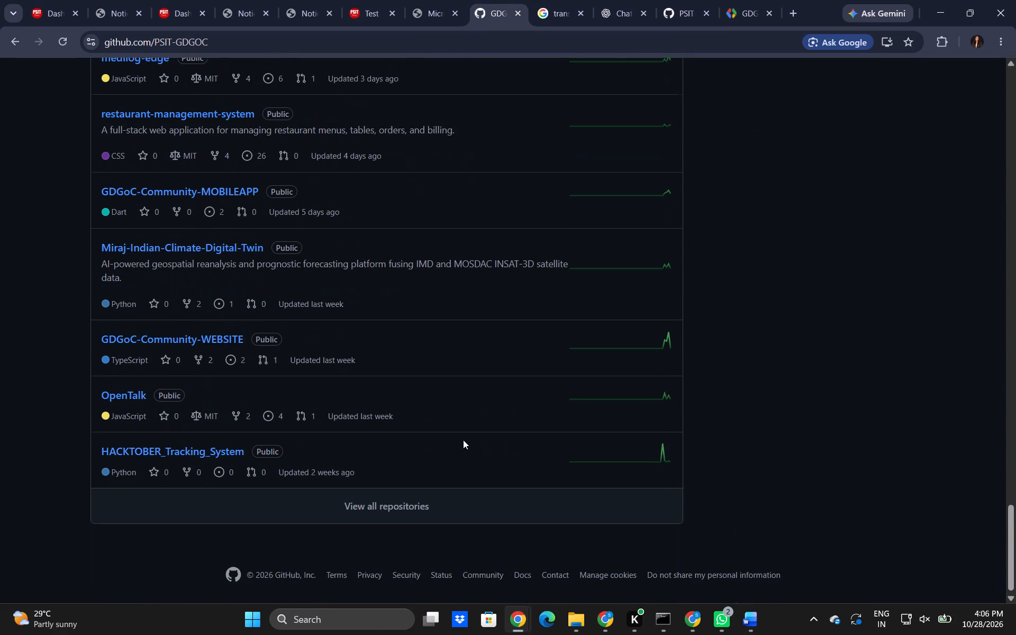
{"action": "scroll", "coordinate": [463, 440], "scroll_direction": "down", "scroll_amount": 1}
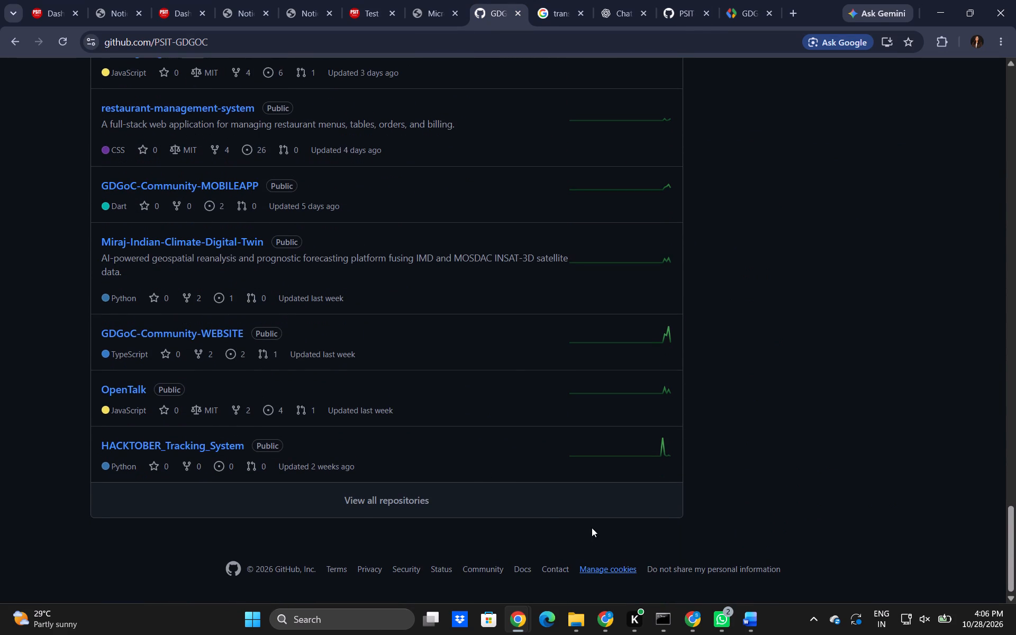
{"action": "scroll", "coordinate": [550, 408], "scroll_direction": "up", "scroll_amount": 1}
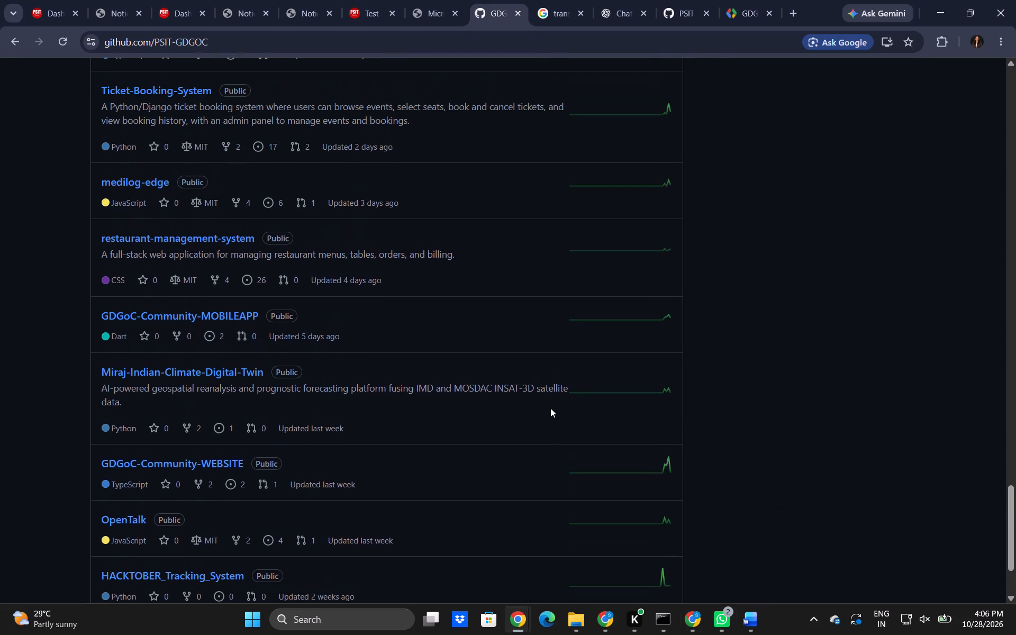
{"action": "scroll", "coordinate": [550, 408], "scroll_direction": "up", "scroll_amount": 2}
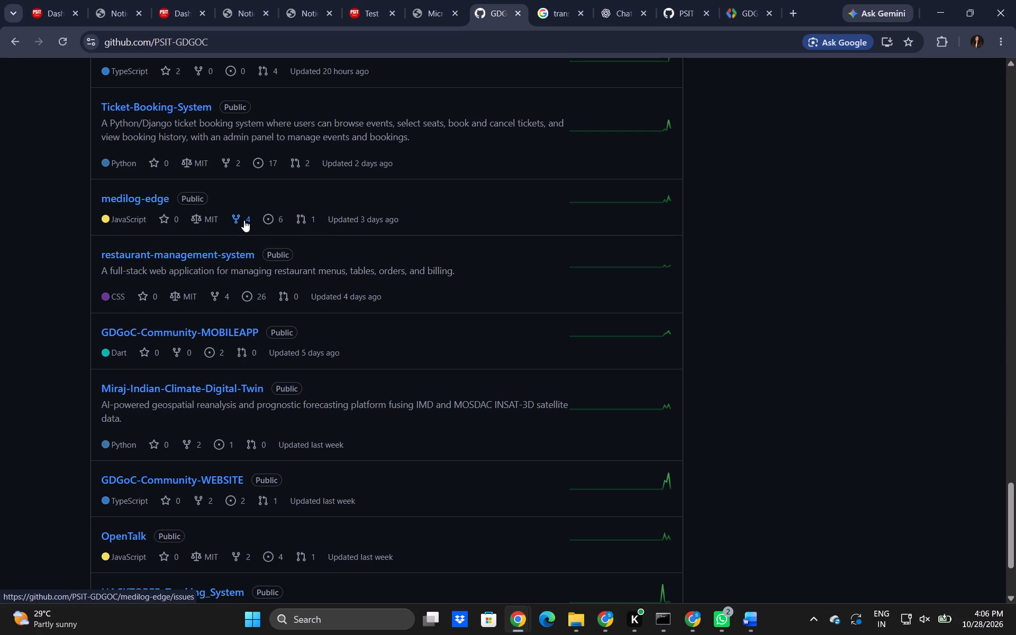
Back in Word, shorten the first project heading to "MediLog Edge" by deleting the dash and subtitle.
{"action": "key", "text": "alt+Tab"}
{"action": "key", "text": "alt+Tab"}
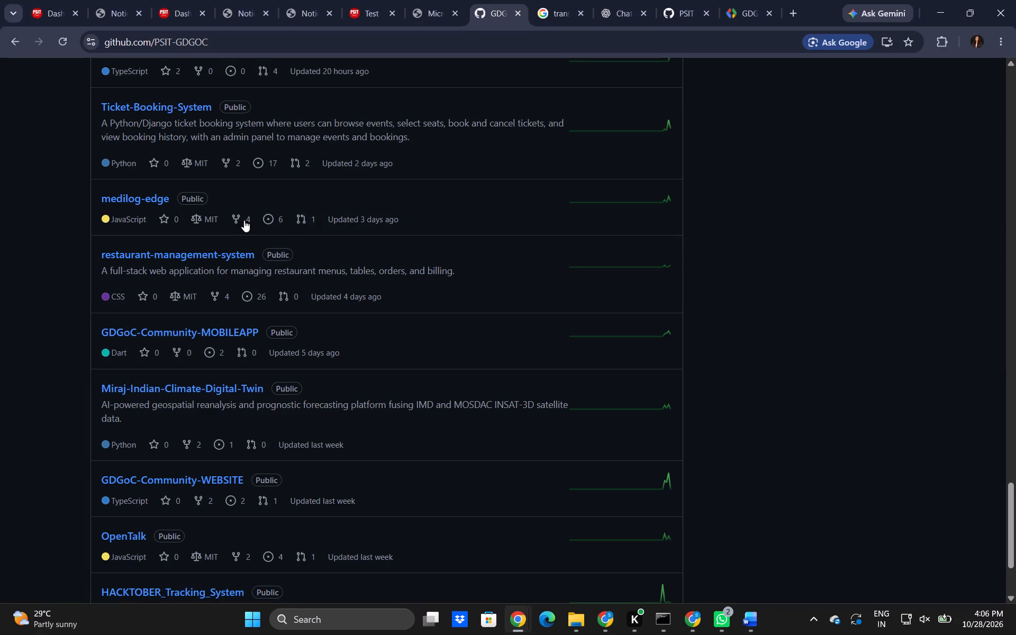
{"action": "key", "text": "alt+Tab"}
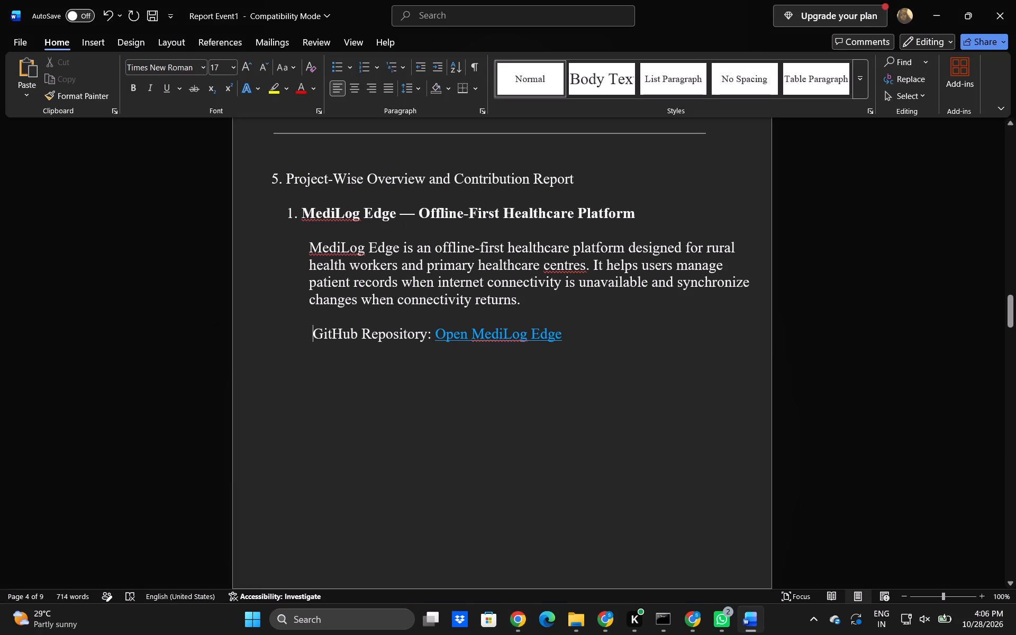
{"action": "left_click", "coordinate": [636, 214]}
{"action": "key", "text": "ctrl+BackSpace"}
{"action": "key", "text": "ctrl+BackSpace"}
{"action": "key", "text": "ctrl+BackSpace"}
{"action": "key", "text": "ctrl+BackSpace"}
{"action": "key", "text": "ctrl+BackSpace"}
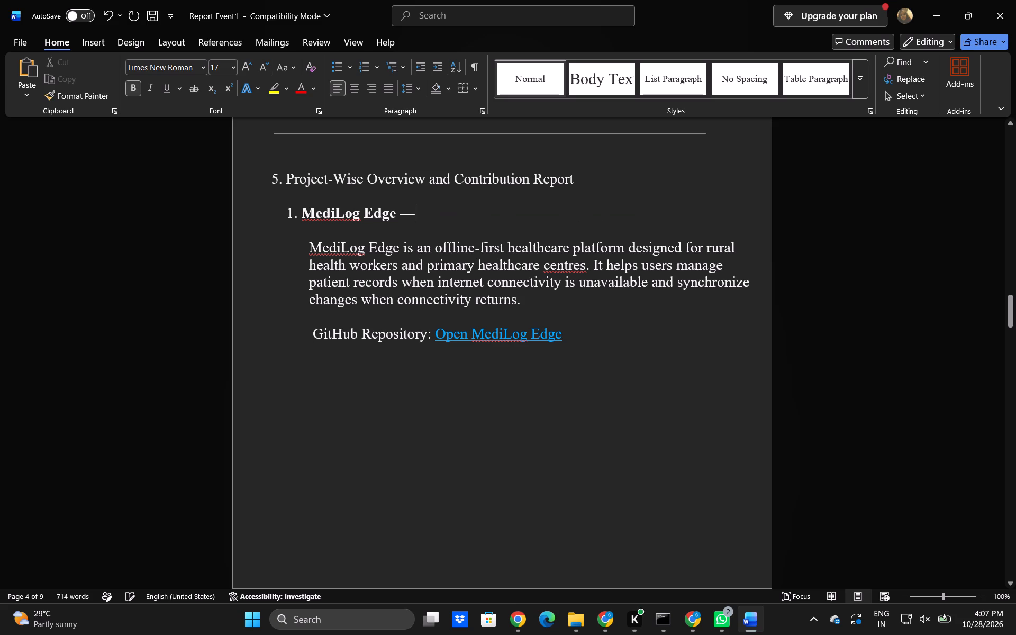
{"action": "key", "text": "BackSpace"}
Copy the medilog-edge repository's URL from GitHub and paste it in Word in place of the "Open MediLog Edge" link.
{"action": "key", "text": "alt+Tab"}
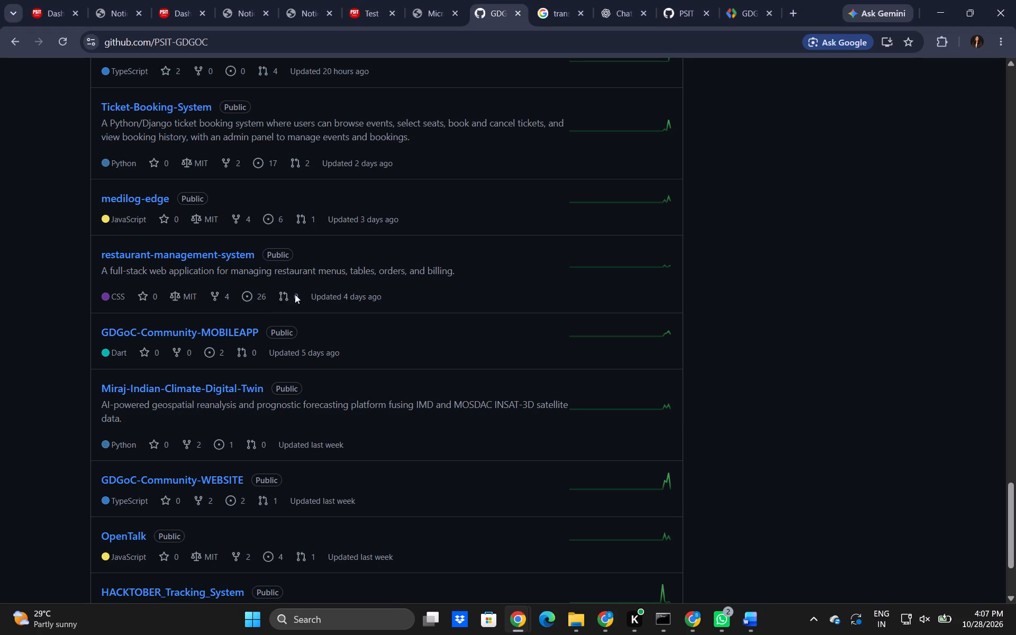
{"action": "left_click", "coordinate": [147, 194]}
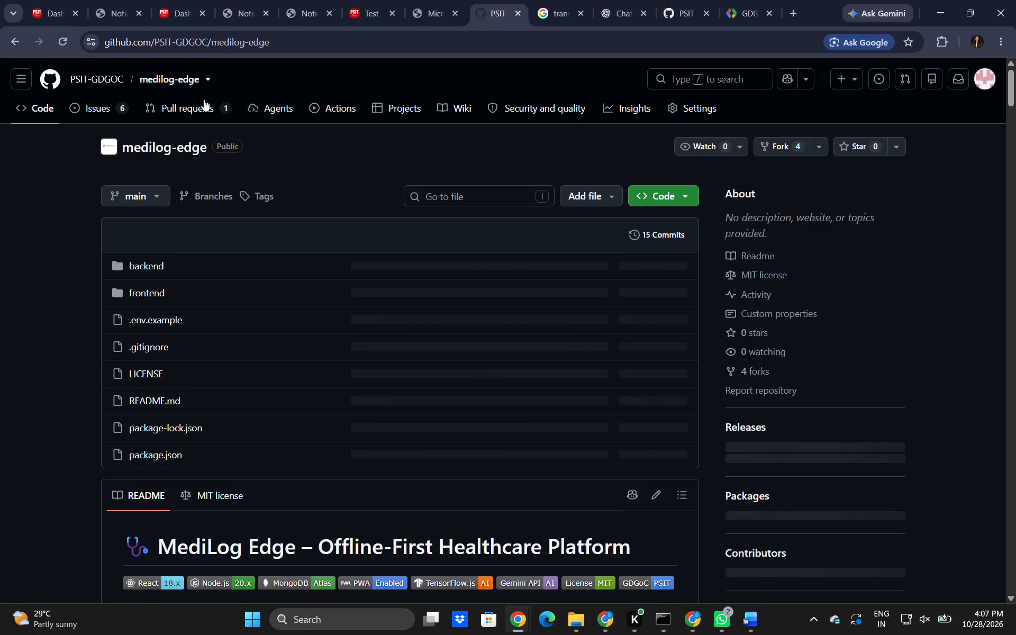
{"action": "triple_click", "coordinate": [252, 34]}
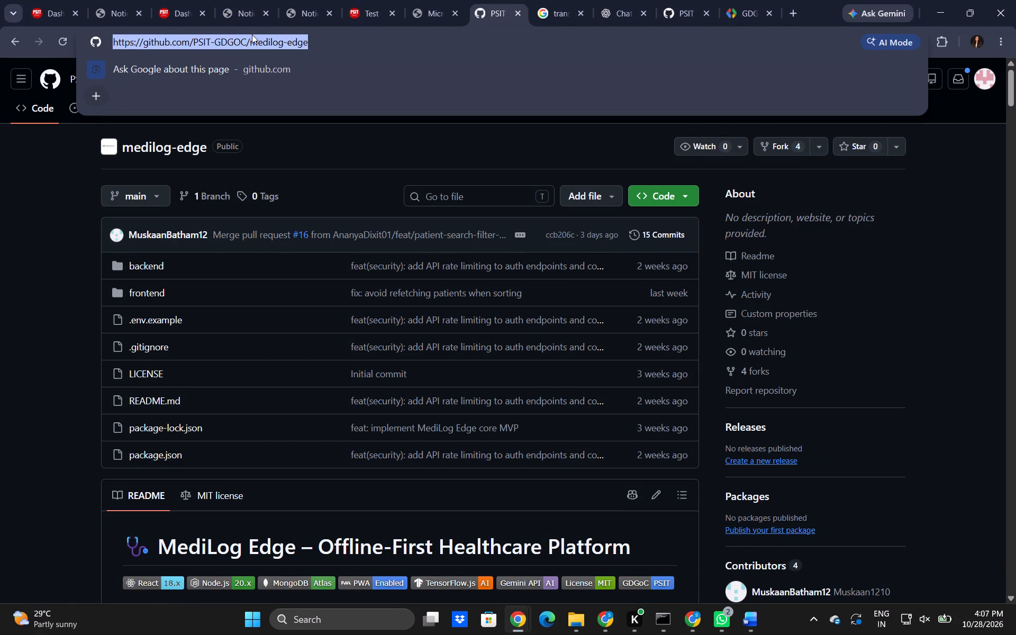
{"action": "key", "text": "ctrl+c"}
{"action": "left_click", "coordinate": [322, 189]}
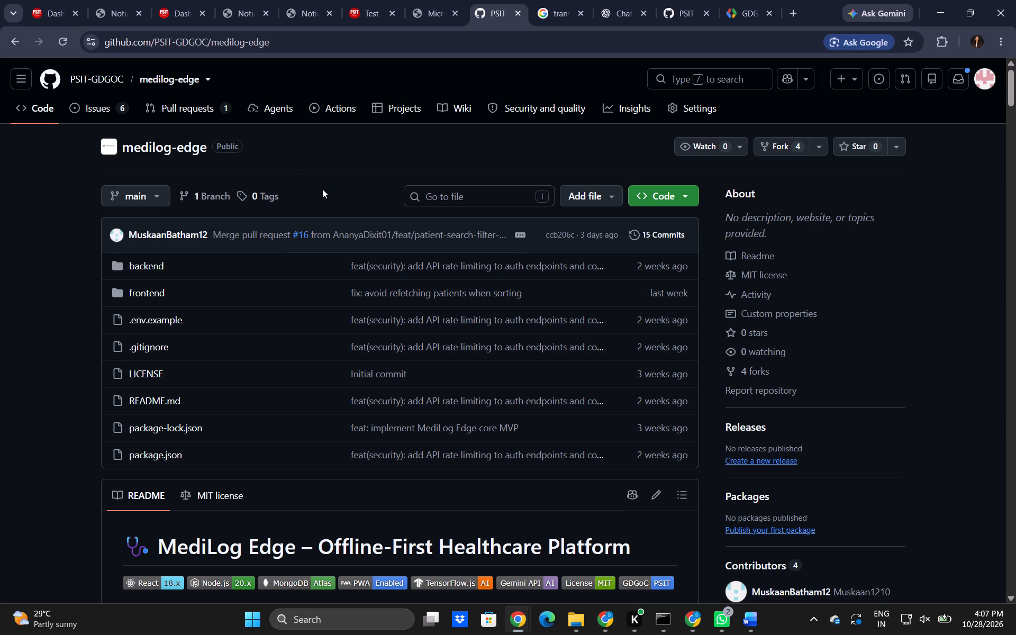
{"action": "key", "text": "alt+Tab"}
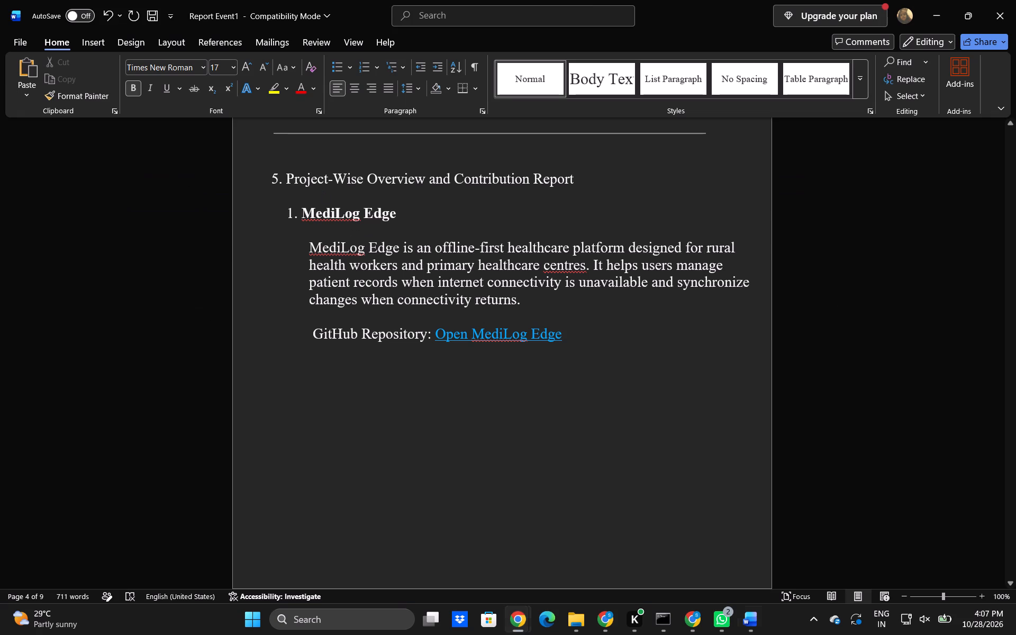
{"action": "left_click", "coordinate": [568, 335]}
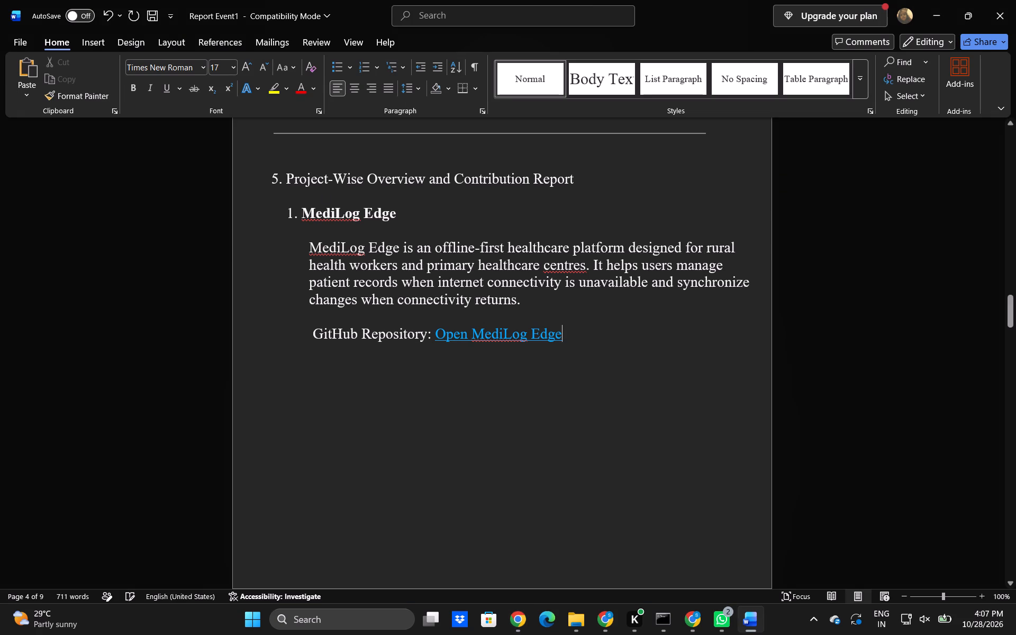
{"action": "key", "text": "ctrl+BackSpace"}
{"action": "key", "text": "ctrl+v"}
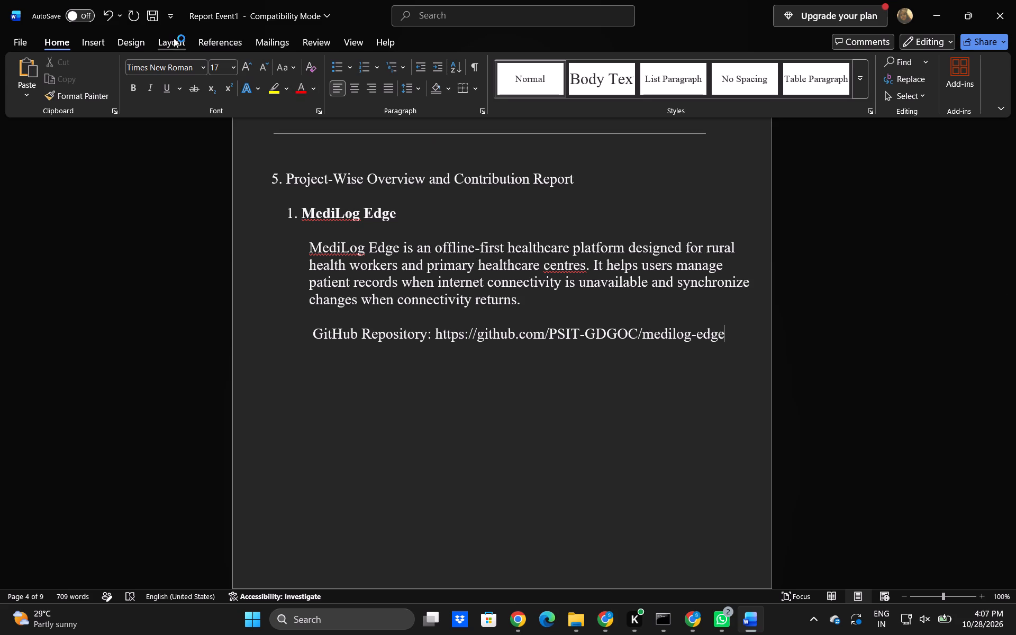
{"action": "left_click", "coordinate": [102, 39]}
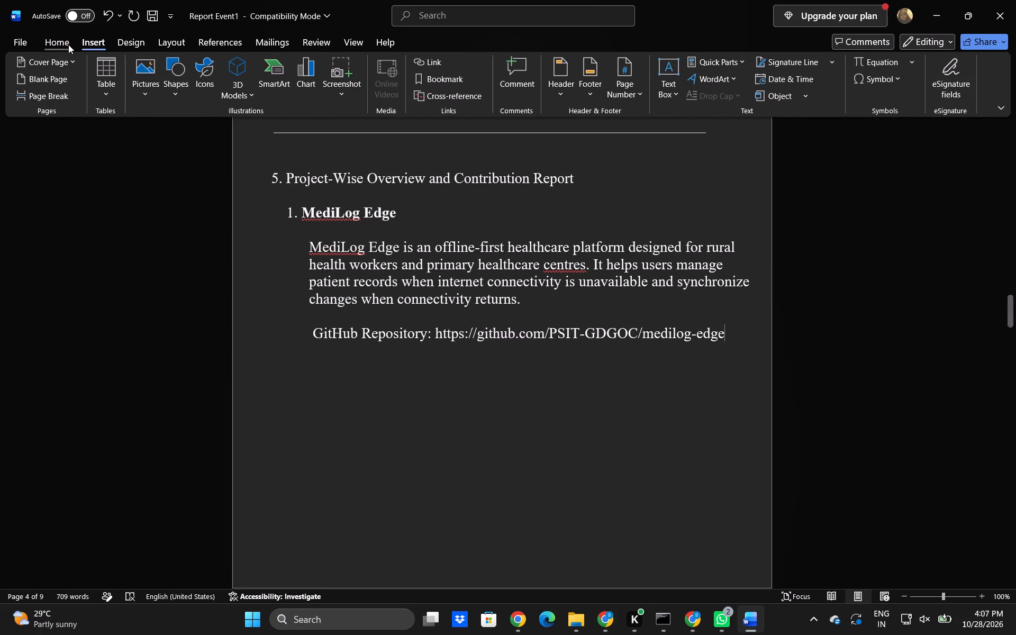
{"action": "left_click", "coordinate": [426, 55]}
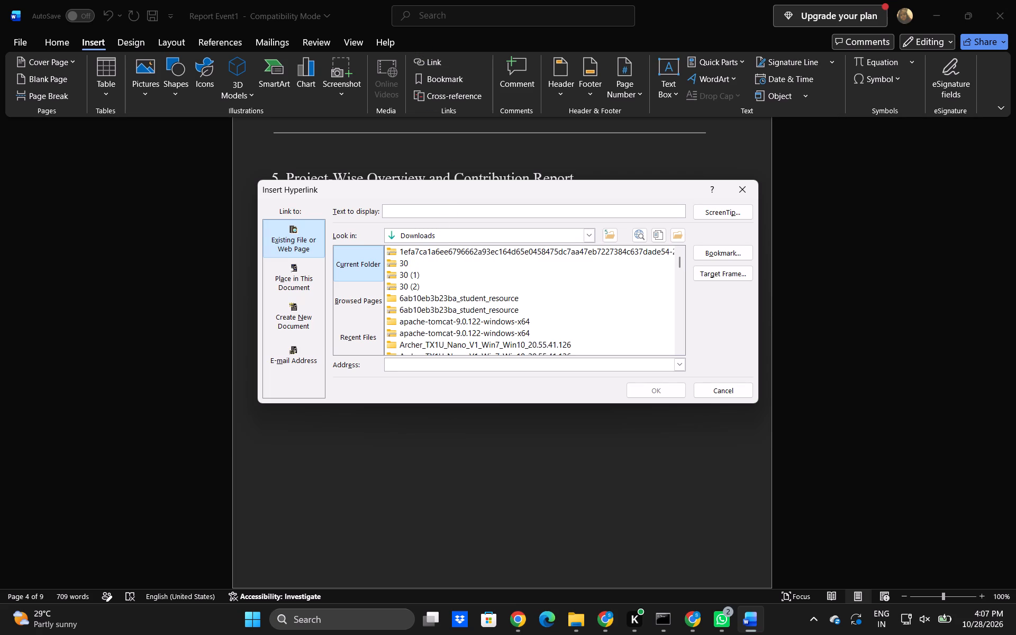
{"action": "key", "text": "ctrl+v"}
{"action": "left_click", "coordinate": [648, 391]}
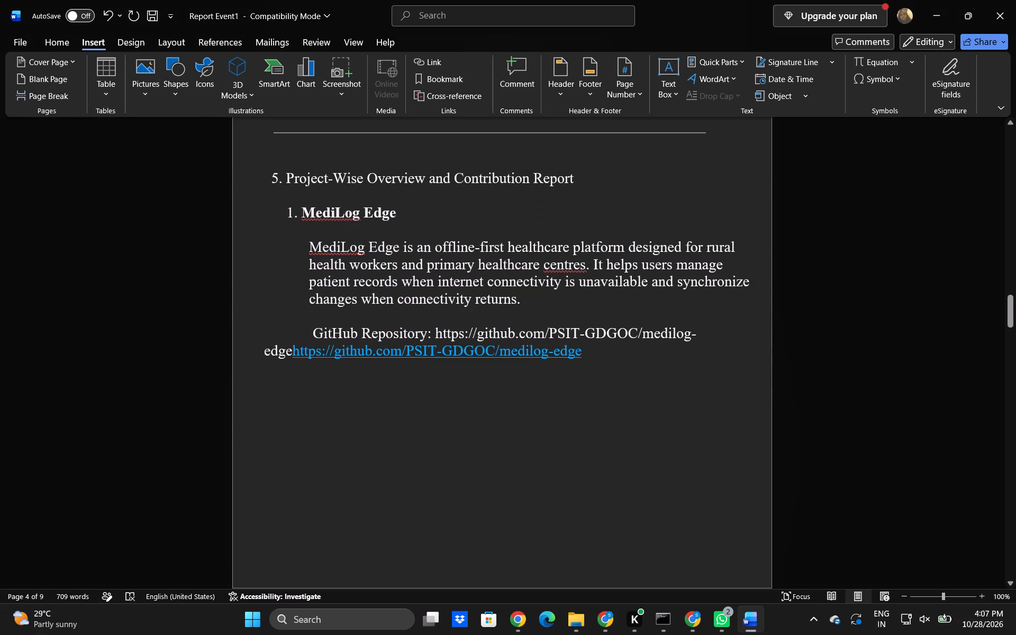
Delete the plain-text repository URL in front of the hyperlink, keeping the "GitHub Repository:" label.
{"action": "left_click", "coordinate": [292, 353]}
{"action": "key", "text": "ctrl+BackSpace"}
{"action": "key", "text": "ctrl+BackSpace"}
{"action": "key", "text": "ctrl+BackSpace"}
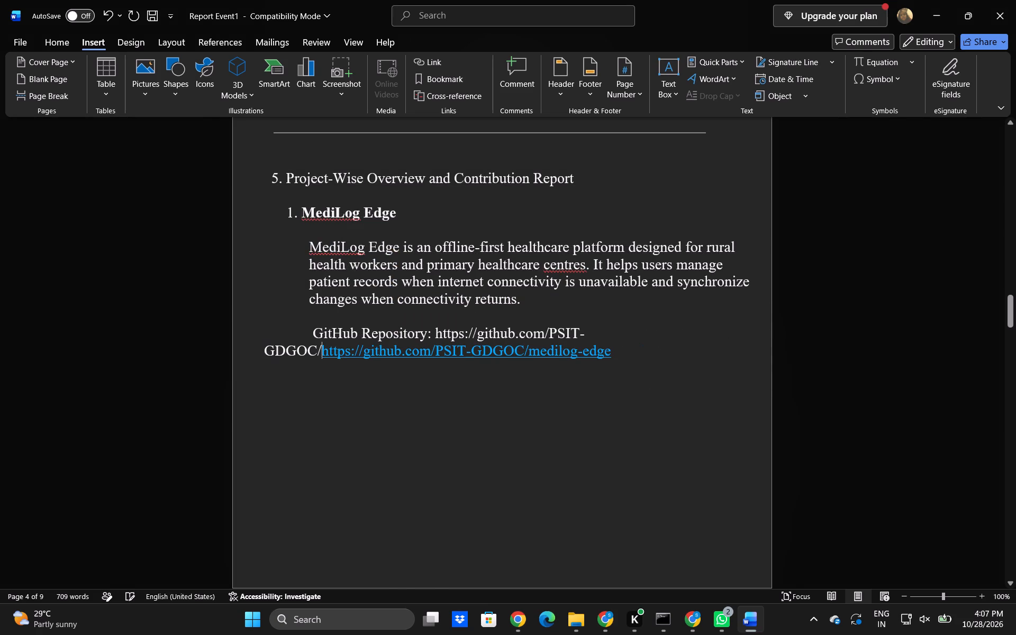
{"action": "key", "text": "ctrl+BackSpace"}
{"action": "key", "text": "ctrl+BackSpace"}
{"action": "key", "text": "ctrl+BackSpace"}
{"action": "key", "text": "ctrl+BackSpace"}
{"action": "key", "text": "ctrl+BackSpace"}
{"action": "key", "text": "ctrl+BackSpace"}
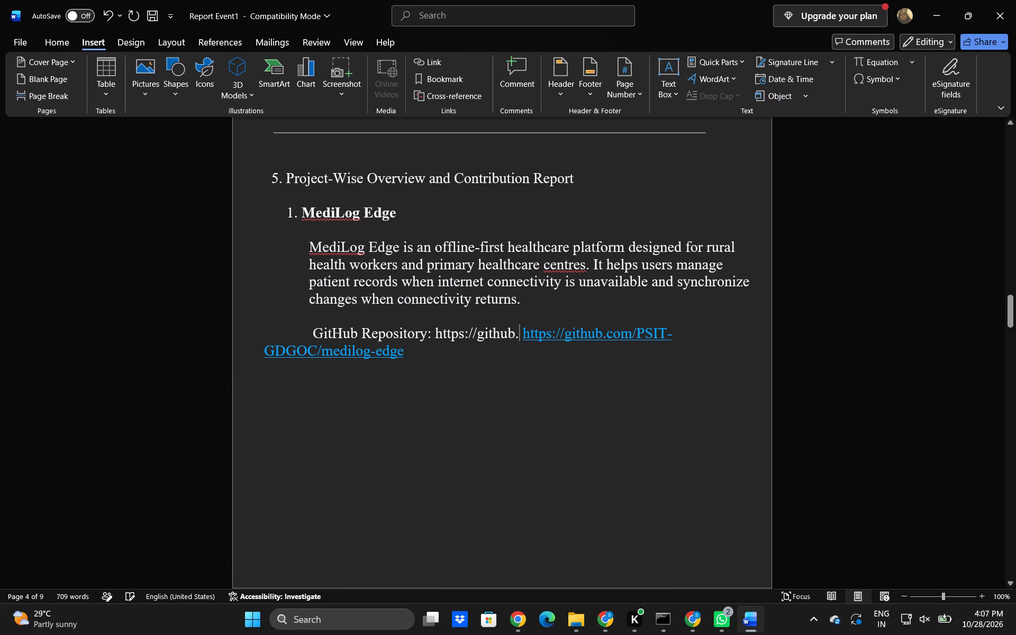
{"action": "key", "text": "ctrl+BackSpace"}
{"action": "key", "text": "ctrl+BackSpace"}
{"action": "key", "text": "ctrl+BackSpace"}
{"action": "key", "text": "ctrl+BackSpace"}
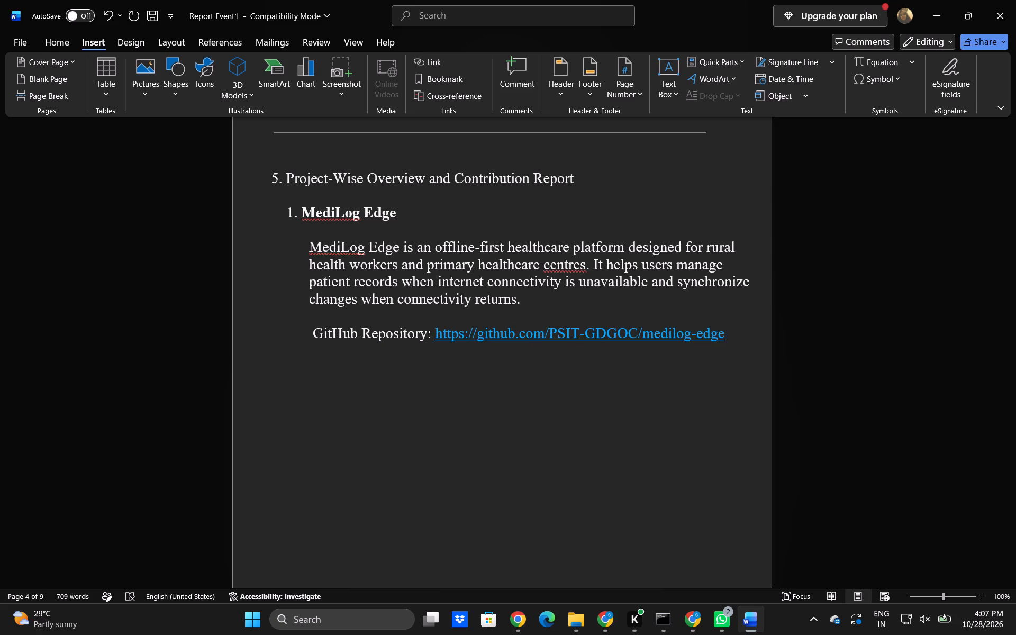
Add a new line below the GitHub Repository link, indented with spaces and reading "Pull Requests".
{"action": "left_click", "coordinate": [734, 333]}
{"action": "key", "text": "Return"}
{"action": "key", "text": "space"}
{"action": "key", "text": "space"}
{"action": "key", "text": "space"}
{"action": "key", "text": "space"}
{"action": "key", "text": "space"}
{"action": "key", "text": "space"}
{"action": "key", "text": "space"}
{"action": "key", "text": "space"}
{"action": "key", "text": "space"}
{"action": "key", "text": "space"}
{"action": "key", "text": "space"}
{"action": "key", "text": "space"}
{"action": "key", "text": "space"}
{"action": "key", "text": "space"}
{"action": "key", "text": "alt+Tab"}
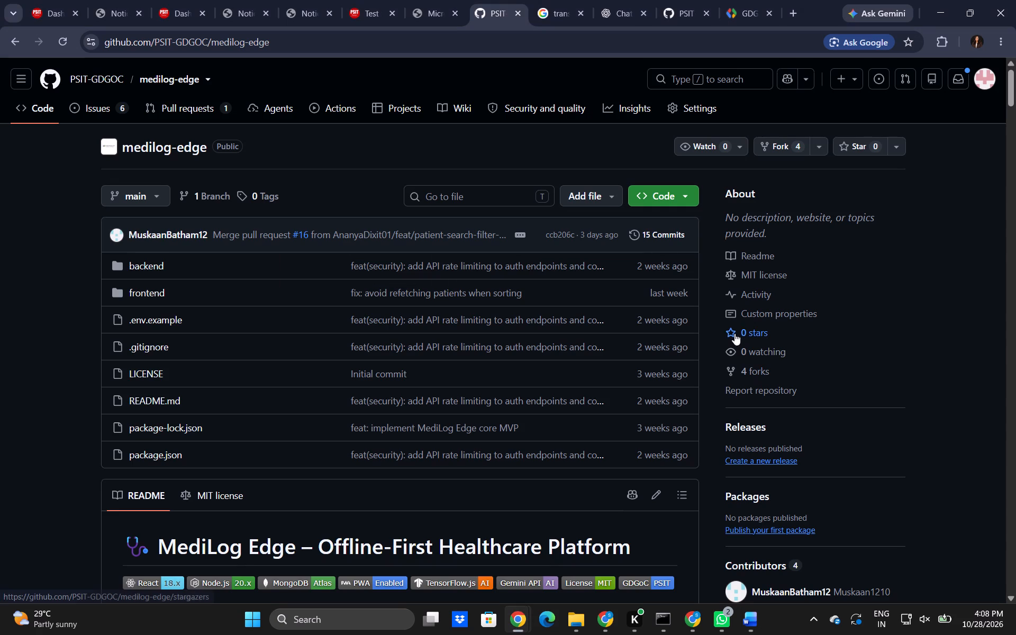
{"action": "key", "text": "alt+Tab"}
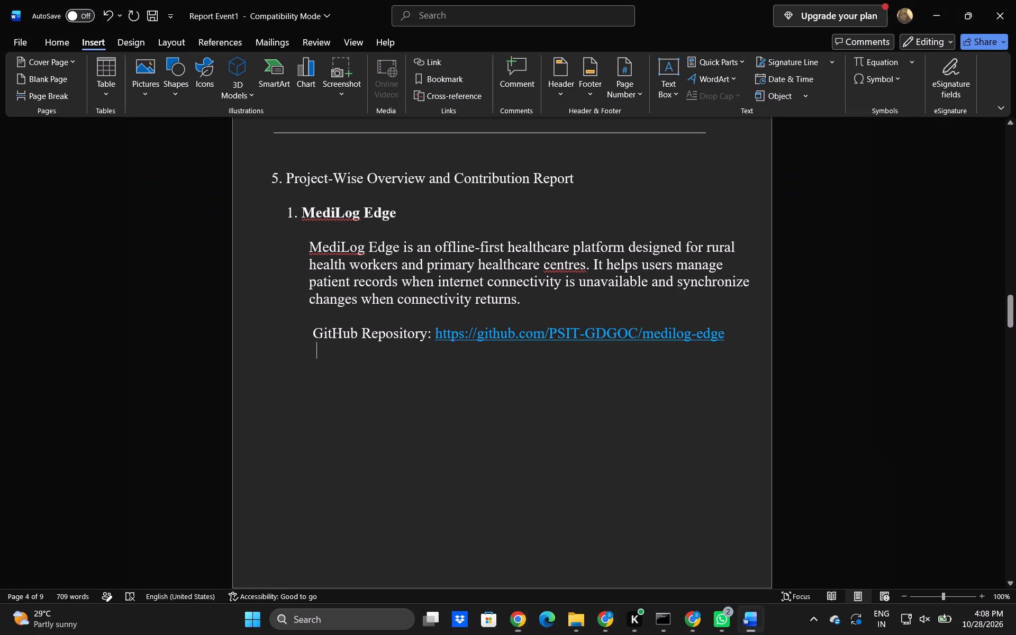
{"action": "key", "text": "p"}
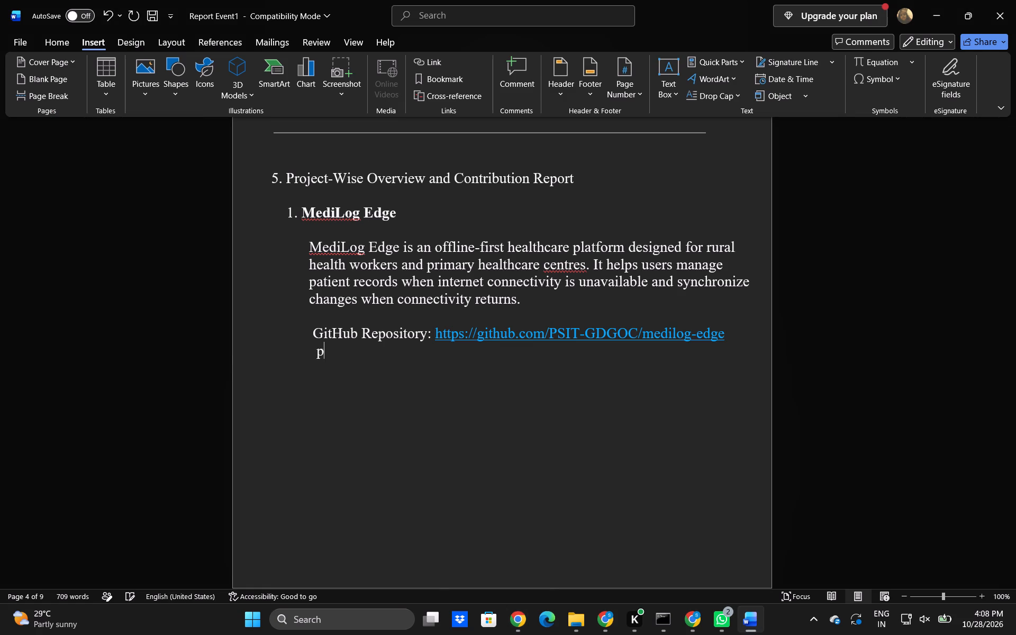
{"action": "key", "text": "BackSpace"}
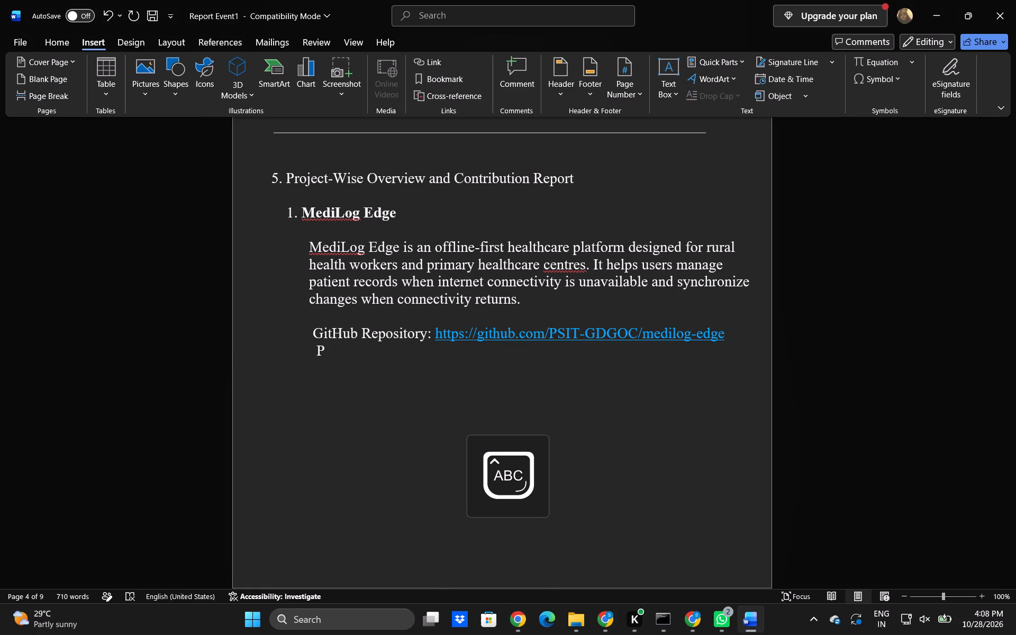
{"action": "key", "text": "equal"}
{"action": "key", "text": "BackSpace"}
{"action": "key", "text": "BackSpace"}
{"action": "type", "text": "u;;"}
{"action": "key", "text": "BackSpace"}
{"action": "key", "text": "BackSpace"}
{"action": "type", "text": "ll"}
{"action": "key", "text": "alt+Tab"}
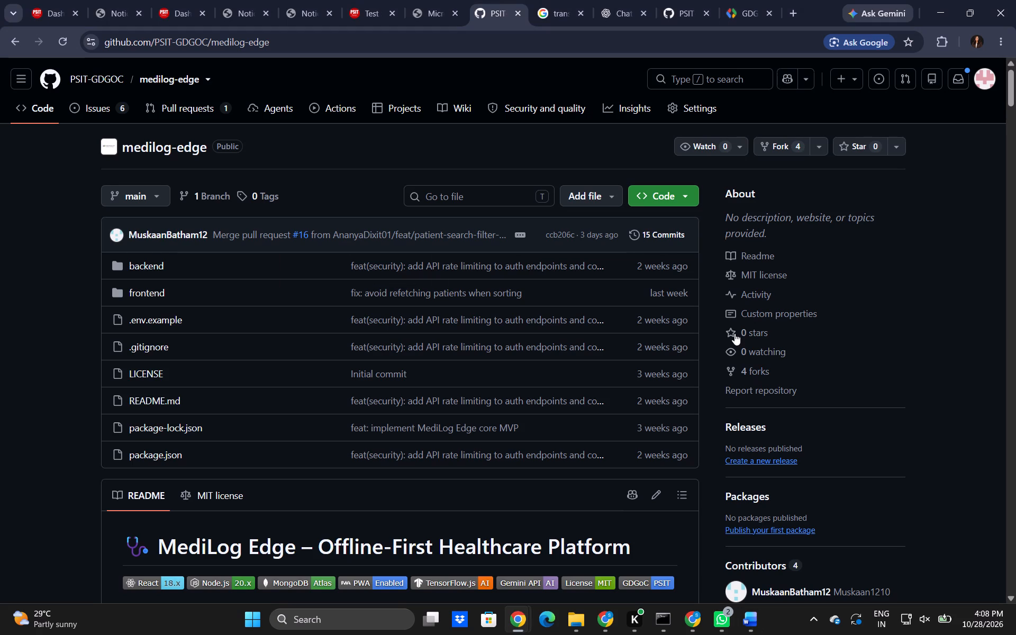
{"action": "key", "text": "alt+Tab"}
{"action": "key", "text": "space"}
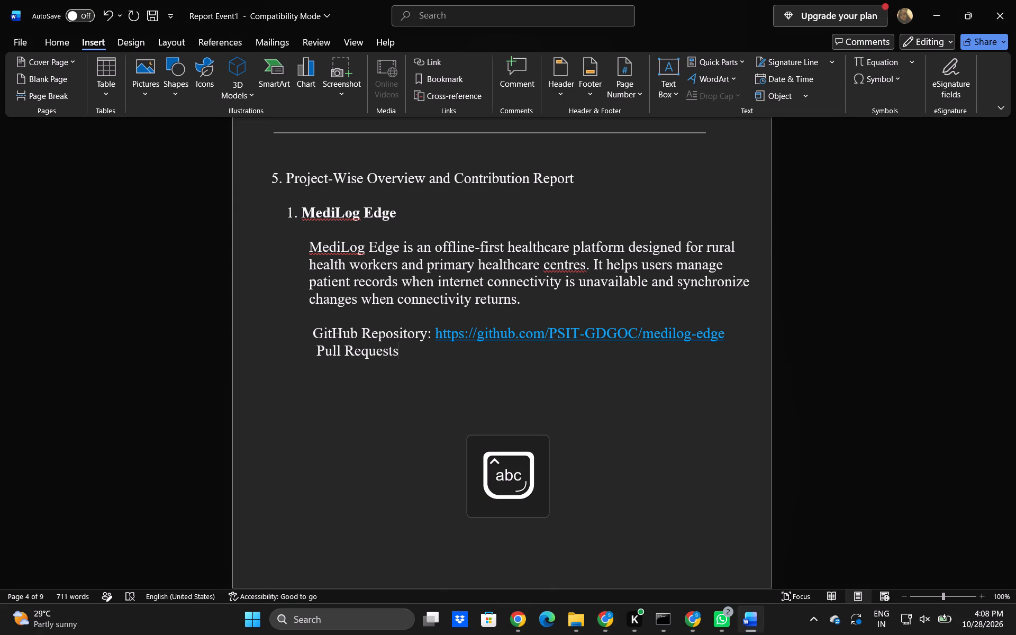
Remove one leading space before "Pull Requests" to align it with the GitHub Repository label above.
{"action": "key", "text": "ctrl+Left"}
{"action": "key", "text": "ctrl+Left"}
{"action": "key", "text": "BackSpace"}
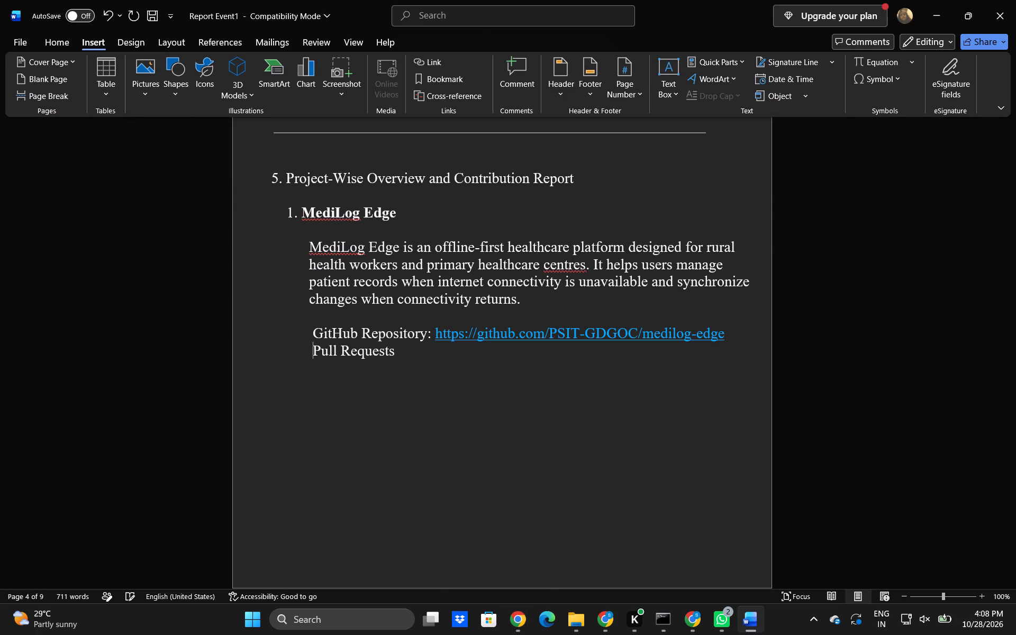
{"action": "key", "text": "Return"}
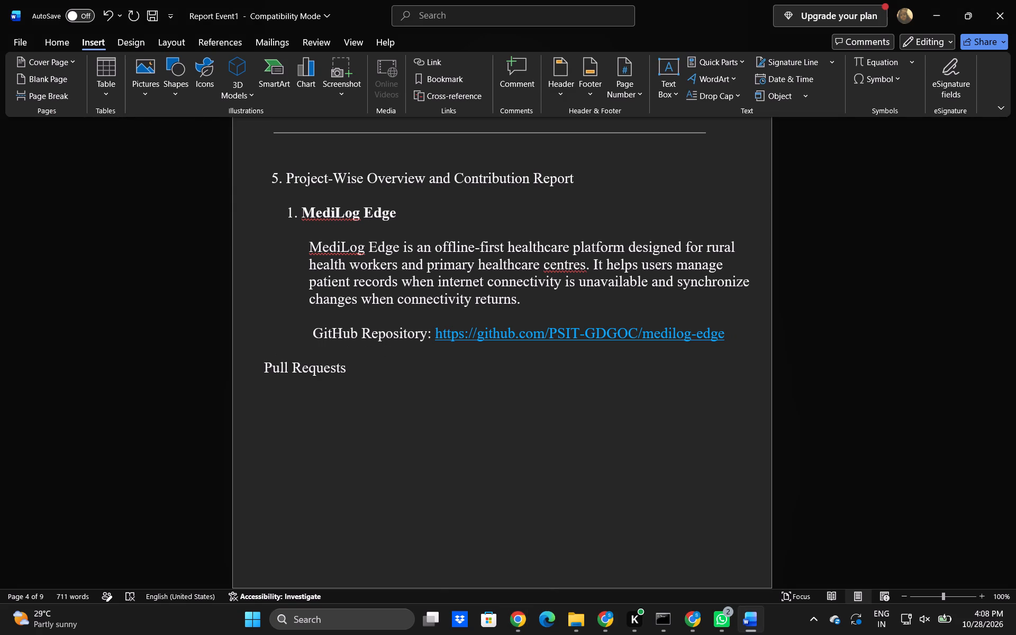
{"action": "key", "text": "BackSpace"}
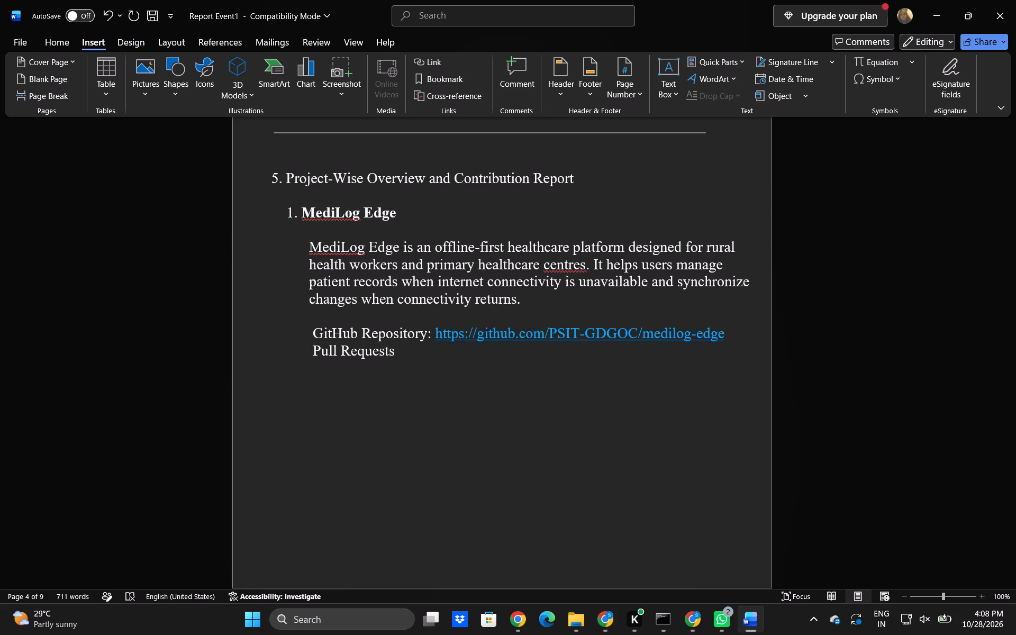
{"action": "key", "text": "ctrl+Right"}
{"action": "key", "text": "ctrl+Right"}
{"action": "type", "text": ":"}
{"action": "key", "text": "space"}
{"action": "key", "text": "alt+Tab"}
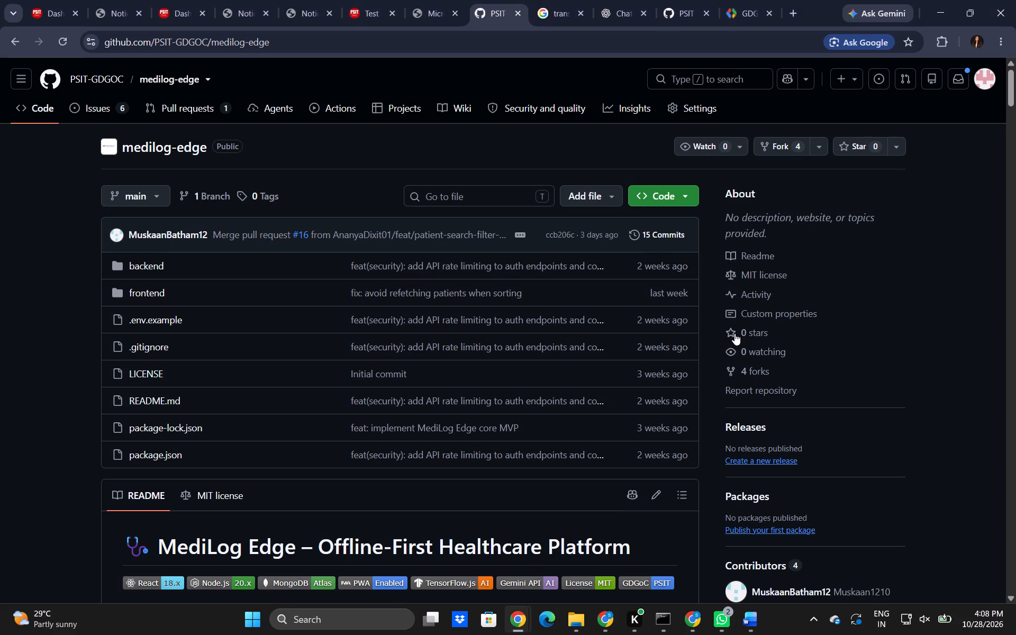
{"action": "key", "text": "alt+Tab"}
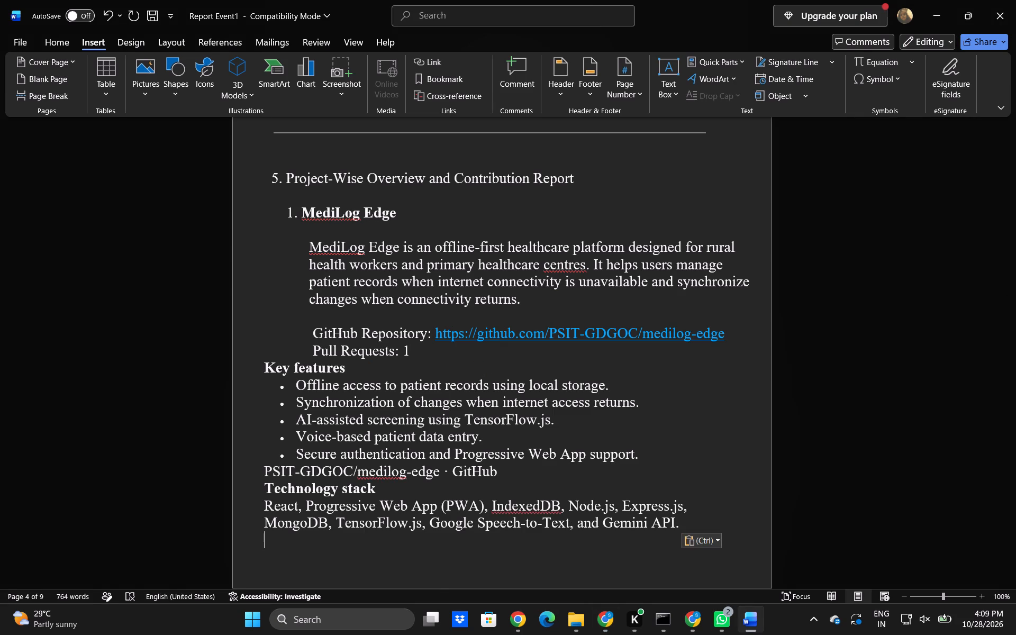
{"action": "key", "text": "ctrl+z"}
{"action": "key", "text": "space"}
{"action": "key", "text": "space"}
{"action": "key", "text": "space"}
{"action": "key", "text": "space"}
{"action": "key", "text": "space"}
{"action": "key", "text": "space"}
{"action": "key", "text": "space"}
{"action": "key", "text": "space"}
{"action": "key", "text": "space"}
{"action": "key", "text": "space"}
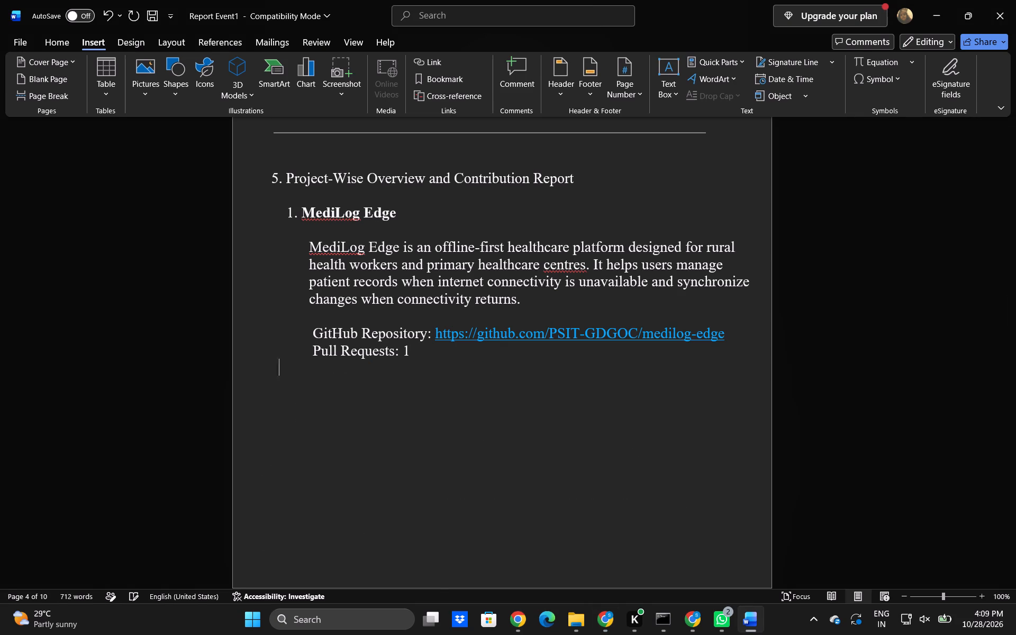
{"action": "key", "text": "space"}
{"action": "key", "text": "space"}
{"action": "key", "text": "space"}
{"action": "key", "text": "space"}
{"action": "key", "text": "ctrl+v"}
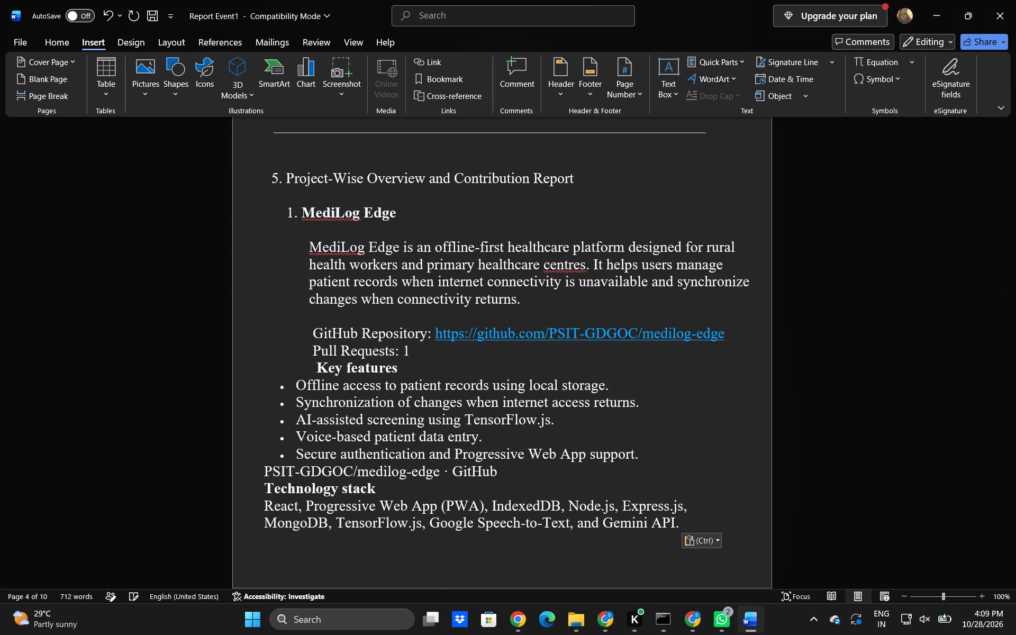
Remove bold from the whole pasted block, from Key features through the Technology stack text.
{"action": "left_click", "coordinate": [279, 387]}
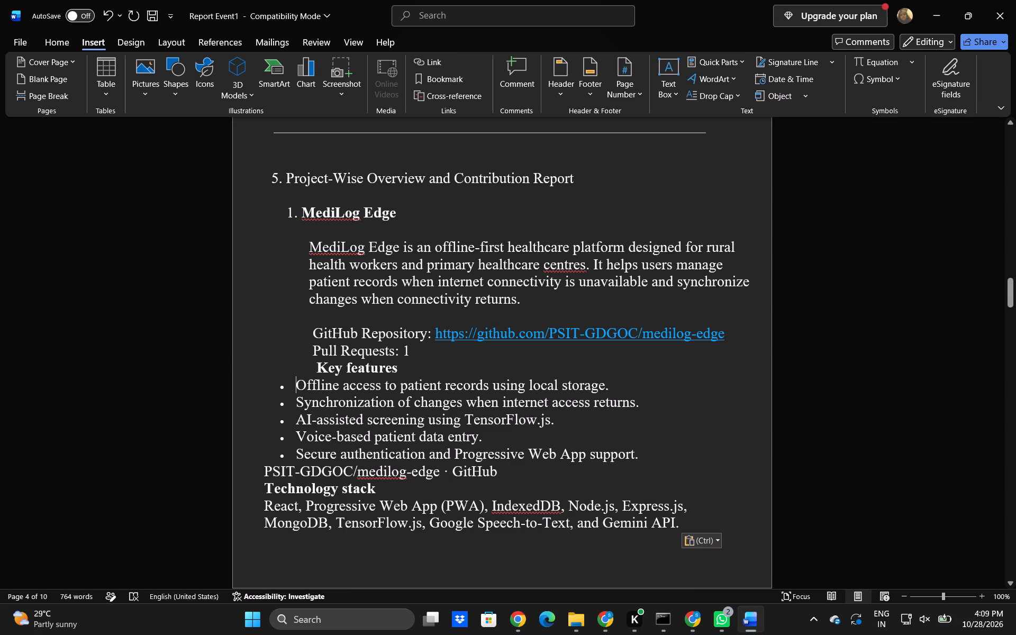
{"action": "left_click_drag", "start_coordinate": [401, 366], "coordinate": [430, 402]}
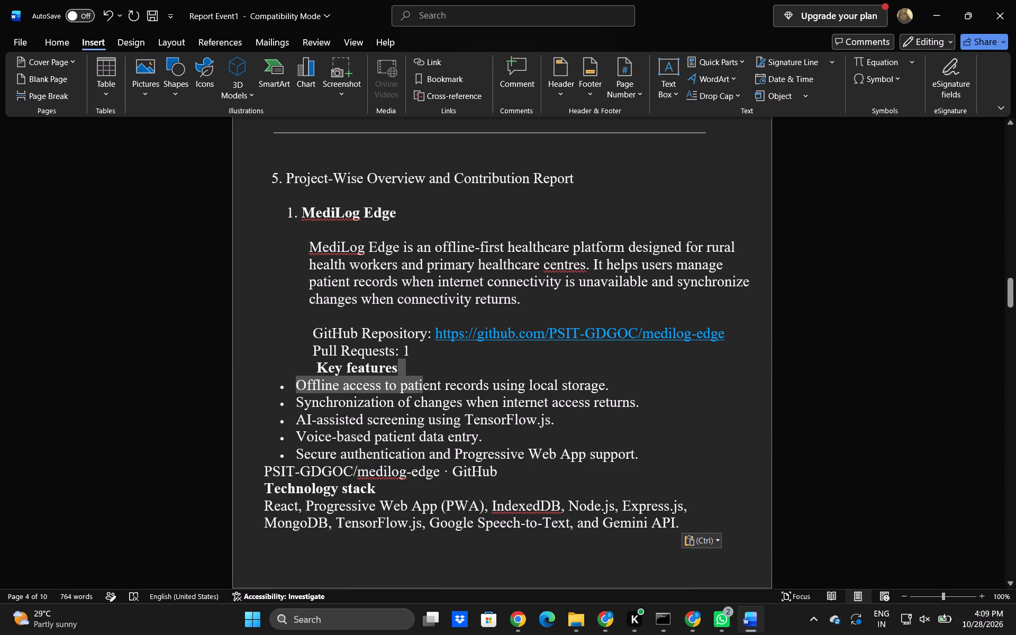
{"action": "left_click_drag", "start_coordinate": [430, 402], "coordinate": [551, 509]}
{"action": "left_click", "coordinate": [685, 525]}
{"action": "left_click_drag", "start_coordinate": [685, 525], "coordinate": [632, 509]}
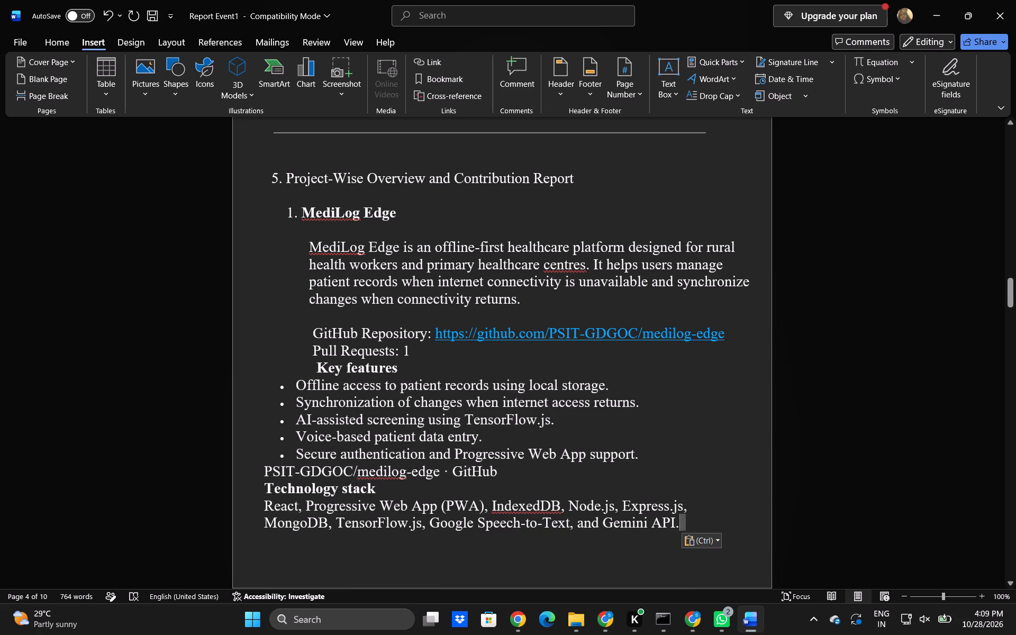
{"action": "left_click_drag", "start_coordinate": [632, 509], "coordinate": [312, 369]}
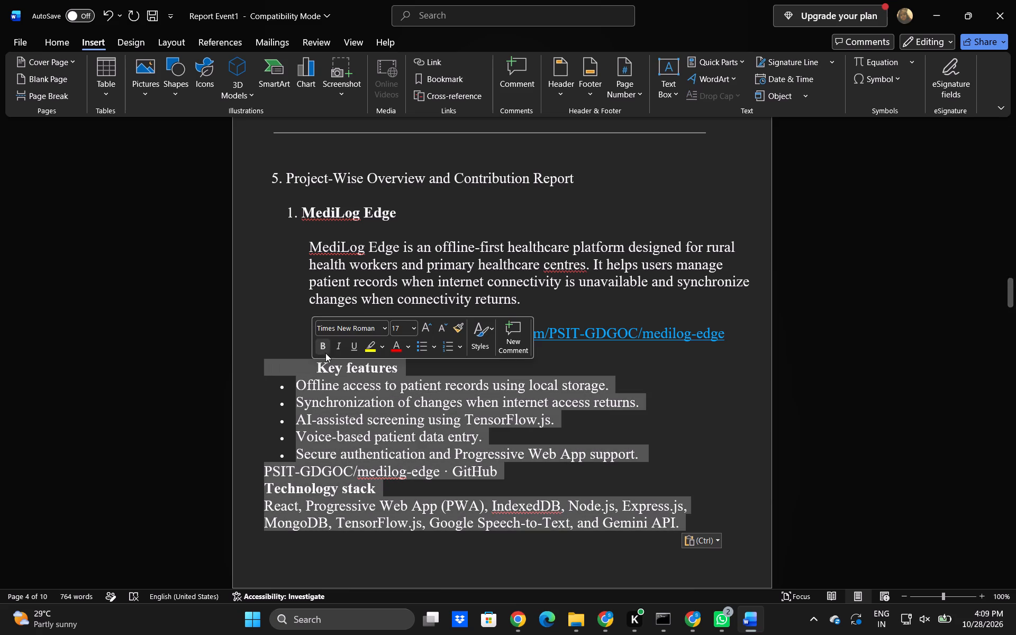
{"action": "left_click", "coordinate": [317, 353]}
{"action": "left_click", "coordinate": [317, 353]}
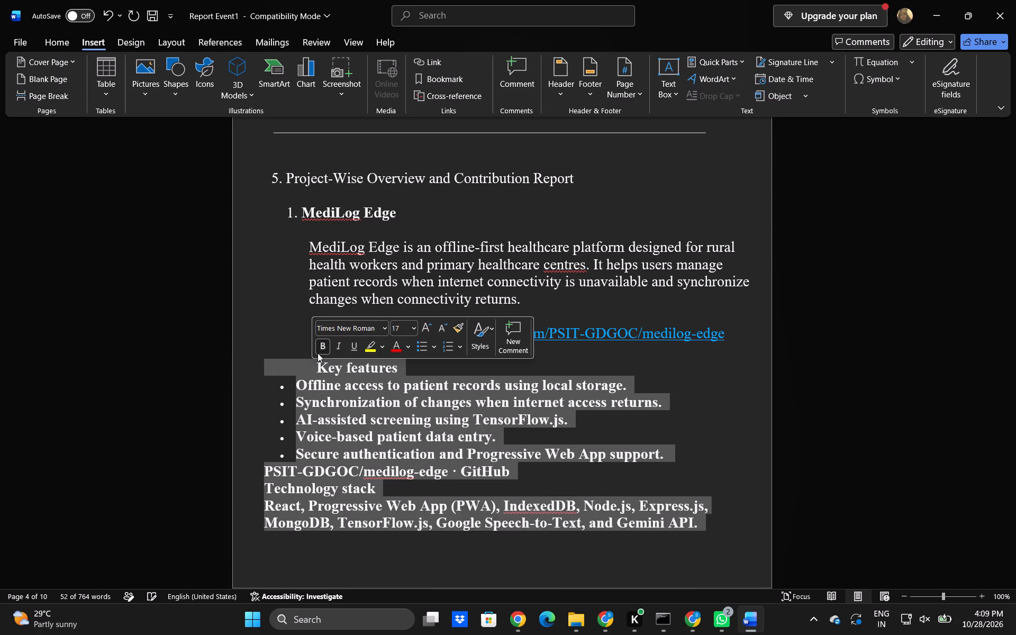
Set the font size of the pasted Key features and Technology stack block to 18.
{"action": "left_click", "coordinate": [397, 325]}
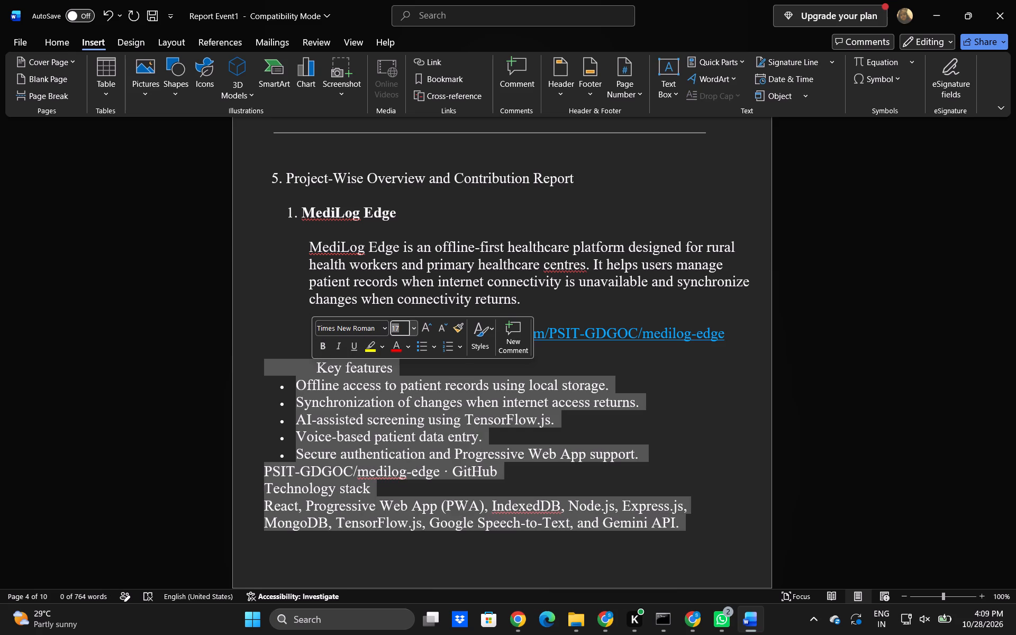
{"action": "key", "text": "BackSpace"}
{"action": "type", "text": "18"}
{"action": "key", "text": "Return"}
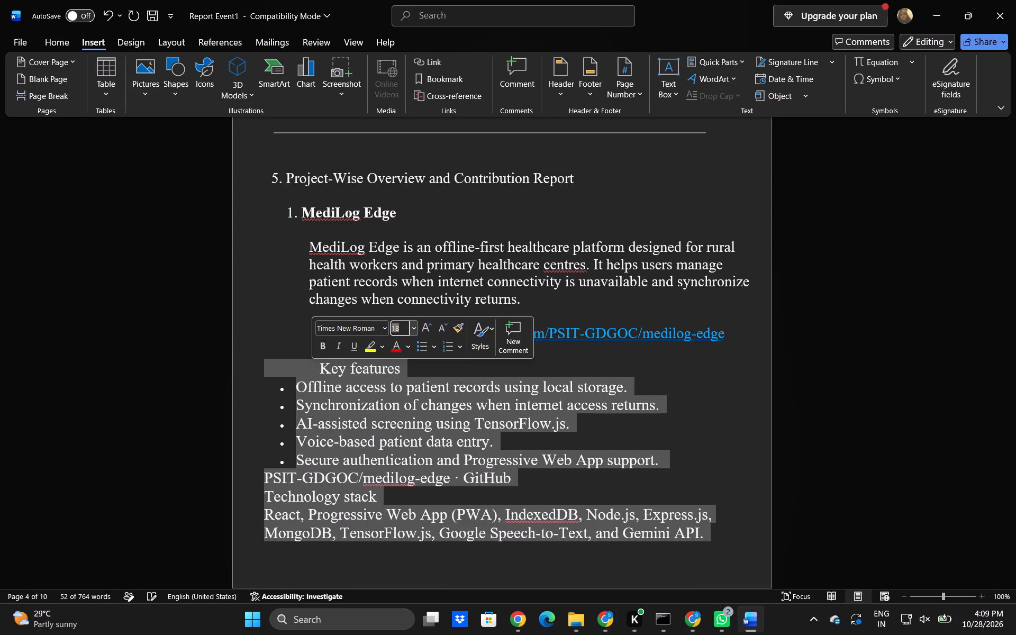
{"action": "left_click", "coordinate": [380, 269]}
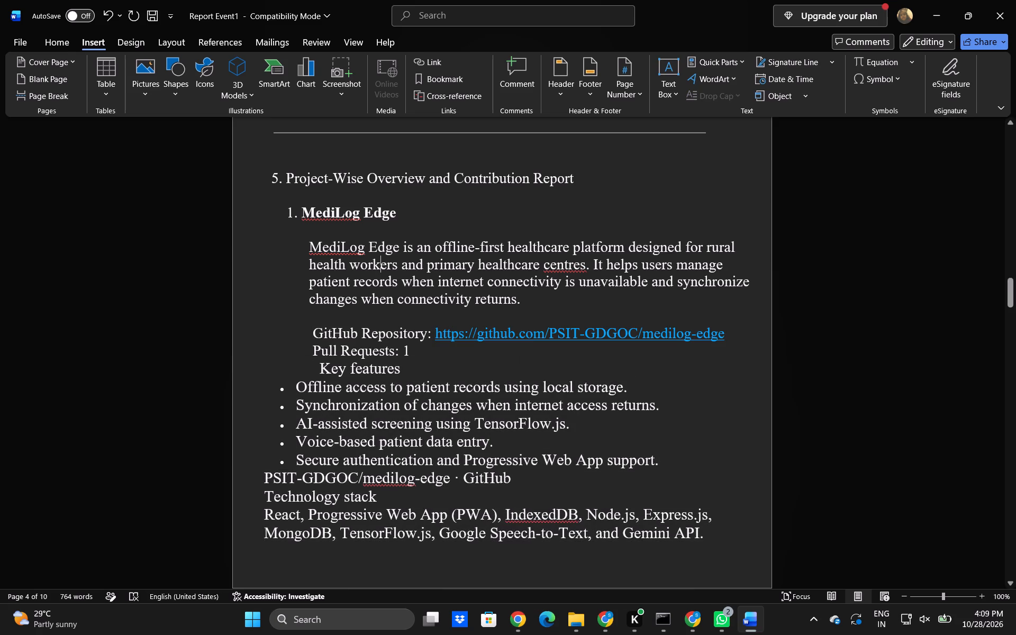
Set the font size of the entire MediLog Edge entry, from its heading through the Technology stack text, to 18.
{"action": "left_click_drag", "start_coordinate": [288, 207], "coordinate": [409, 347]}
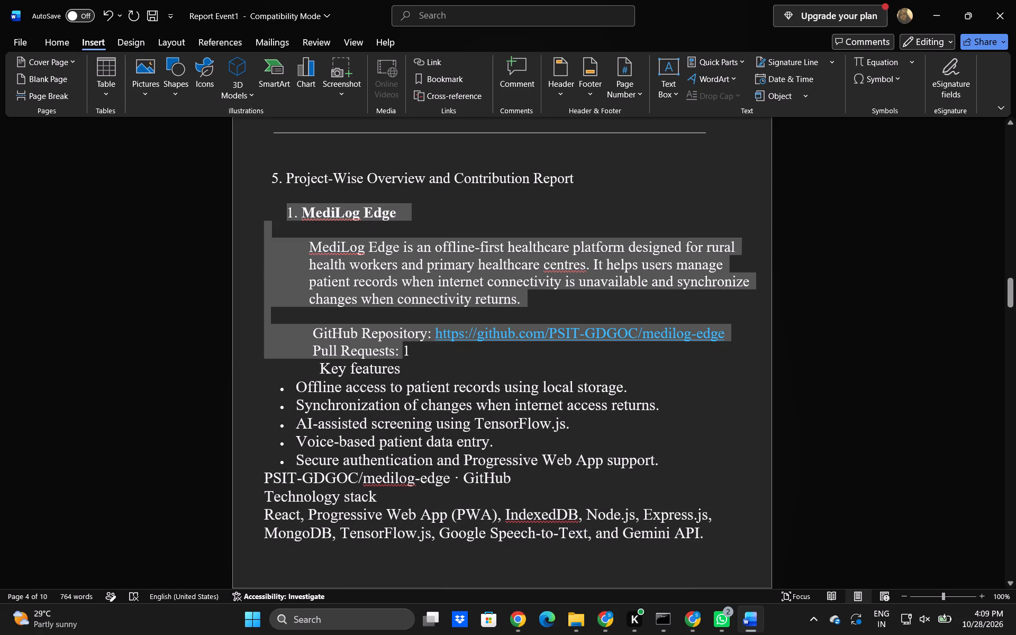
{"action": "left_click_drag", "start_coordinate": [409, 347], "coordinate": [715, 542]}
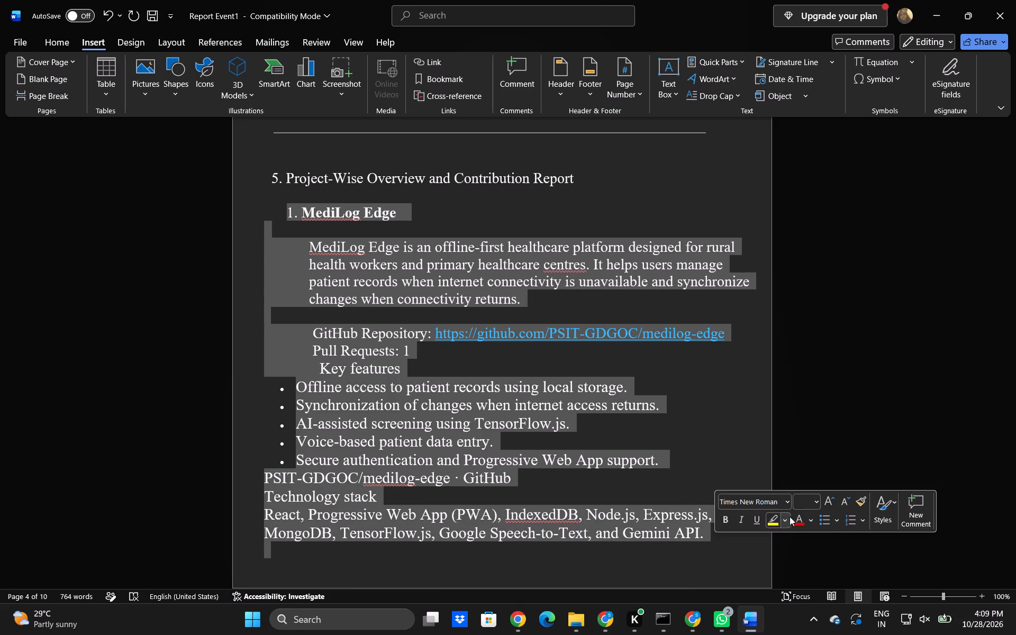
{"action": "left_click", "coordinate": [804, 503]}
{"action": "type", "text": "18"}
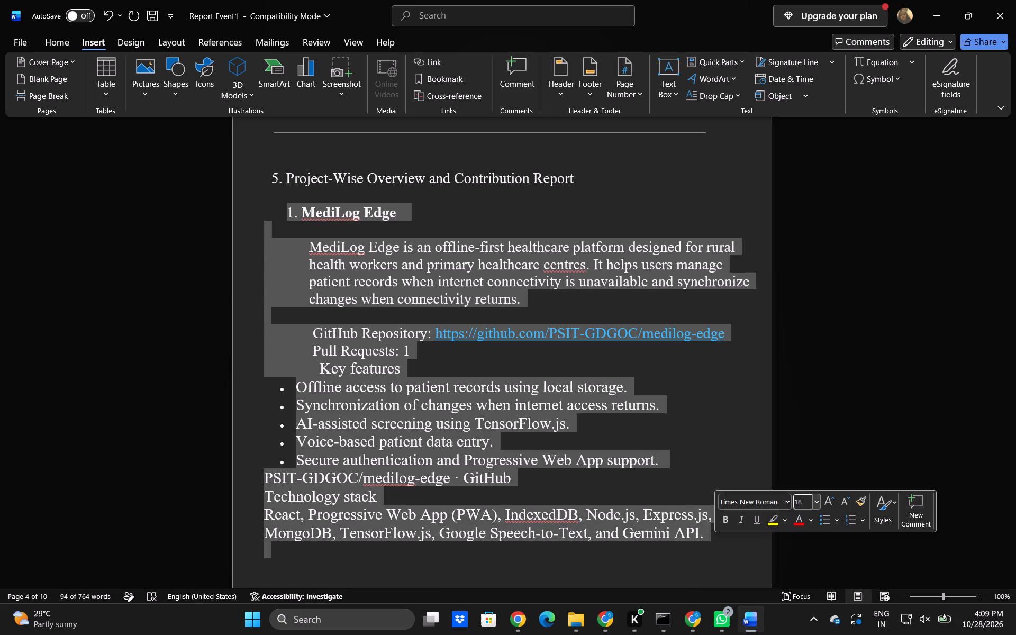
{"action": "key", "text": "Return"}
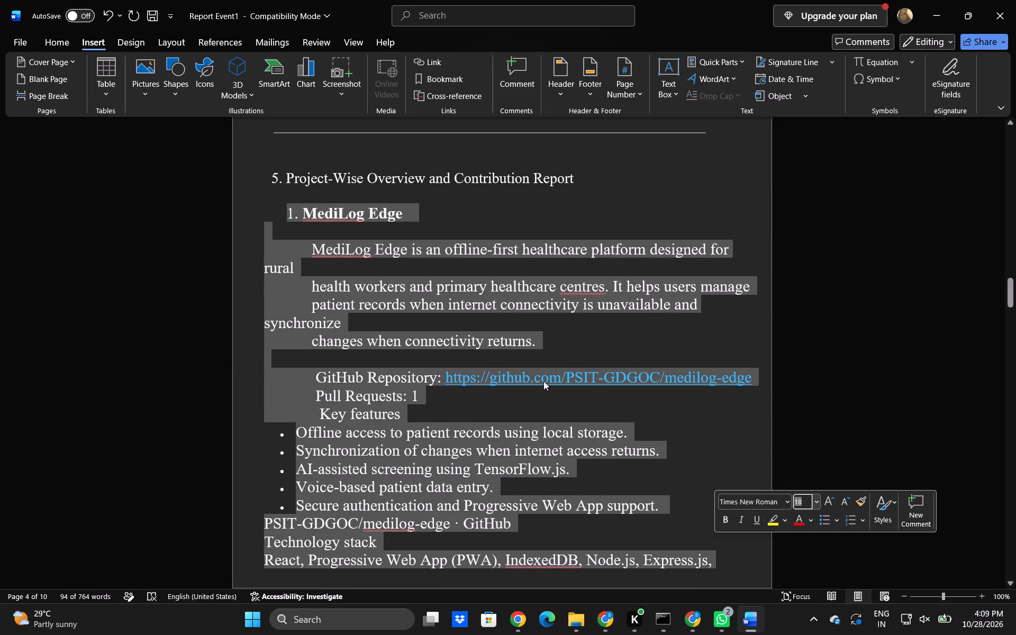
{"action": "left_click", "coordinate": [325, 249]}
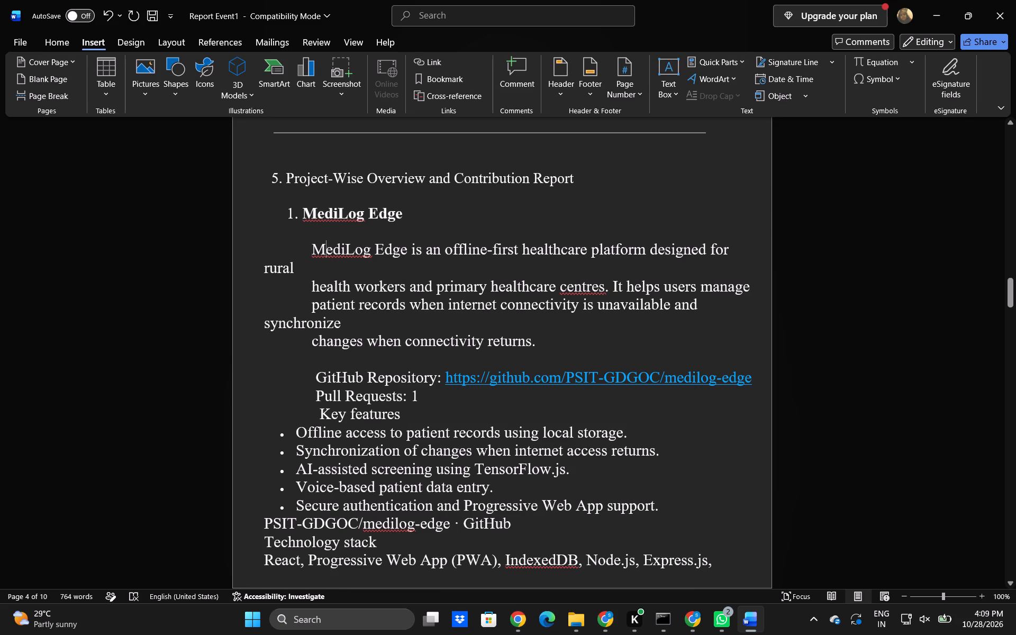
Put the wrapped word "rural" on its own line, indented with spaces to align with the MediLog Edge description.
{"action": "left_click", "coordinate": [264, 269]}
{"action": "key", "text": "BackSpace"}
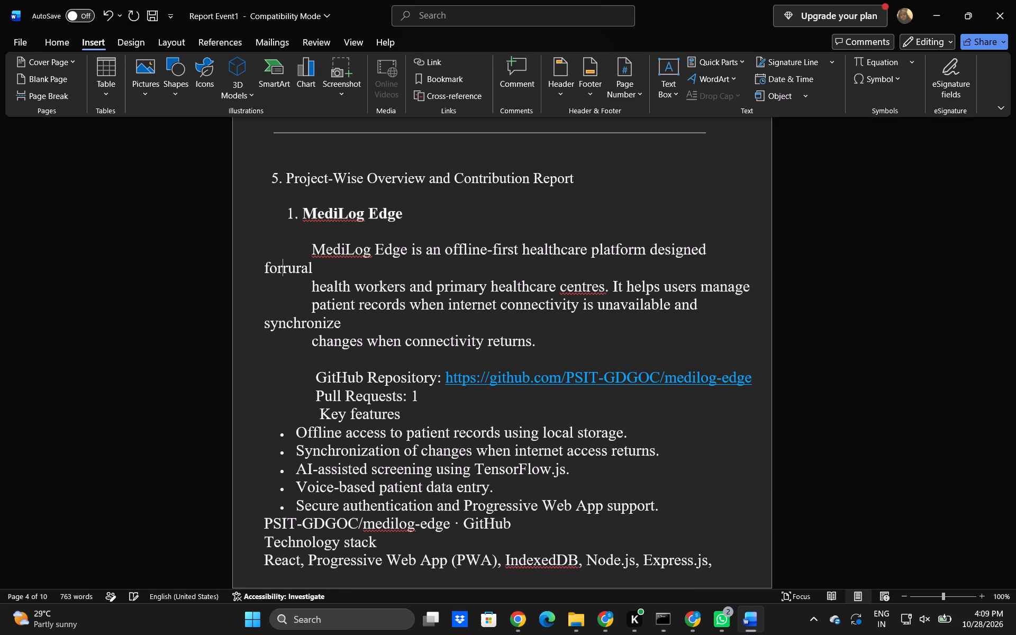
{"action": "key", "text": "Return"}
{"action": "key", "text": "space"}
{"action": "key", "text": "space"}
{"action": "key", "text": "space"}
{"action": "key", "text": "space"}
{"action": "key", "text": "space"}
{"action": "key", "text": "space"}
{"action": "key", "text": "space"}
{"action": "key", "text": "space"}
{"action": "key", "text": "space"}
{"action": "key", "text": "space"}
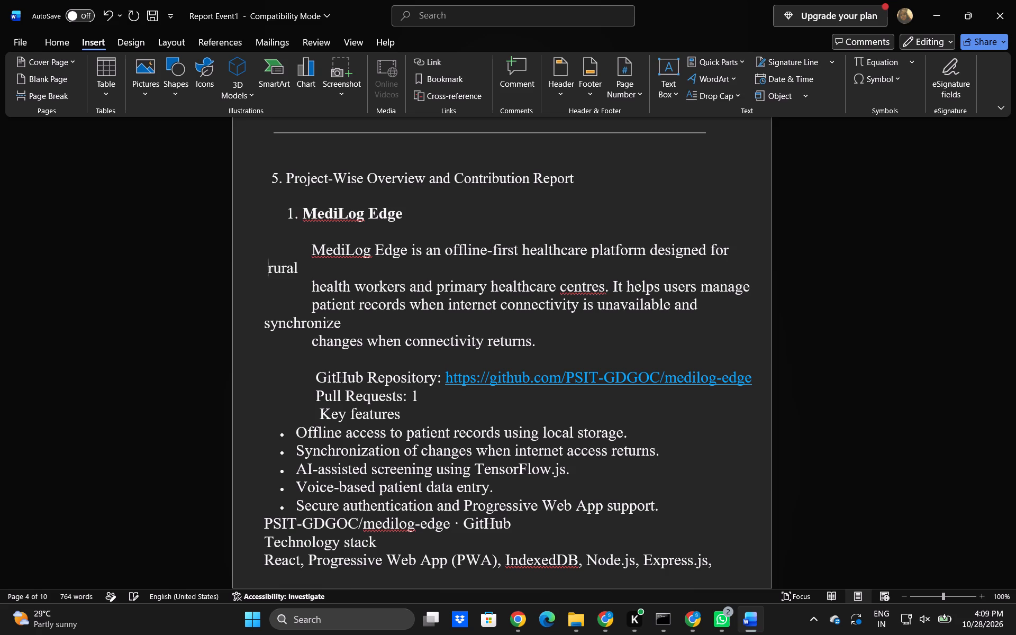
{"action": "key", "text": "space"}
{"action": "key", "text": "space"}
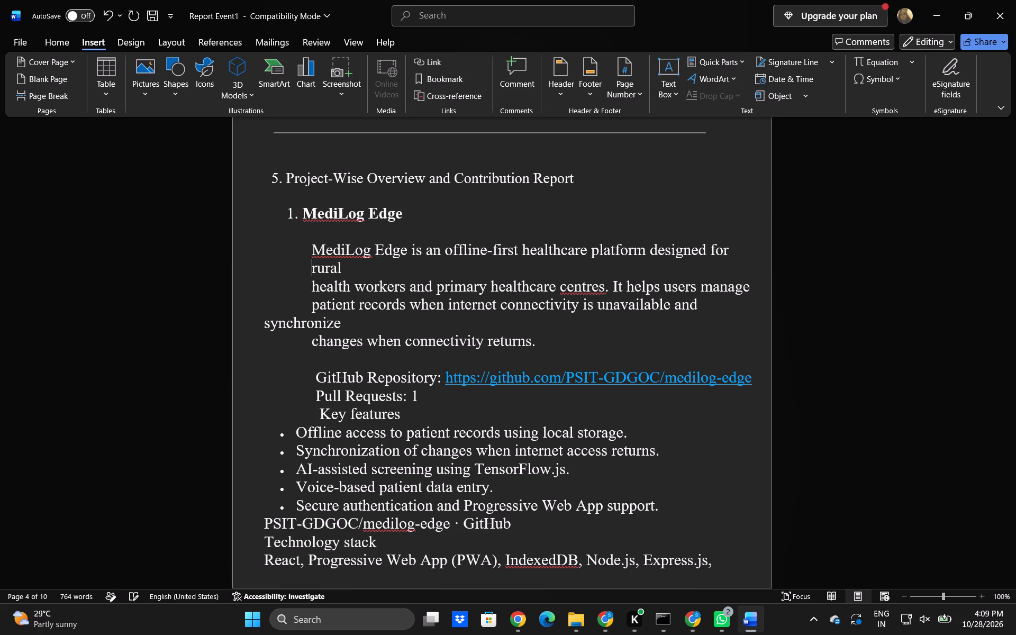
Join the "health workers and primary healthcare centres" line to "rural", separated by a single space.
{"action": "key", "text": "Down"}
{"action": "key", "text": "BackSpace"}
{"action": "key", "text": "BackSpace"}
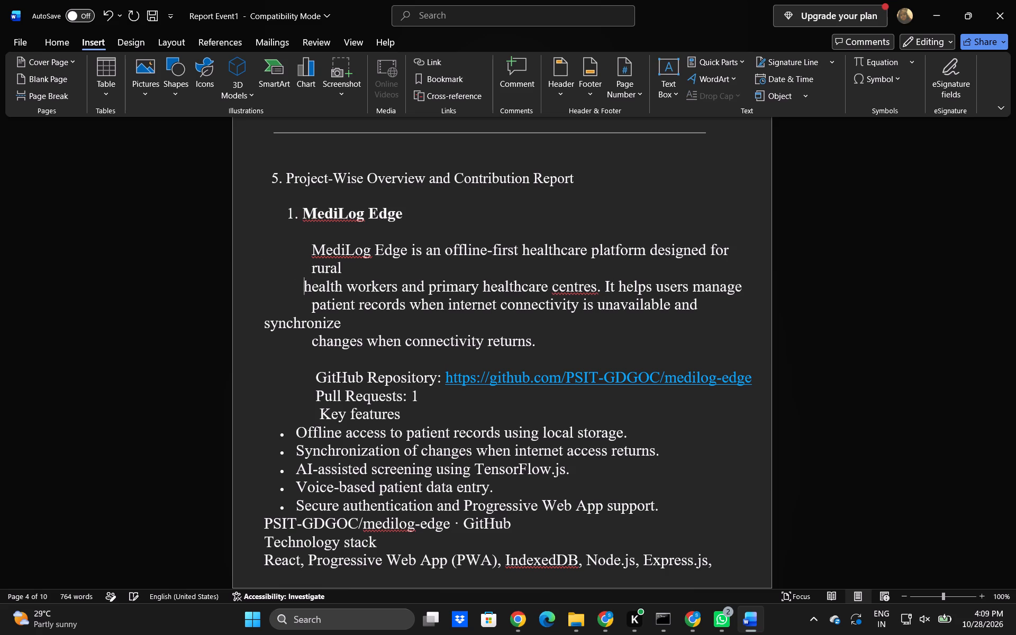
{"action": "key", "text": "BackSpace"}
{"action": "key", "text": "BackSpace"}
{"action": "key", "text": "BackSpace"}
{"action": "key", "text": "BackSpace"}
{"action": "key", "text": "ctrl+BackSpace"}
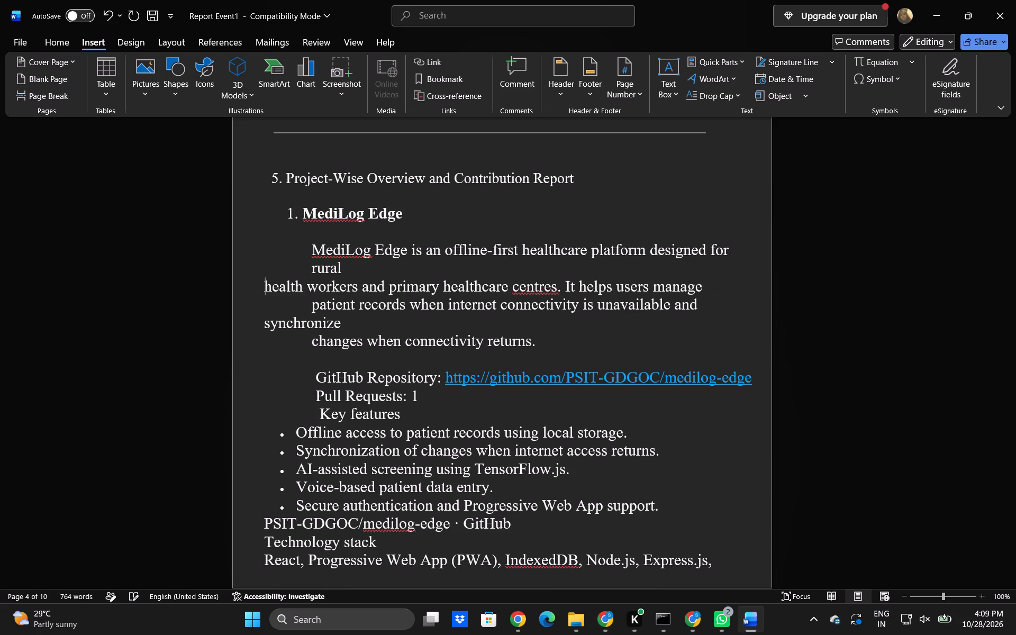
{"action": "key", "text": "ctrl+BackSpace"}
{"action": "key", "text": "space"}
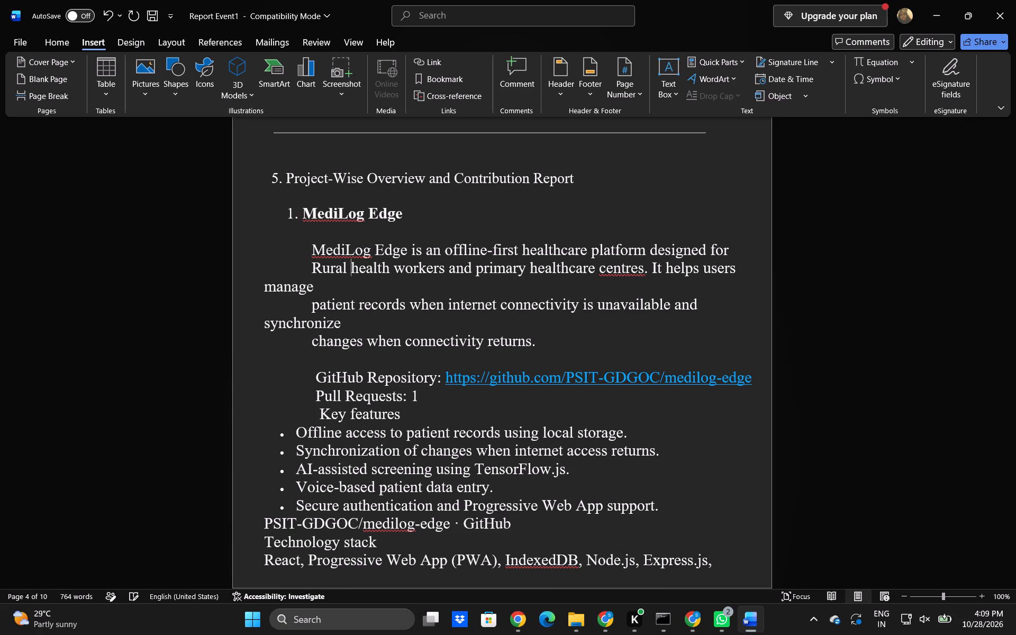
Change the capitalized "Rural" in the MediLog Edge description to lowercase "rural".
{"action": "key", "text": "Left"}
{"action": "key", "text": "Left"}
{"action": "key", "text": "Left"}
{"action": "key", "text": "Left"}
{"action": "key", "text": "Left"}
{"action": "key", "text": "Left"}
{"action": "key", "text": "Right"}
{"action": "key", "text": "BackSpace"}
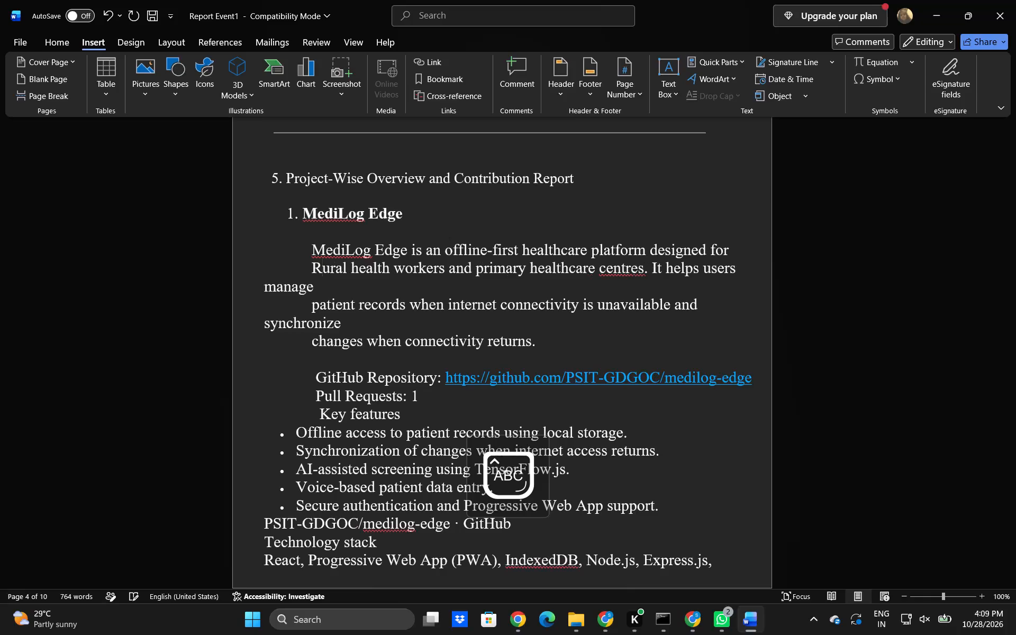
{"action": "key", "text": "BackSpace"}
{"action": "key", "text": "r"}
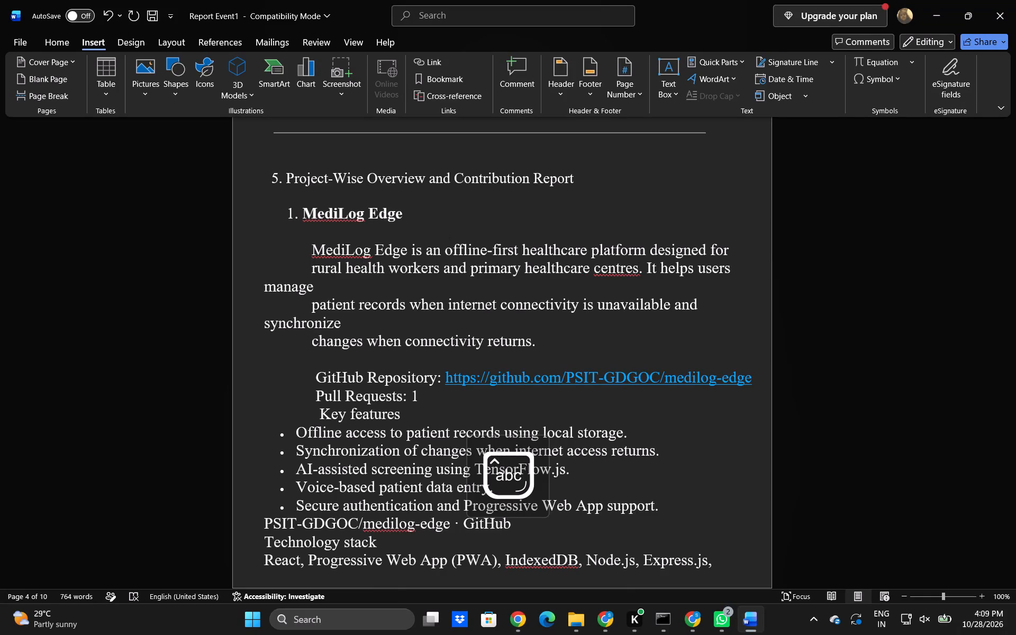
Align the wrapped word "manage" with the description's indent and join the "patient records when internet connectivity" line to it.
{"action": "key", "text": "Down"}
{"action": "key", "text": "Left"}
{"action": "key", "text": "Left"}
{"action": "key", "text": "Left"}
{"action": "key", "text": "Left"}
{"action": "key", "text": "Left"}
{"action": "key", "text": "Left"}
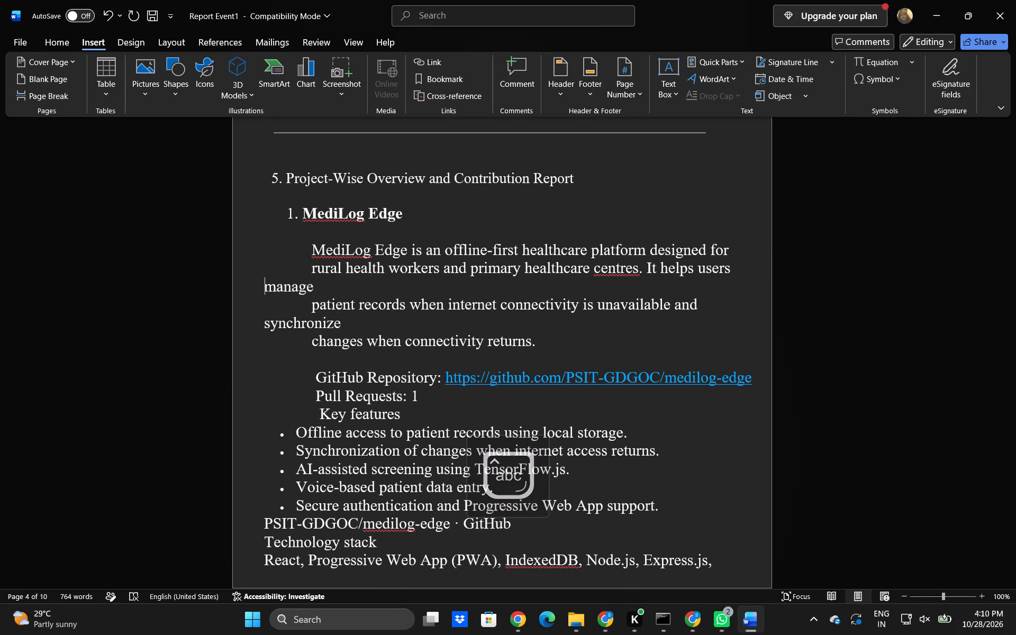
{"action": "key", "text": "Left"}
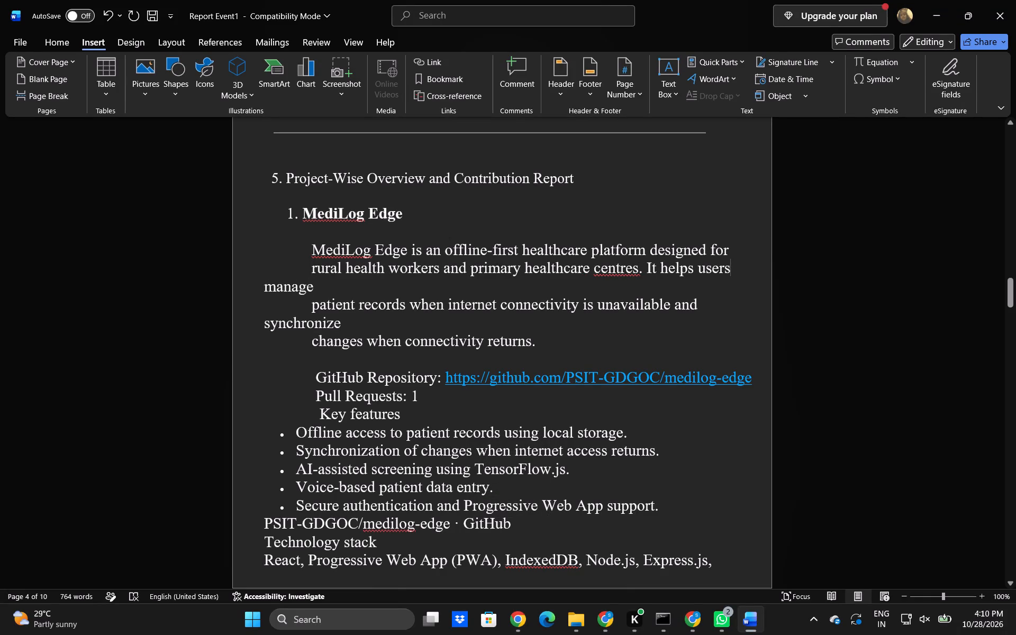
{"action": "left_click", "coordinate": [266, 287]}
{"action": "key", "text": "BackSpace"}
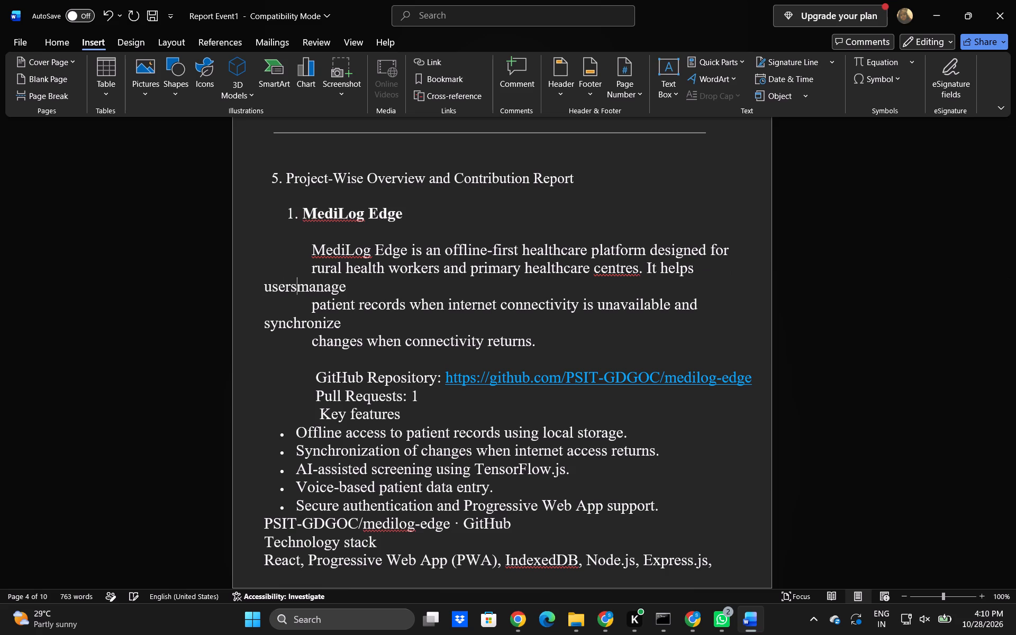
{"action": "key", "text": "space"}
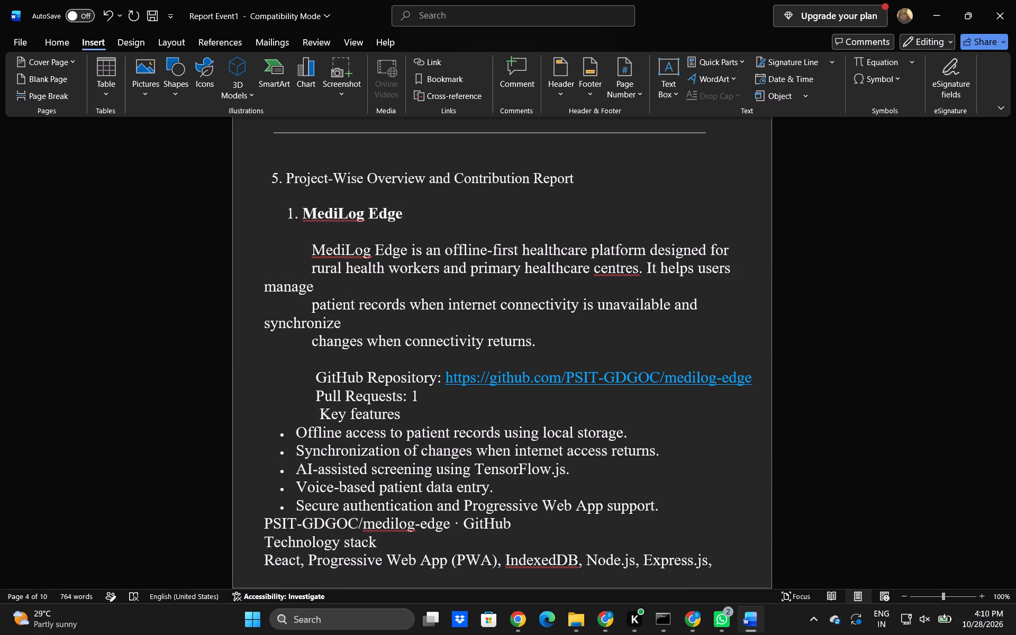
{"action": "key", "text": "BackSpace"}
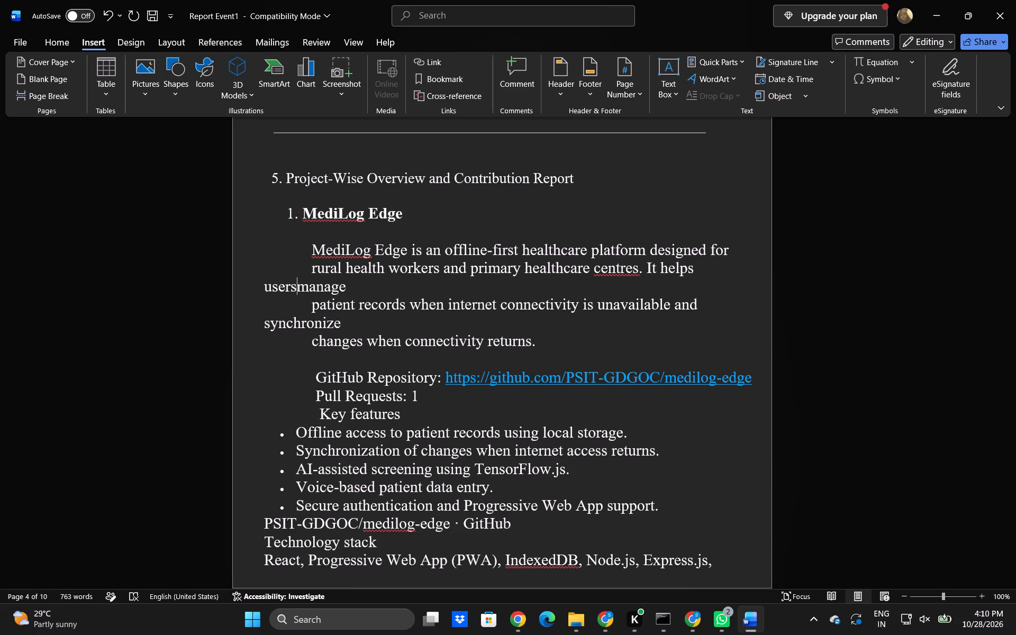
{"action": "key", "text": "space"}
{"action": "key", "text": "Down"}
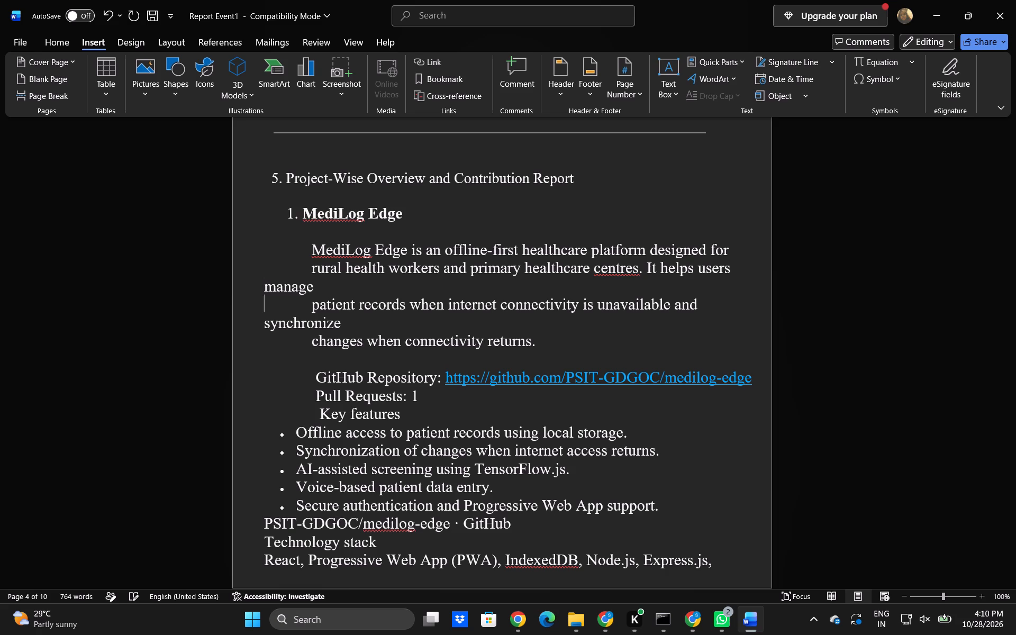
{"action": "key", "text": "ctrl+Right"}
{"action": "key", "text": "BackSpace"}
{"action": "key", "text": "ctrl+BackSpace"}
{"action": "key", "text": "ctrl+BackSpace"}
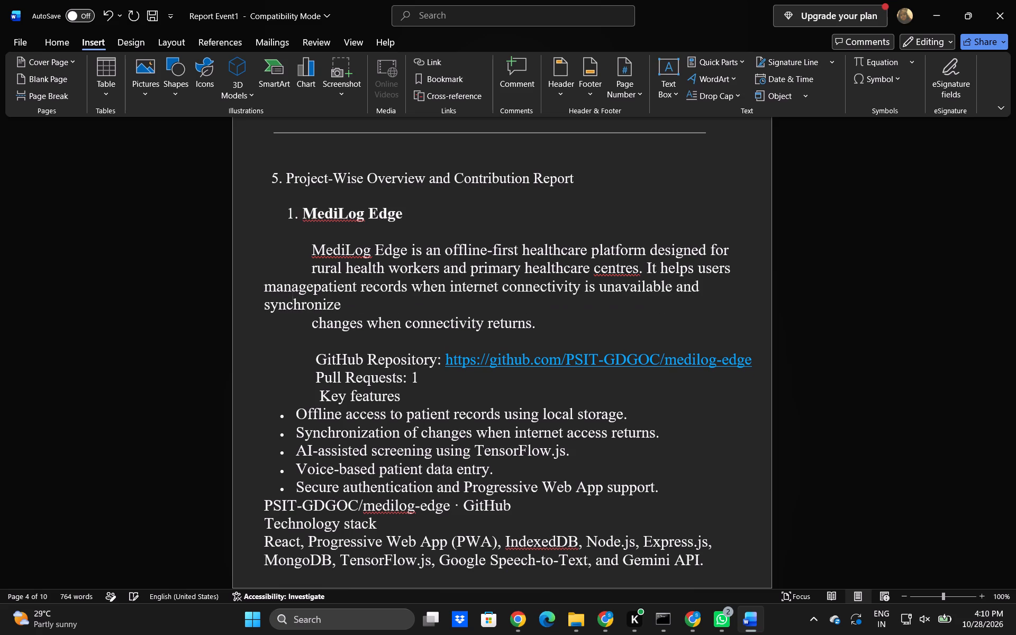
Insert a space between "manage" and "patient" in the MediLog Edge description.
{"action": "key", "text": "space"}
Break the line before "manage patient records" and indent it with spaces to align with the MediLog Edge description's other lines.
{"action": "key", "text": "Down"}
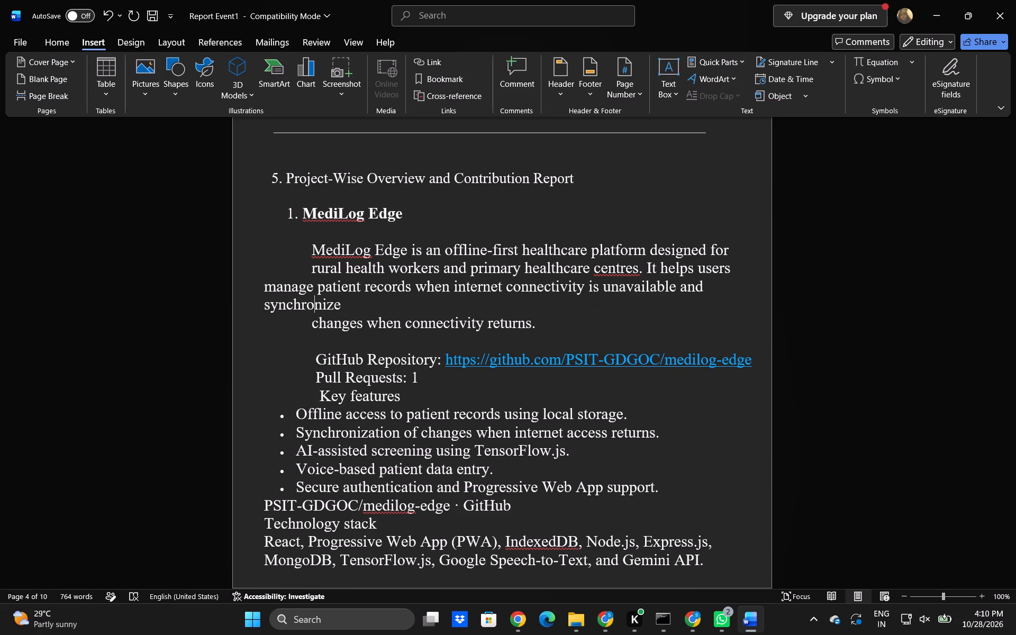
{"action": "key", "text": "Down"}
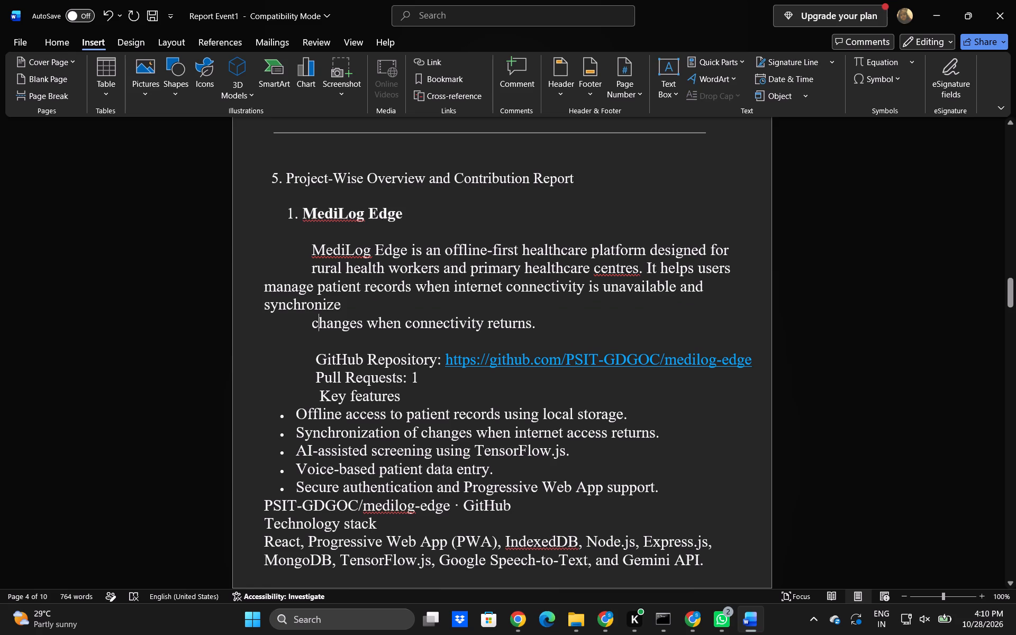
{"action": "left_click", "coordinate": [263, 284]}
{"action": "key", "text": "BackSpace"}
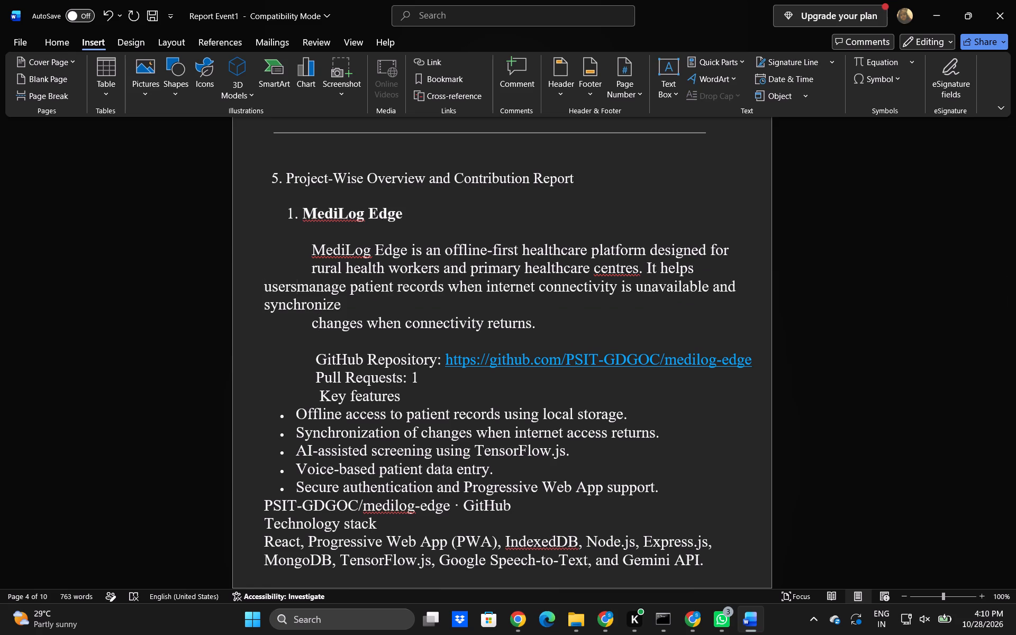
{"action": "key", "text": "Return"}
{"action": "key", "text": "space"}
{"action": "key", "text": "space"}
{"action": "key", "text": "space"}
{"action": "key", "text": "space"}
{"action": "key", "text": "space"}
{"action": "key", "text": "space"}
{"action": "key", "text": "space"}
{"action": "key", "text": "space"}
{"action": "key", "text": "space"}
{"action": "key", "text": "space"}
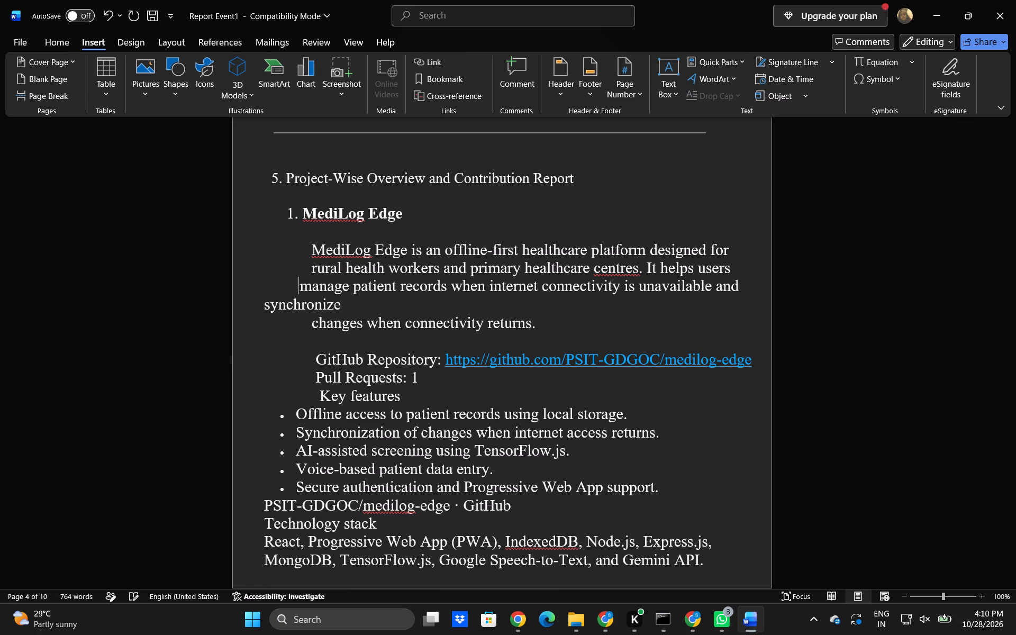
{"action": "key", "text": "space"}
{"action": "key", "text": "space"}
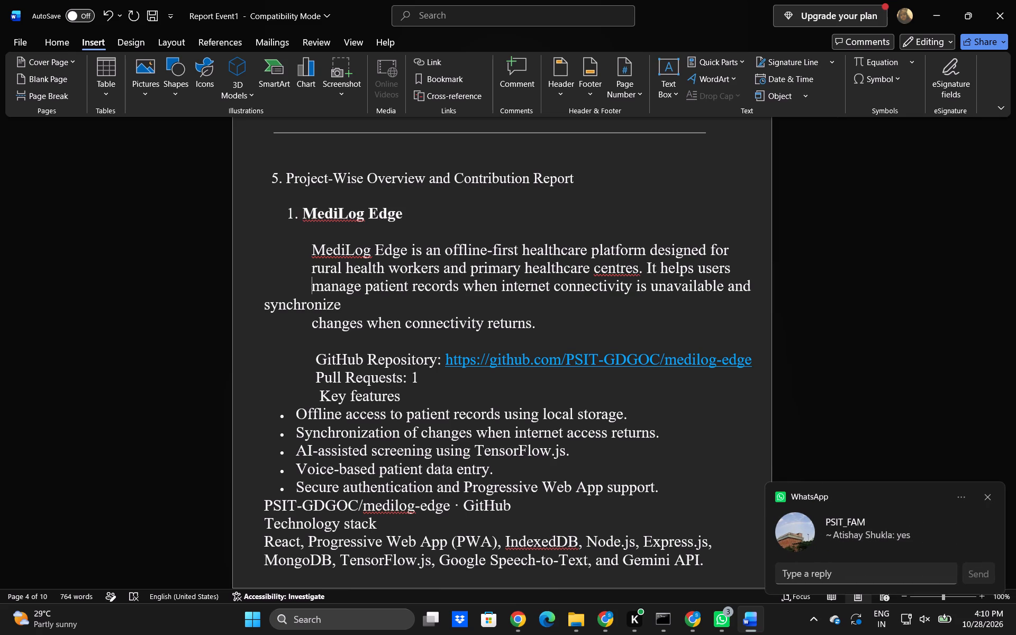
Rework the break before the wrapped word "synchronize" in the MediLog Edge description, keeping a space after "and".
{"action": "key", "text": "Down"}
{"action": "key", "text": "ctrl+Left"}
{"action": "key", "text": "BackSpace"}
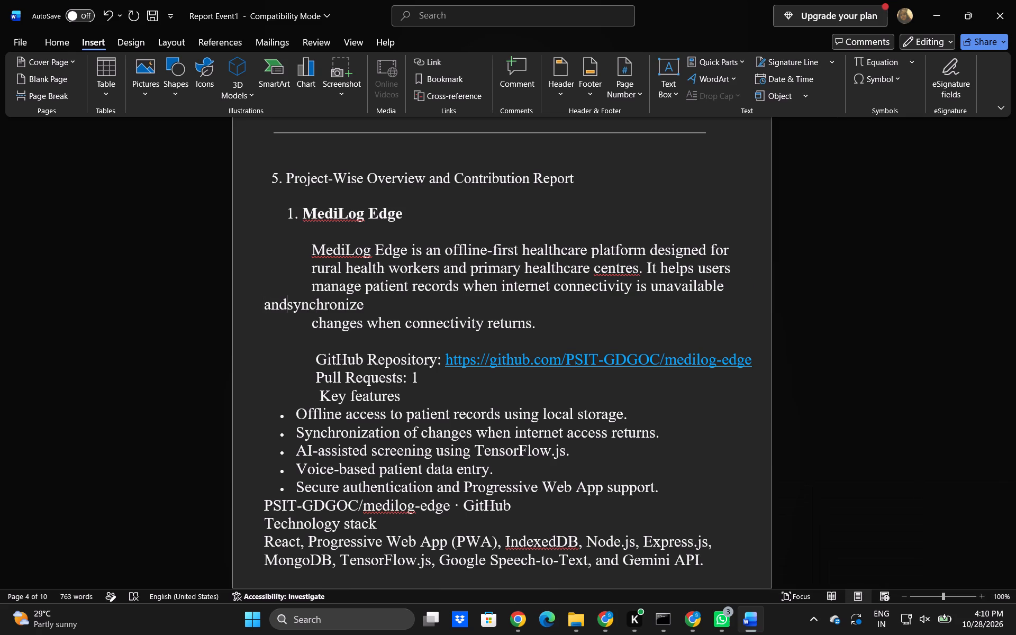
{"action": "key", "text": "BackSpace"}
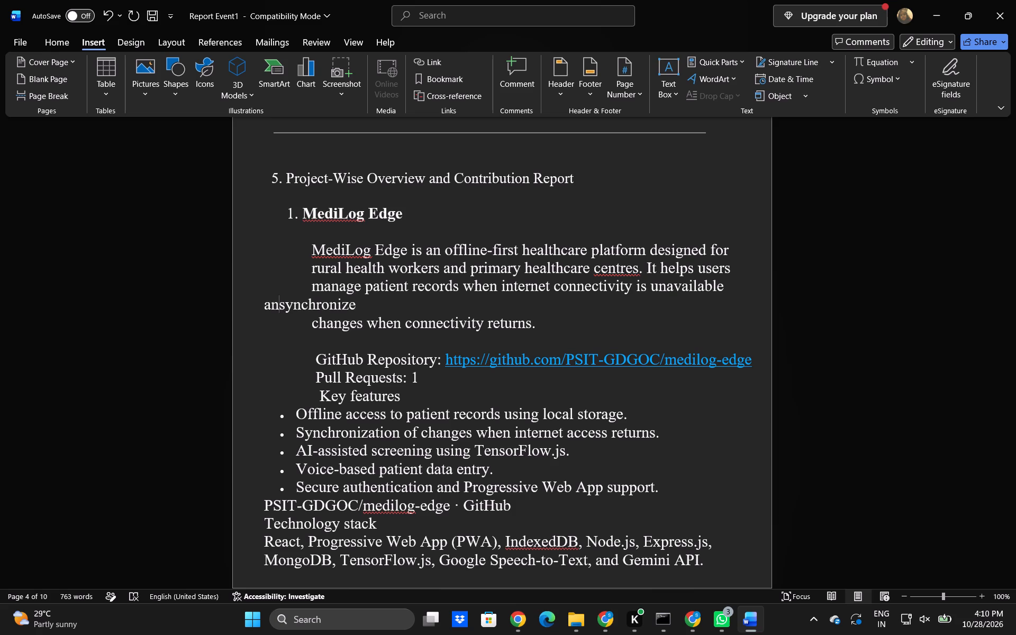
{"action": "key", "text": "ctrl+z"}
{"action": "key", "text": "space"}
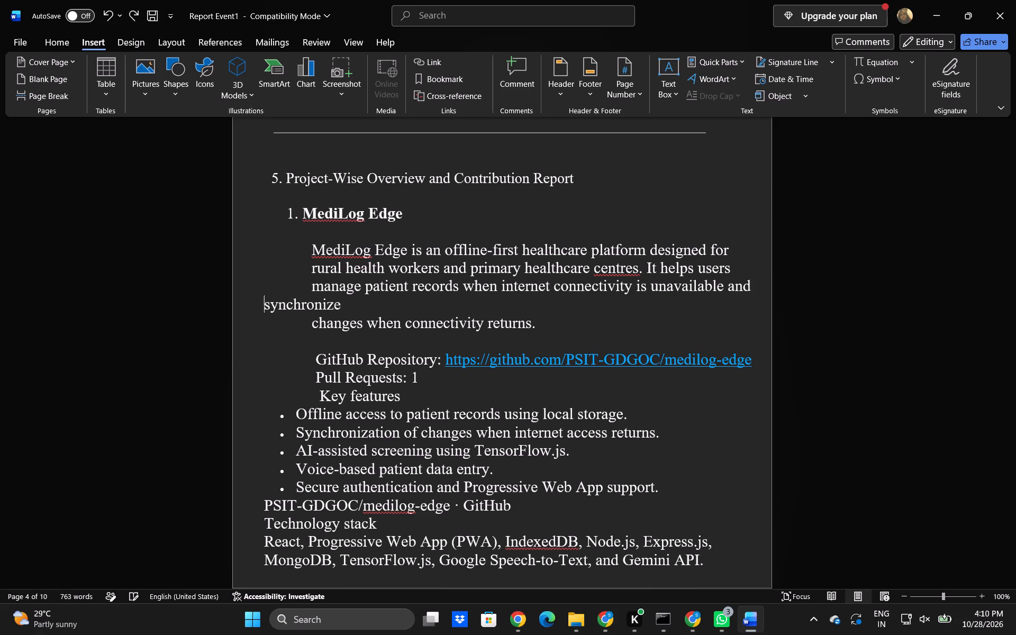
Put the wrapped word "synchronize" on its own line, indented with spaces to align with the description.
{"action": "key", "text": "space"}
{"action": "key", "text": "space"}
{"action": "key", "text": "BackSpace"}
{"action": "key", "text": "BackSpace"}
{"action": "key", "text": "BackSpace"}
{"action": "key", "text": "BackSpace"}
{"action": "key", "text": "Return"}
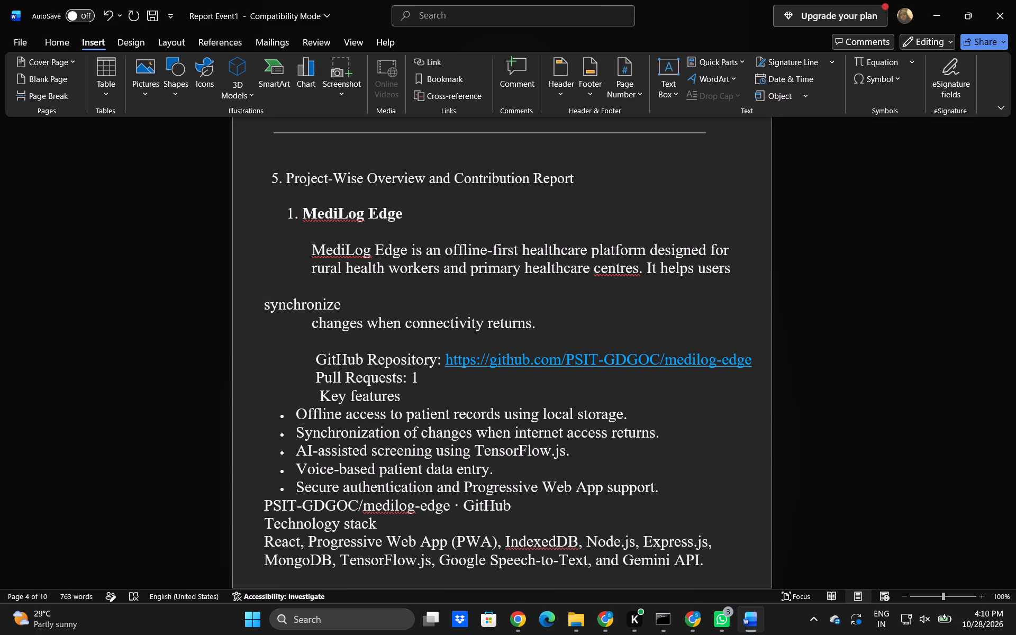
{"action": "key", "text": "space"}
{"action": "key", "text": "space"}
{"action": "key", "text": "space"}
{"action": "key", "text": "space"}
{"action": "key", "text": "space"}
{"action": "key", "text": "space"}
{"action": "key", "text": "space"}
{"action": "key", "text": "space"}
{"action": "key", "text": "space"}
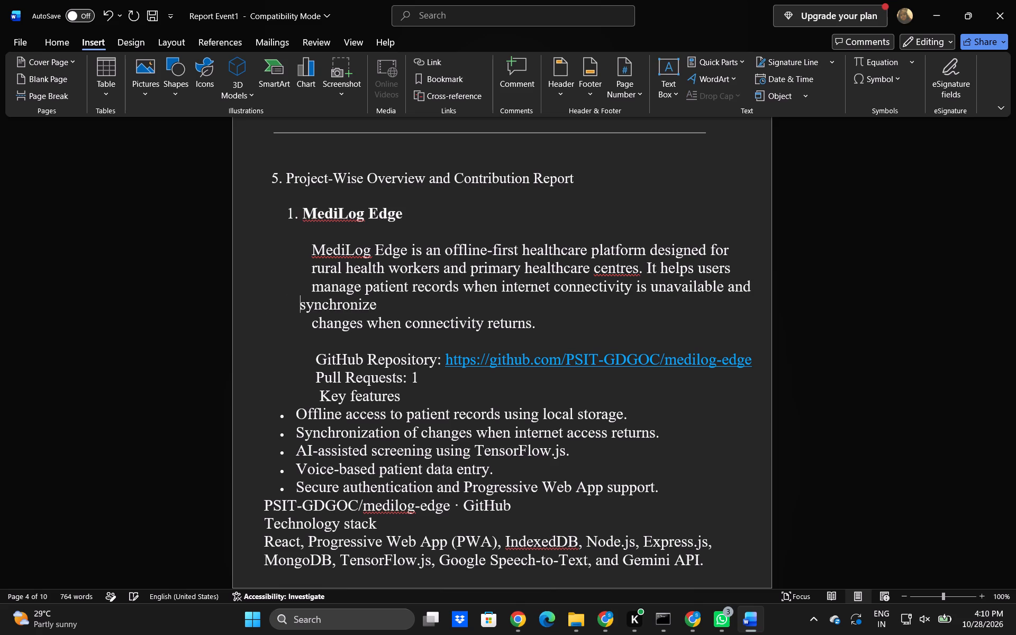
{"action": "key", "text": "space"}
{"action": "key", "text": "space"}
{"action": "key", "text": "space"}
Join "changes when connectivity returns." to the "synchronize" line, separated by a single space.
{"action": "key", "text": "Down"}
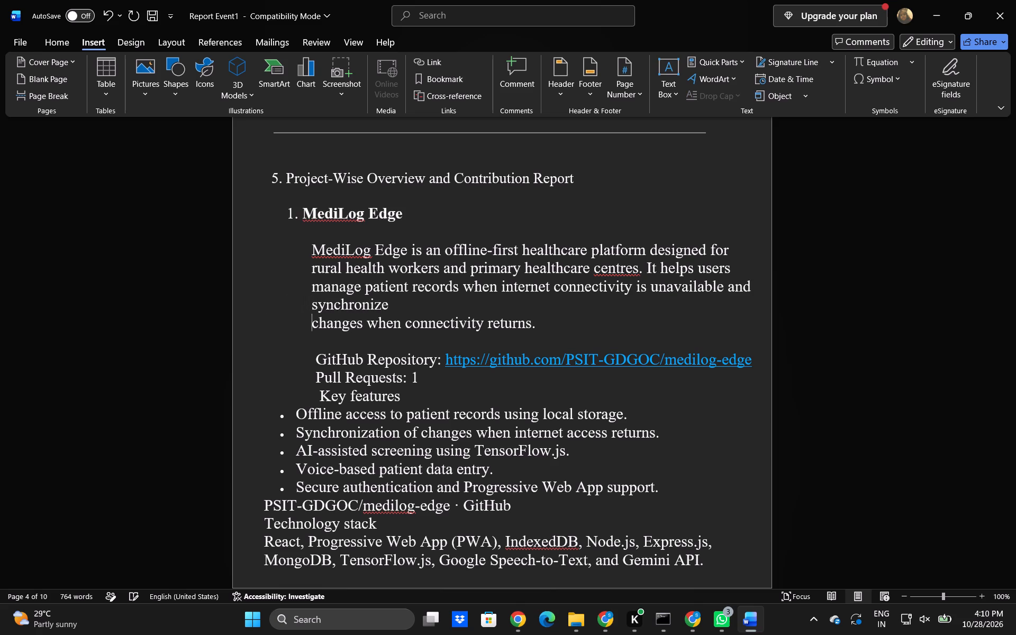
{"action": "key", "text": "ctrl+BackSpace"}
{"action": "key", "text": "ctrl+BackSpace"}
{"action": "key", "text": "space"}
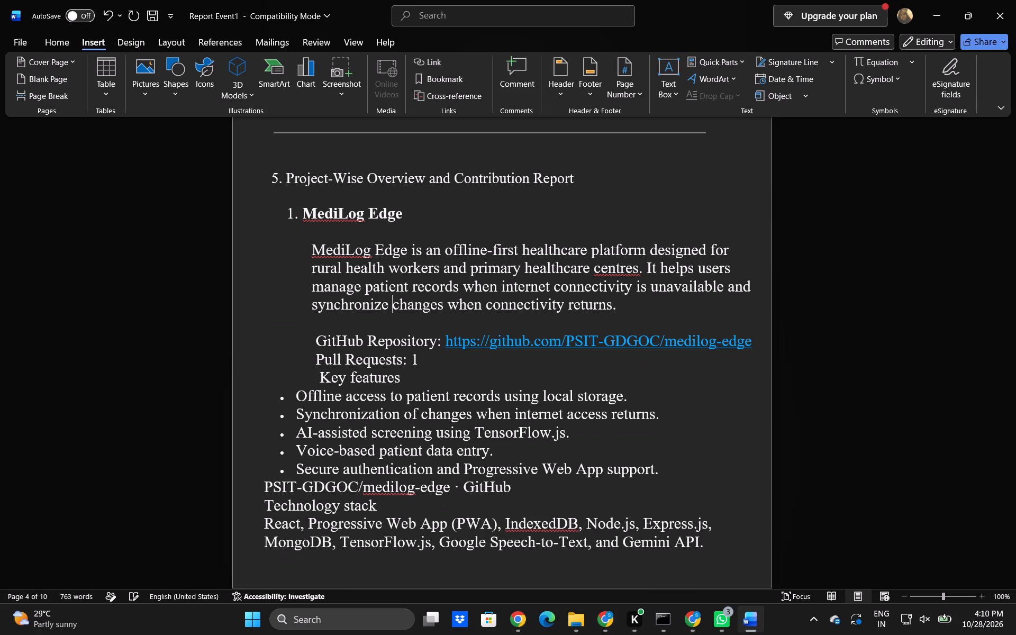
Insert a blank line after the Pull Requests line and another after the GitHub Repository line.
{"action": "left_click", "coordinate": [278, 399]}
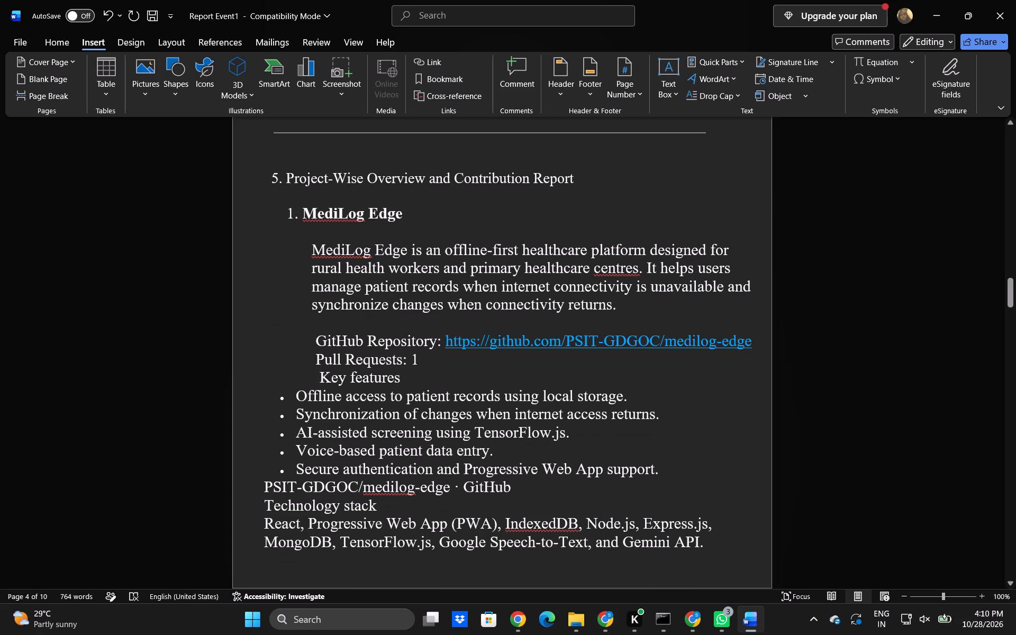
{"action": "left_click", "coordinate": [422, 359]}
{"action": "key", "text": "Return"}
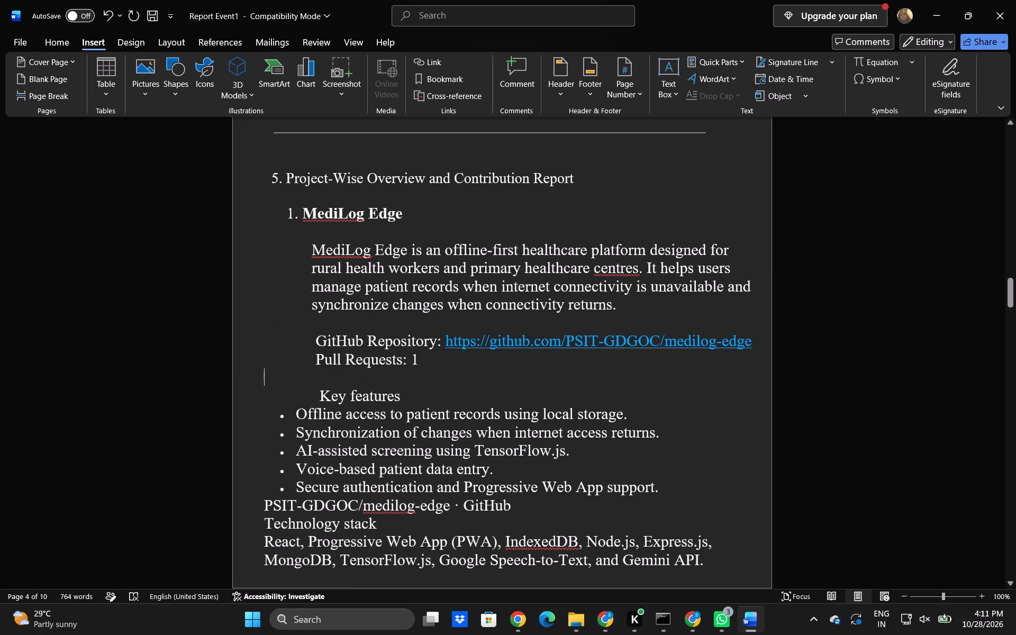
{"action": "left_click", "coordinate": [766, 350]}
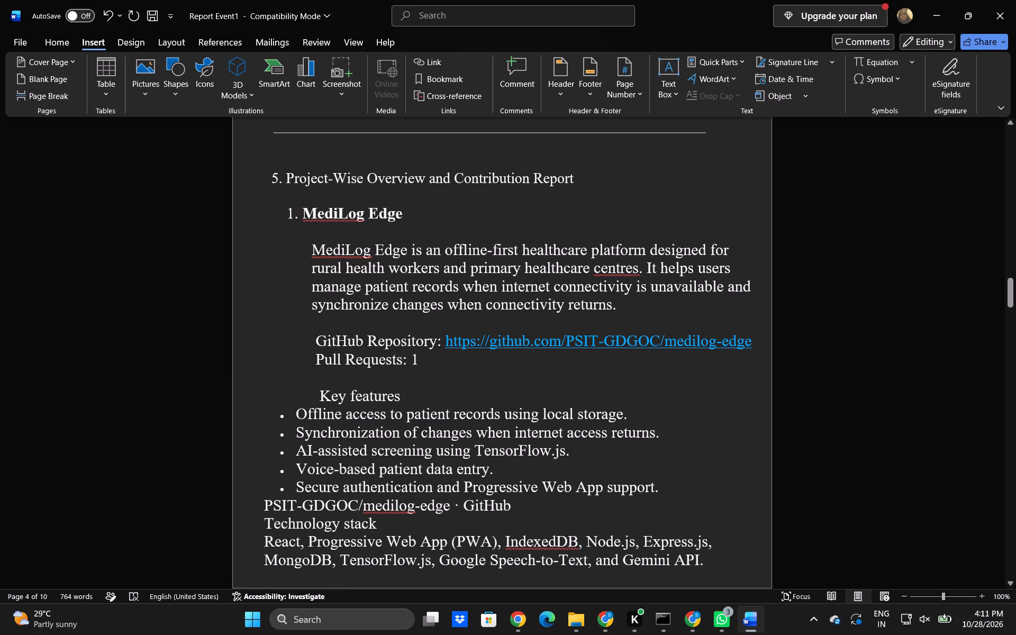
{"action": "left_click", "coordinate": [761, 345]}
{"action": "key", "text": "Return"}
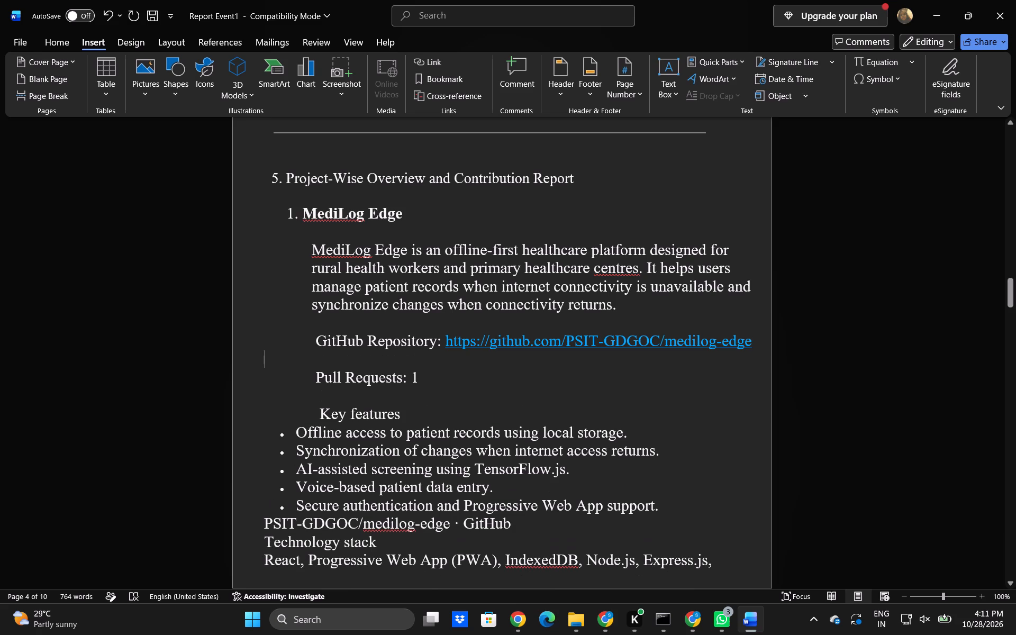
Indent the first key feature, "Offline access to patient records using local storage.", with spaces so its text starts slightly beyond the "Key features" heading.
{"action": "left_click", "coordinate": [278, 429]}
{"action": "key", "text": "space"}
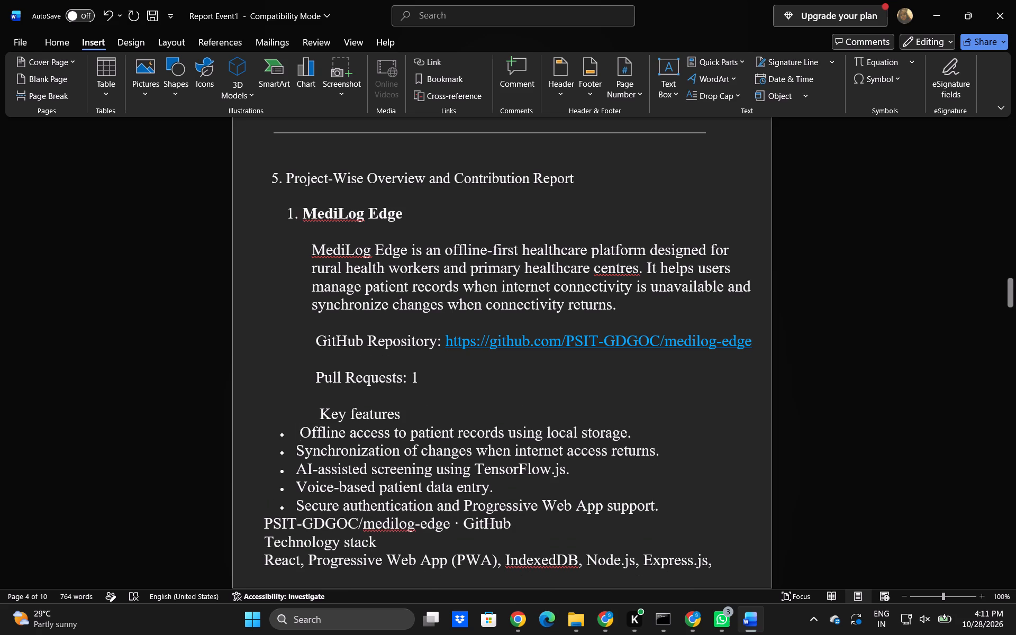
{"action": "key", "text": "space"}
{"action": "key", "text": "space"}
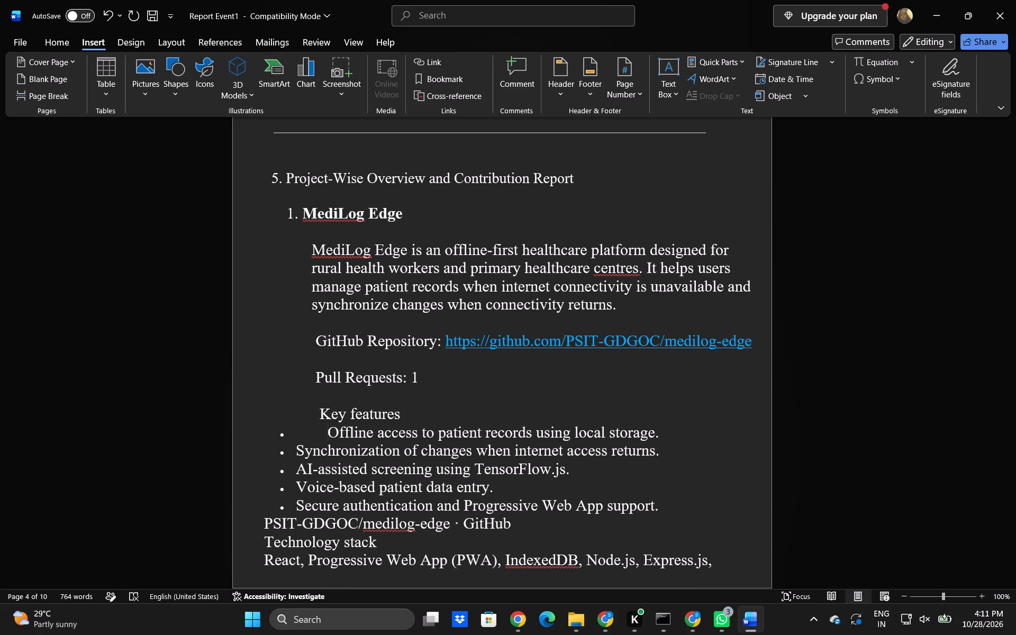
{"action": "key", "text": "space"}
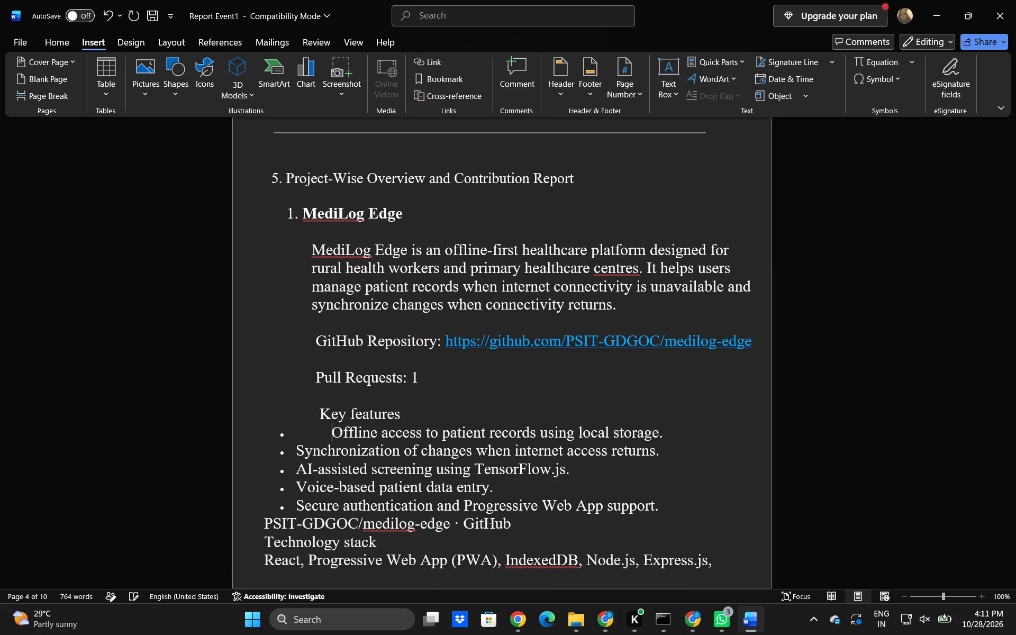
Indent the "Synchronization of changes when internet access returns." feature with nine spaces to align with the feature above.
{"action": "key", "text": "Down"}
{"action": "key", "text": "ctrl+Left"}
{"action": "key", "text": "space"}
{"action": "key", "text": "space"}
{"action": "key", "text": "space"}
{"action": "key", "text": "space"}
{"action": "key", "text": "space"}
{"action": "key", "text": "space"}
{"action": "key", "text": "space"}
{"action": "key", "text": "space"}
{"action": "key", "text": "space"}
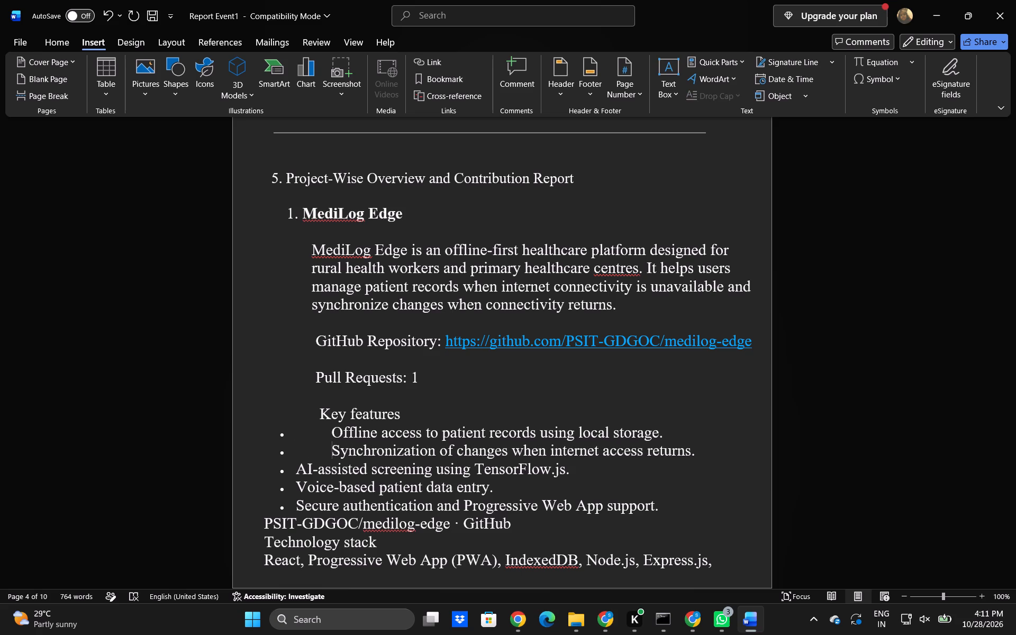
Indent the "AI-assisted screening using TensorFlow.js." feature with nine spaces to align with the features above.
{"action": "key", "text": "Down"}
{"action": "key", "text": "ctrl+Left"}
{"action": "key", "text": "ctrl+Left"}
{"action": "key", "text": "ctrl+Left"}
{"action": "key", "text": "space"}
{"action": "key", "text": "space"}
{"action": "key", "text": "space"}
{"action": "key", "text": "space"}
{"action": "key", "text": "space"}
{"action": "key", "text": "space"}
{"action": "key", "text": "space"}
{"action": "key", "text": "space"}
{"action": "key", "text": "space"}
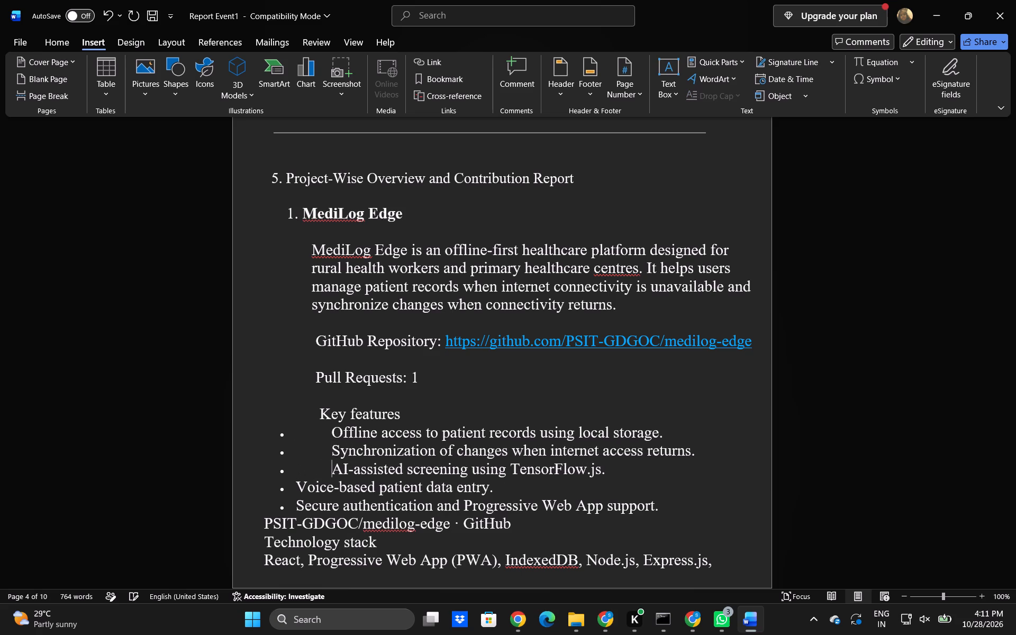
Indent the "Voice-based patient data entry." feature with nine spaces to align with the features above.
{"action": "key", "text": "ctrl+Down"}
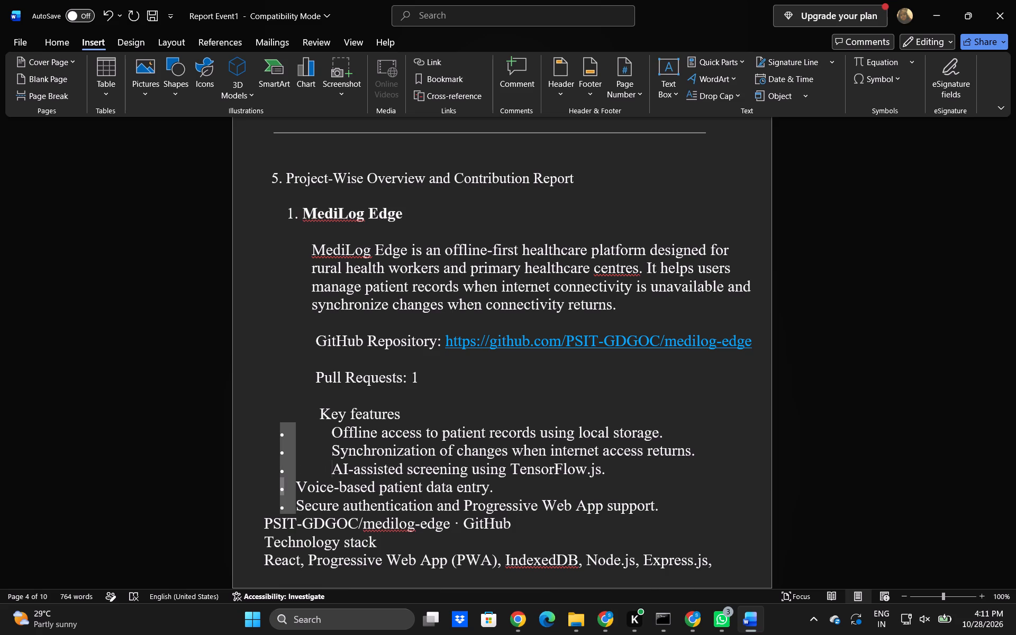
{"action": "left_click", "coordinate": [300, 484]}
{"action": "key", "text": "space"}
{"action": "key", "text": "space"}
{"action": "key", "text": "space"}
{"action": "key", "text": "space"}
{"action": "key", "text": "space"}
{"action": "key", "text": "space"}
{"action": "key", "text": "space"}
{"action": "key", "text": "space"}
{"action": "key", "text": "space"}
{"action": "key", "text": "space"}
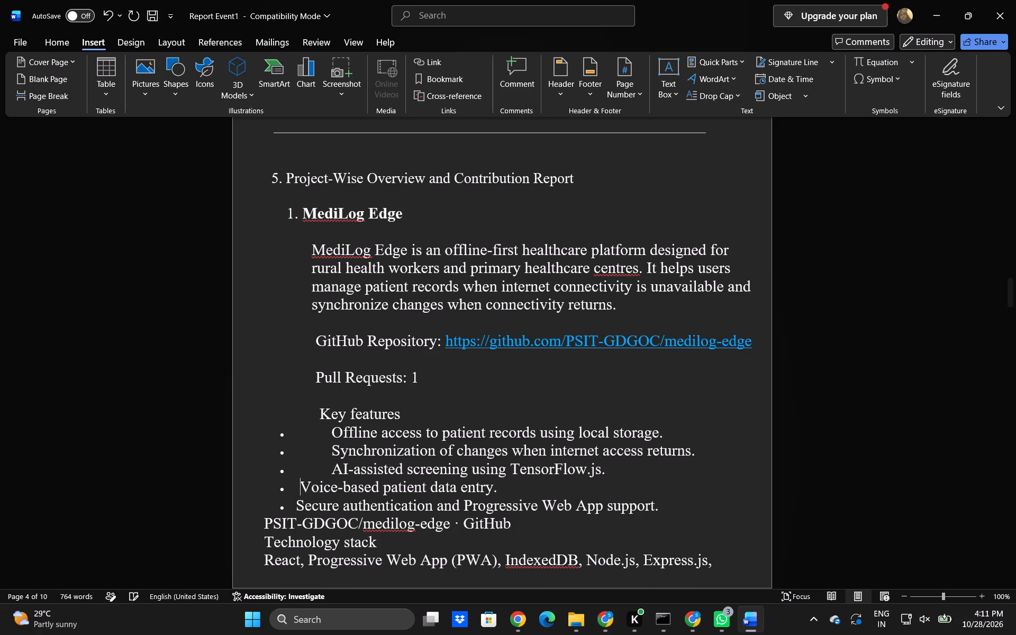
{"action": "key", "text": "BackSpace"}
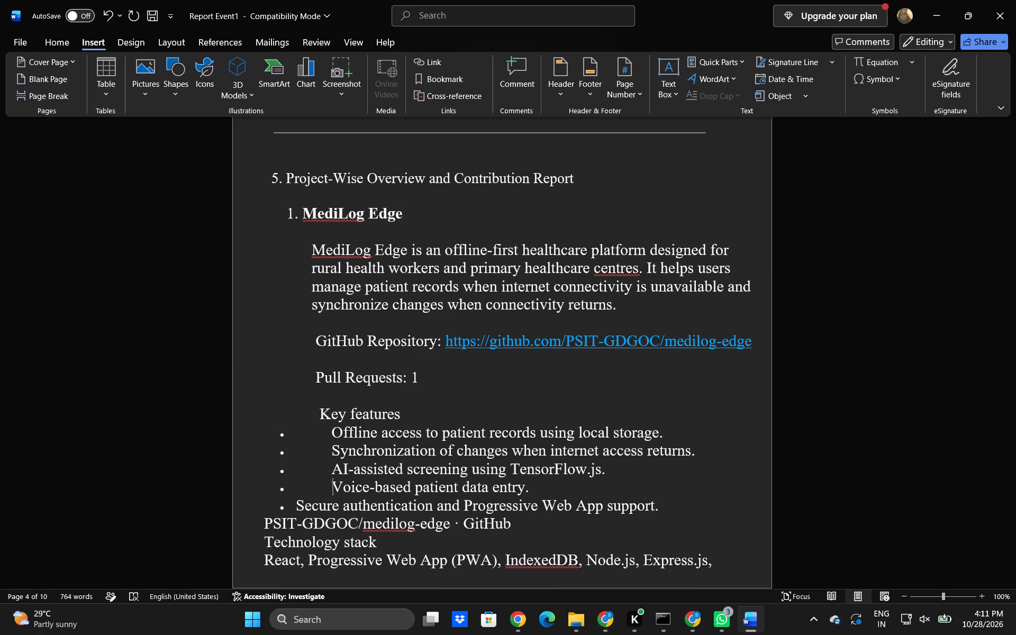
Indent the "Secure authentication and Progressive Web App support." feature with nine spaces to align with the features above.
{"action": "key", "text": "Down"}
{"action": "key", "text": "ctrl+Left"}
{"action": "key", "text": "space"}
{"action": "key", "text": "space"}
{"action": "key", "text": "space"}
{"action": "key", "text": "space"}
{"action": "key", "text": "space"}
{"action": "key", "text": "space"}
{"action": "key", "text": "space"}
{"action": "key", "text": "space"}
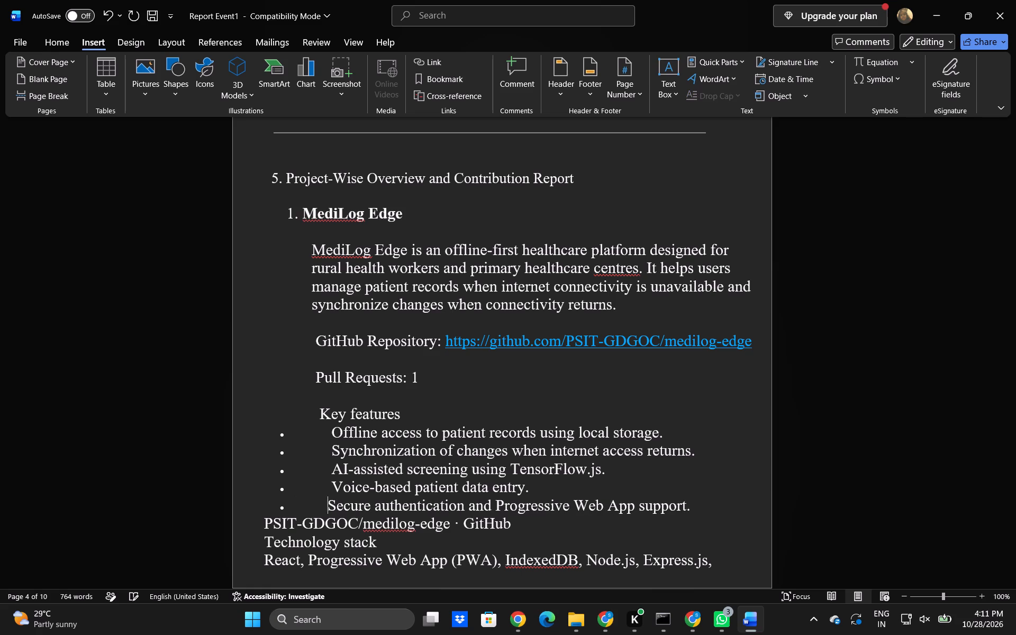
{"action": "key", "text": "space"}
{"action": "key", "text": "space"}
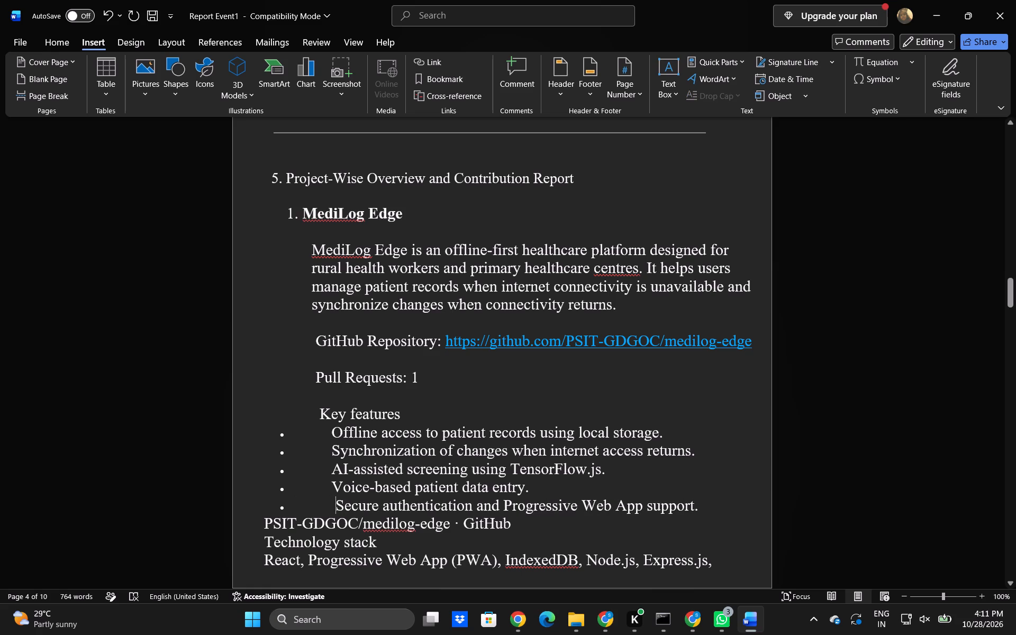
{"action": "key", "text": "BackSpace"}
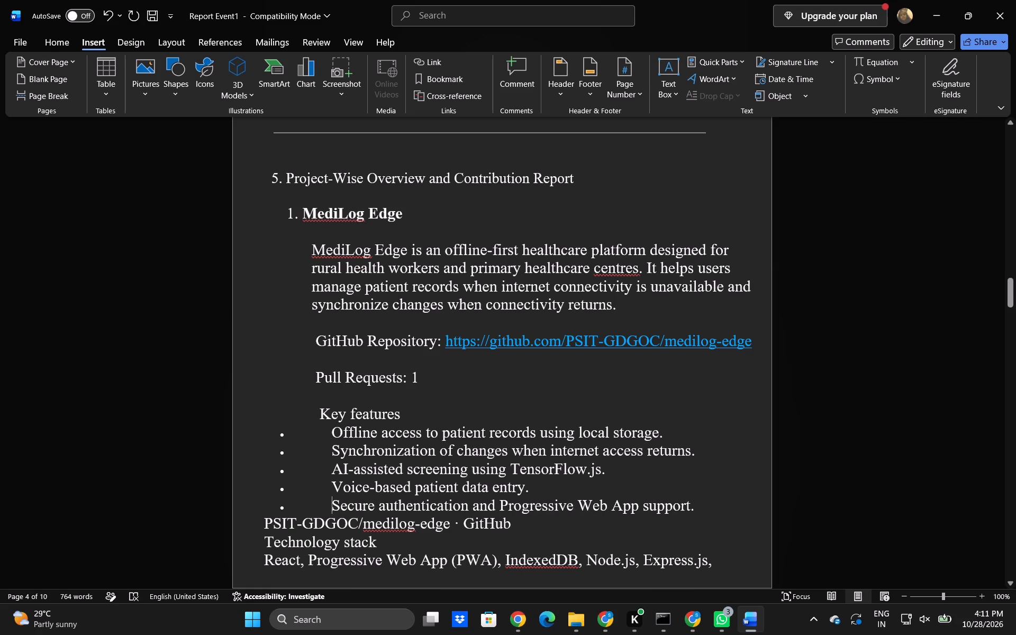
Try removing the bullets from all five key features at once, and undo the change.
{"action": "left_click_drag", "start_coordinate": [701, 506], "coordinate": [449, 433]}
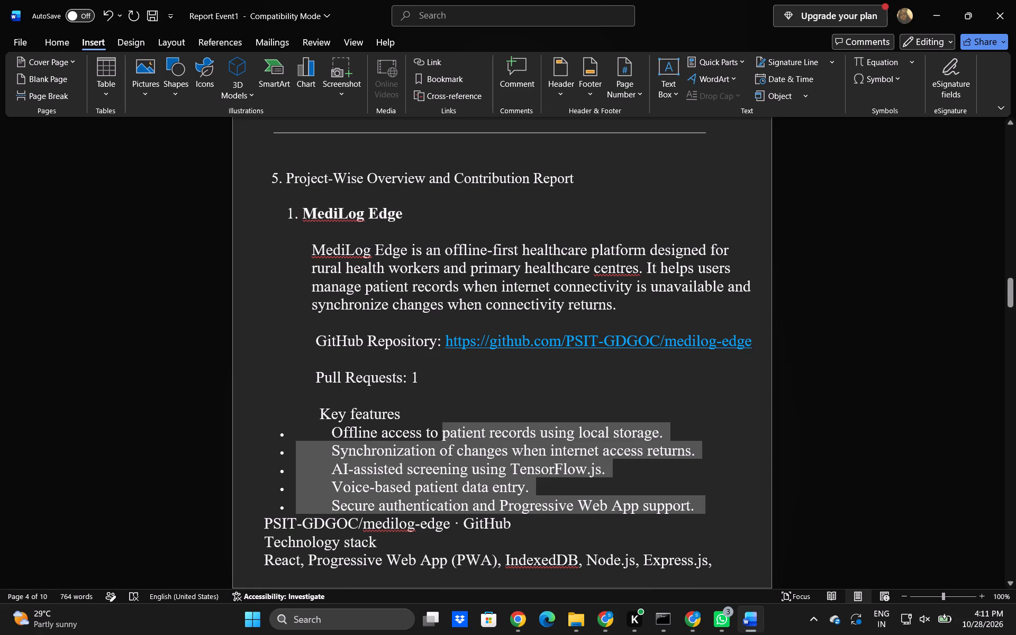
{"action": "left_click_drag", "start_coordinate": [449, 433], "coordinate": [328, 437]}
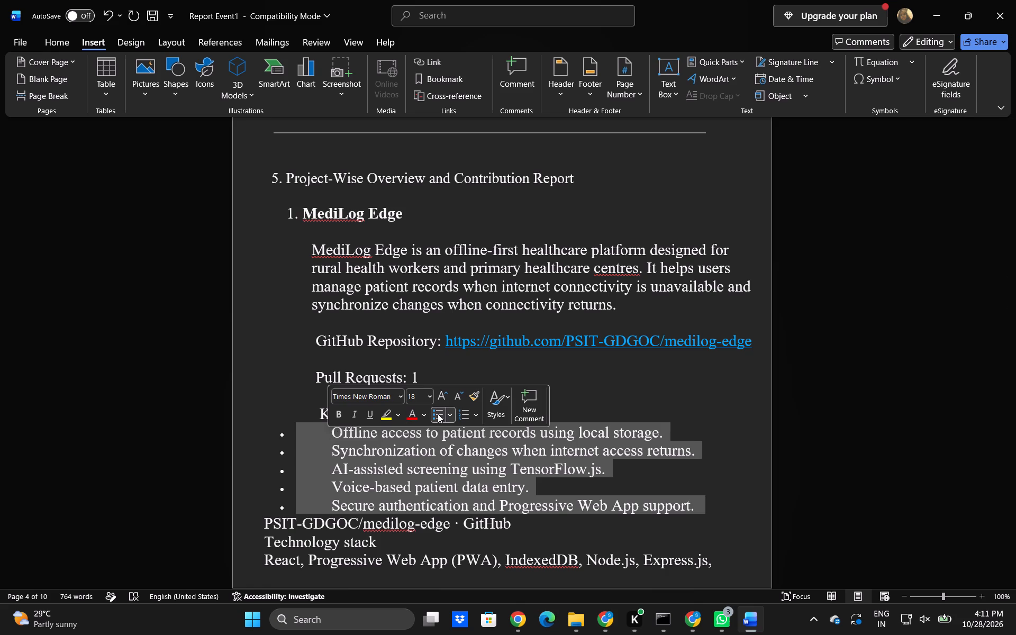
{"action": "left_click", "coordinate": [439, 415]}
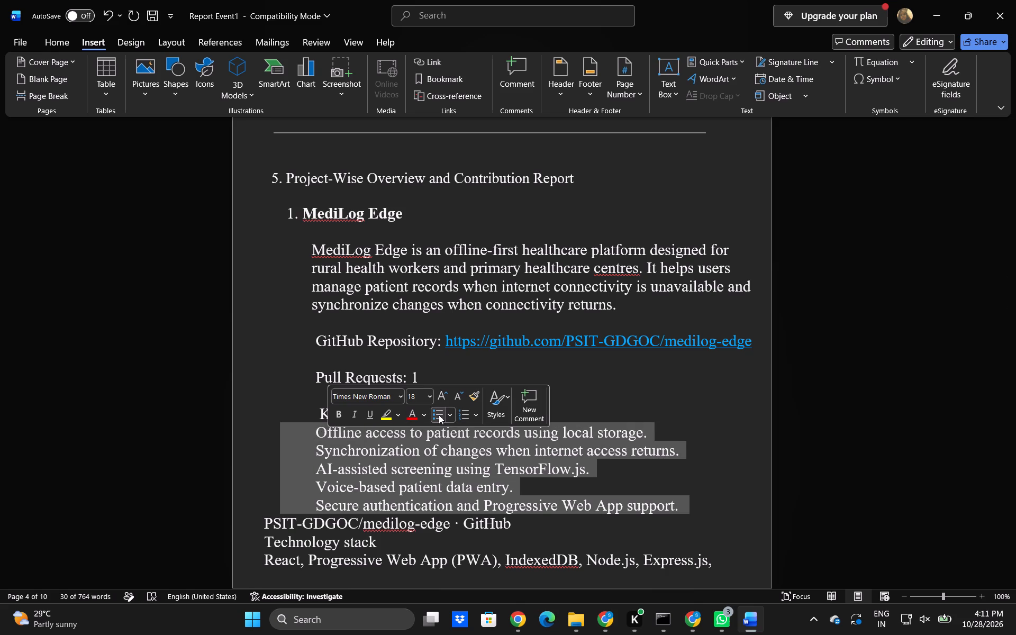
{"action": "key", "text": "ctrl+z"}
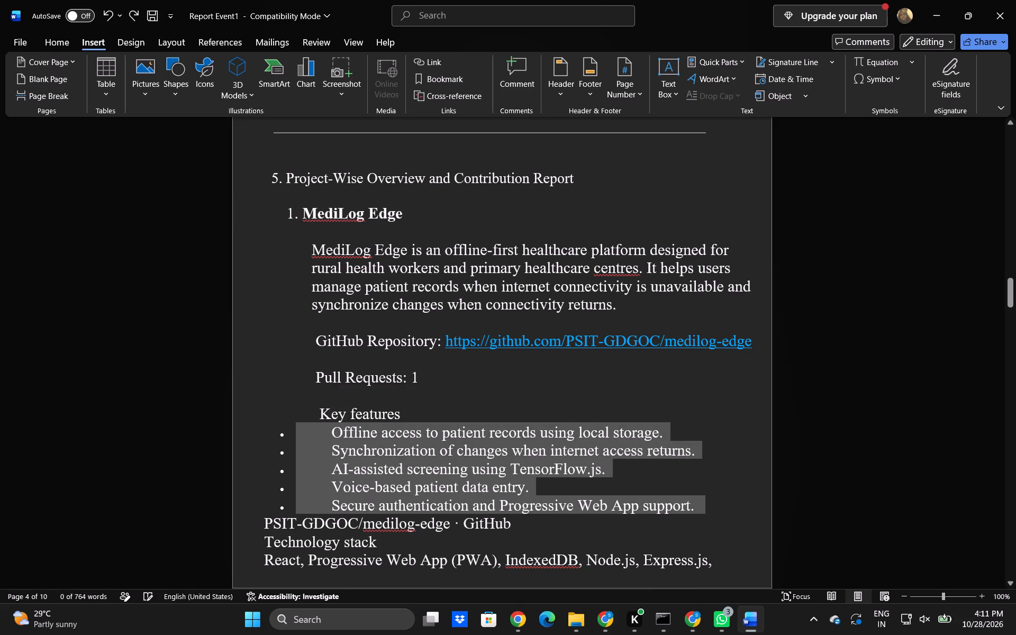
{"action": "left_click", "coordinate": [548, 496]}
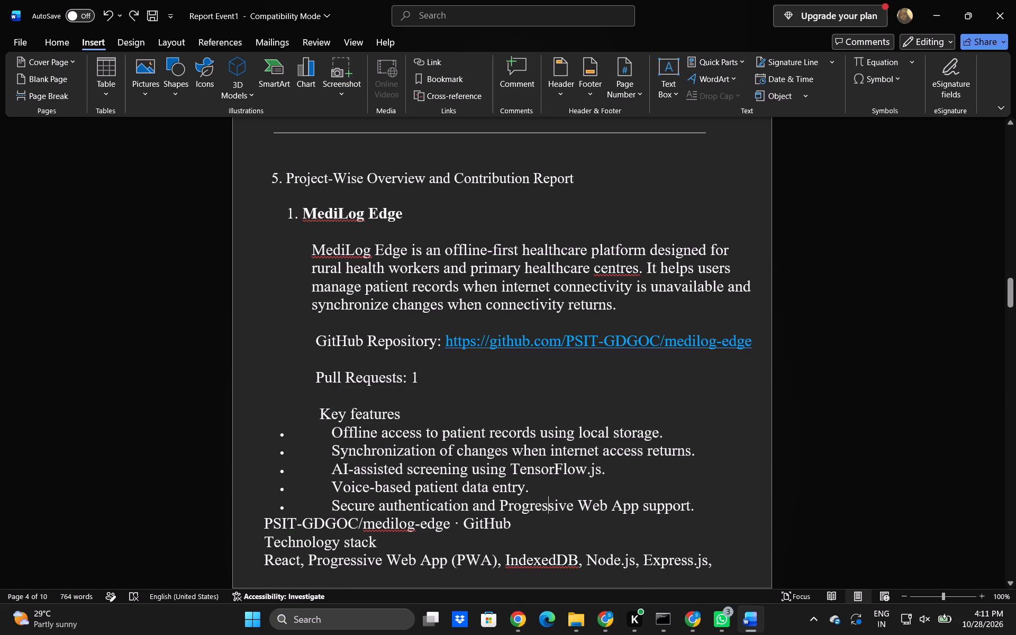
Remove the bullet from each of the five key features individually, keeping the indented text in place.
{"action": "left_click", "coordinate": [334, 431]}
{"action": "left_click", "coordinate": [289, 437]}
{"action": "key", "text": "BackSpace"}
{"action": "key", "text": "Down"}
{"action": "key", "text": "BackSpace"}
{"action": "key", "text": "Down"}
{"action": "key", "text": "BackSpace"}
{"action": "key", "text": "Down"}
{"action": "key", "text": "BackSpace"}
{"action": "key", "text": "Down"}
{"action": "key", "text": "BackSpace"}
Apply solid round bullets to the five indented key features, from "Offline access" to "Secure authentication".
{"action": "left_click_drag", "start_coordinate": [701, 505], "coordinate": [497, 440]}
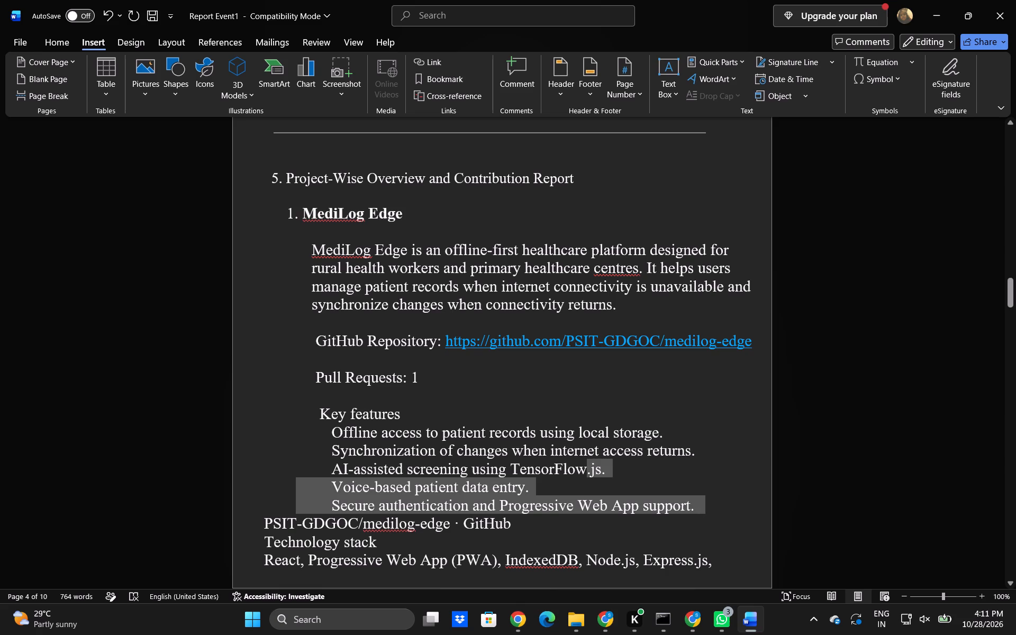
{"action": "left_click_drag", "start_coordinate": [497, 440], "coordinate": [351, 427]}
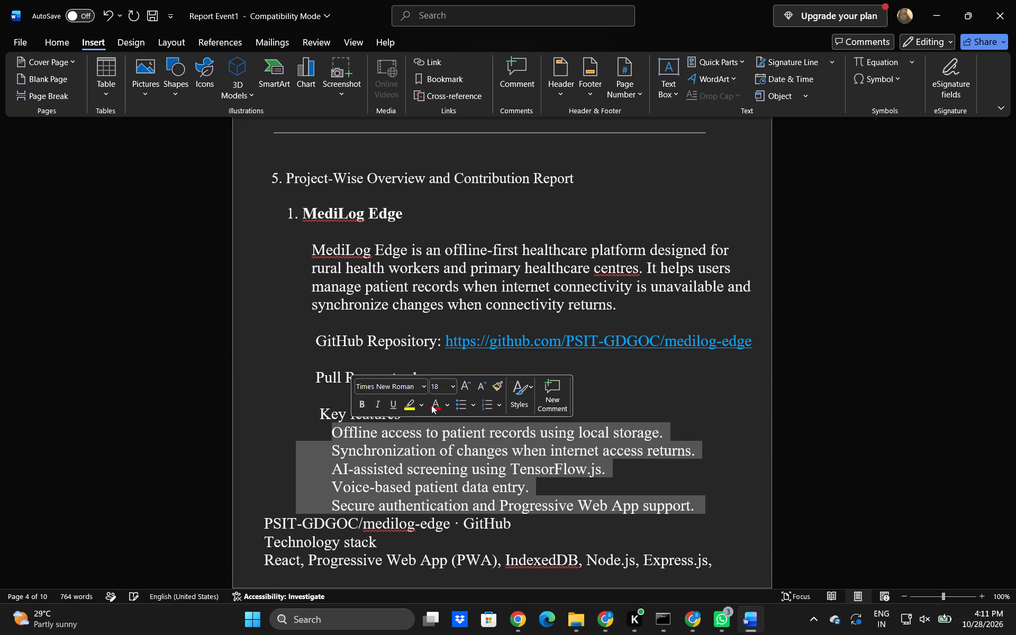
{"action": "left_click", "coordinate": [455, 408]}
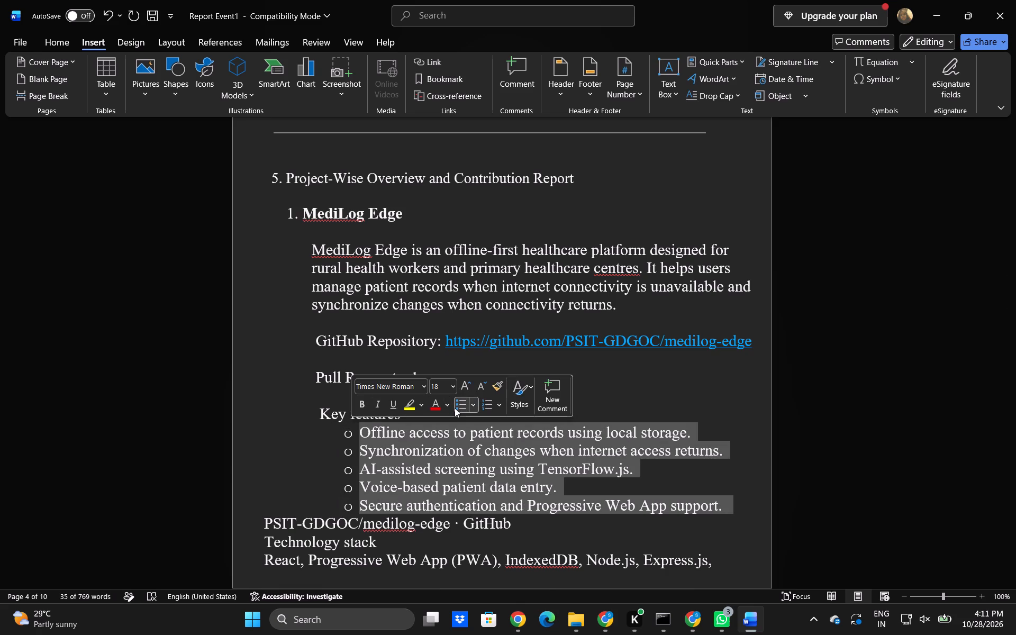
{"action": "left_click", "coordinate": [476, 402]}
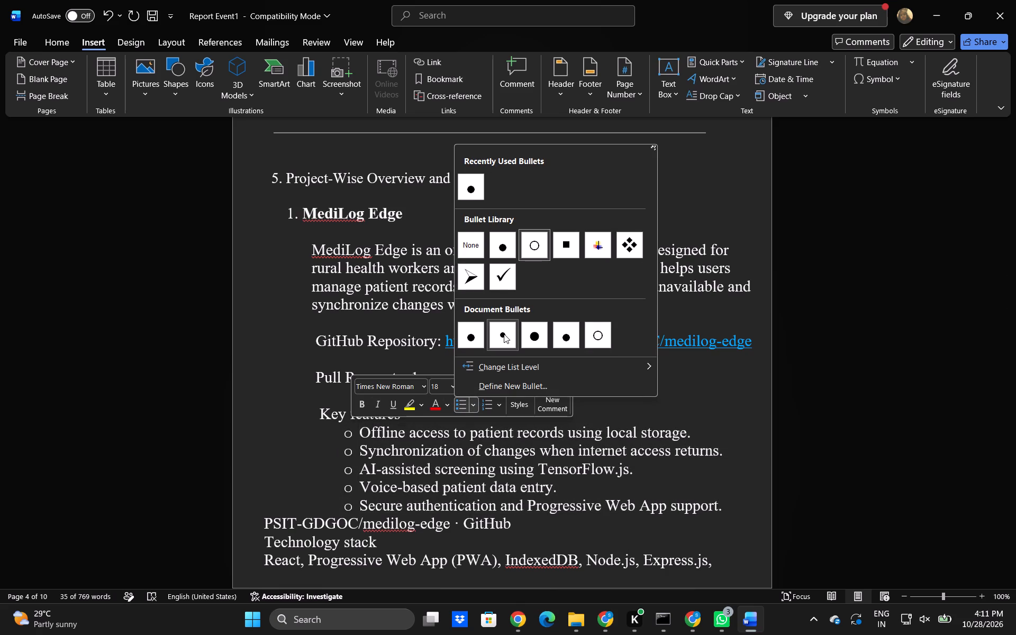
Change the hollow bullets of the five MediLog Edge key features to the small solid round bullet already used in the document.
{"action": "left_click", "coordinate": [504, 334]}
{"action": "left_click", "coordinate": [616, 395]}
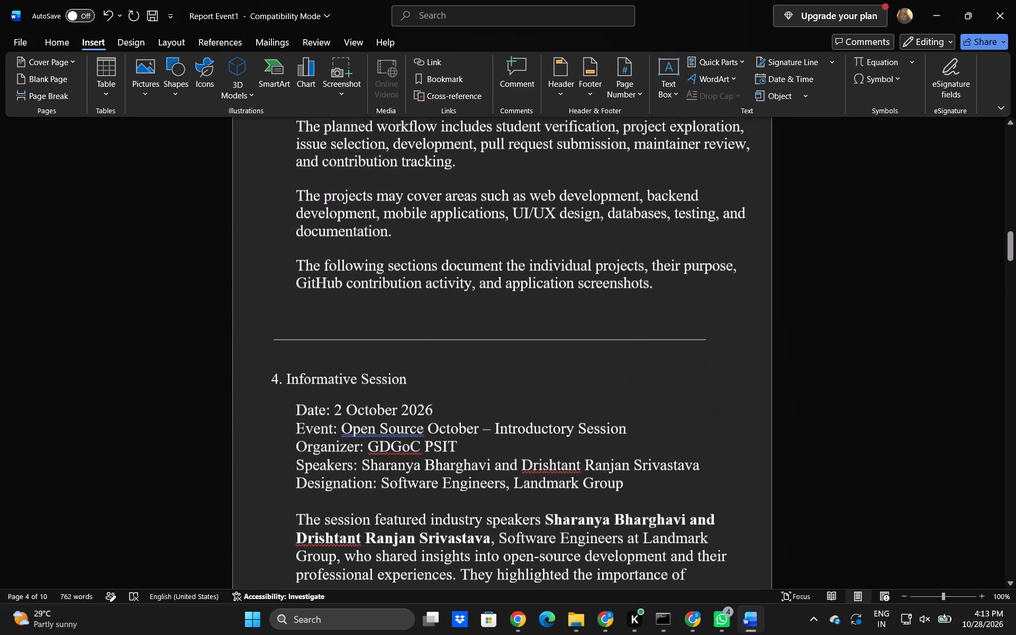
{"action": "scroll", "coordinate": [447, 447], "scroll_direction": "up", "scroll_amount": 14}
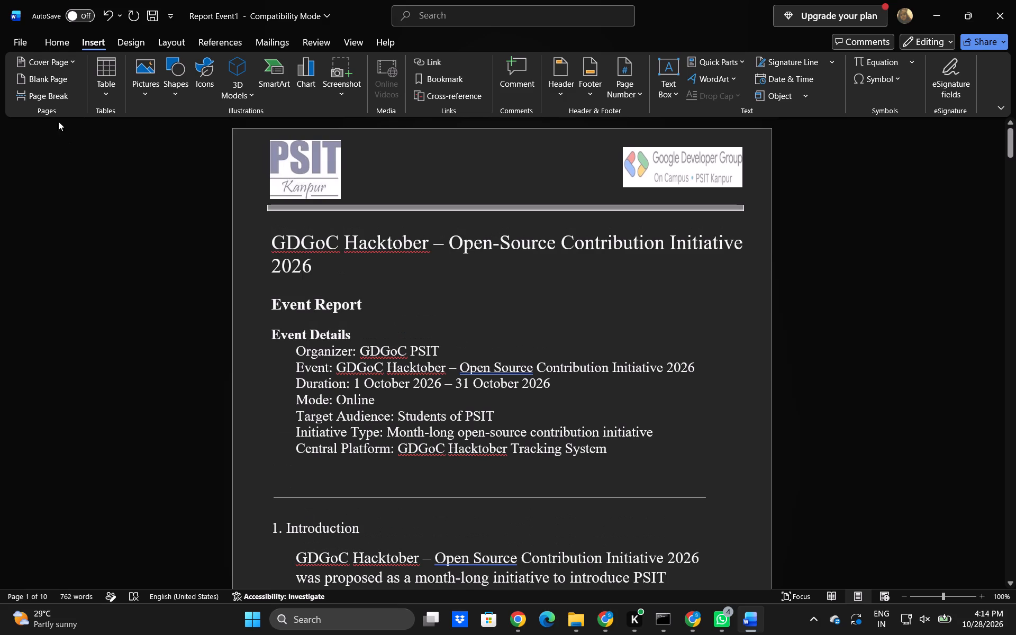
Open the print preview of the report.
{"action": "left_click", "coordinate": [18, 43]}
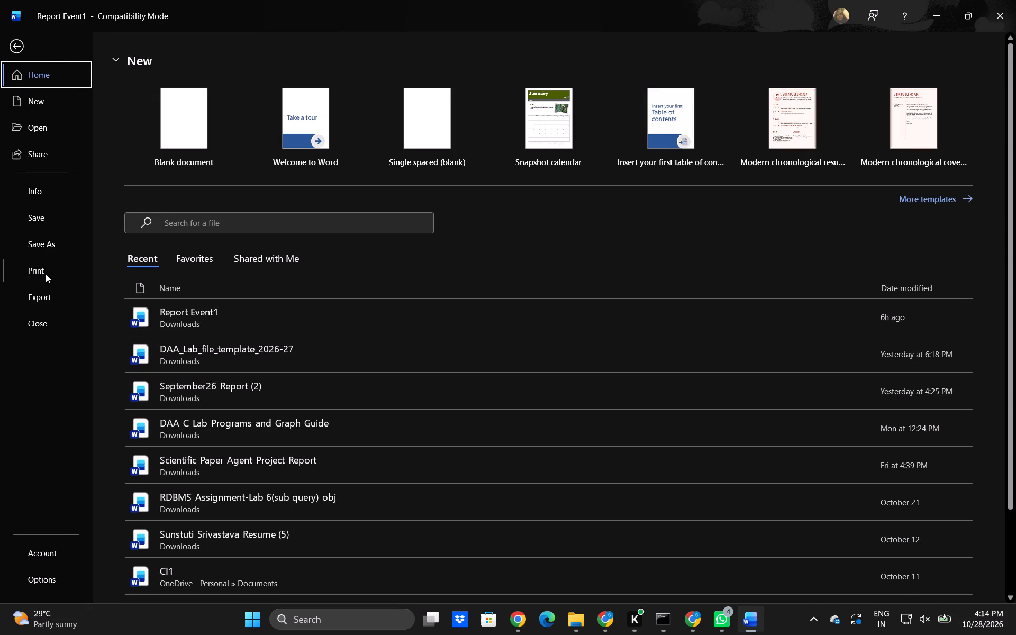
{"action": "left_click", "coordinate": [46, 274]}
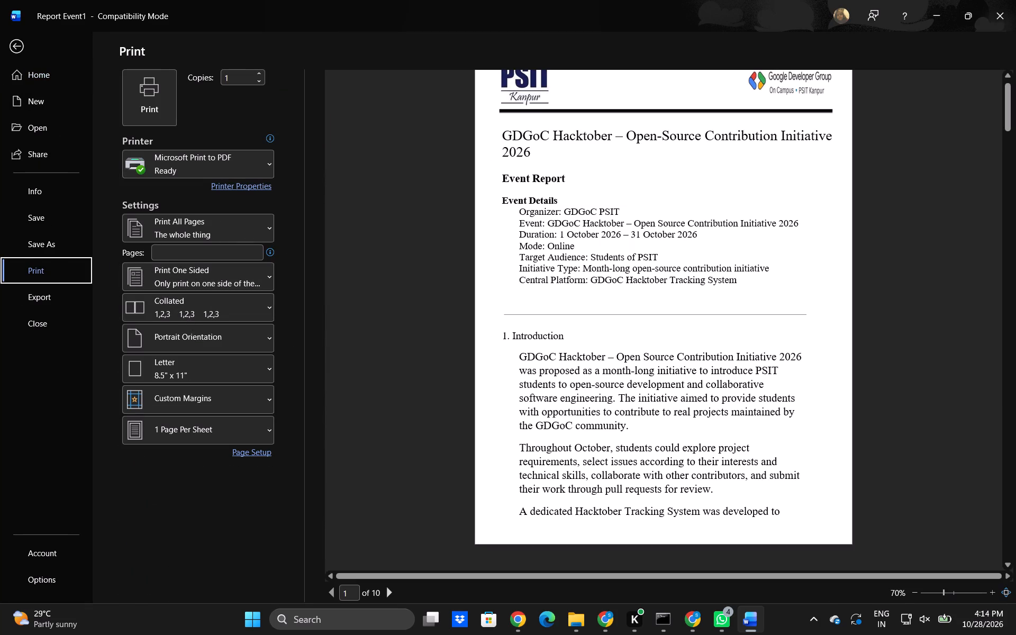
Set up a custom print range covering pages 1-4 of the report, checking in the preview where the content ends.
{"action": "left_click", "coordinate": [186, 220]}
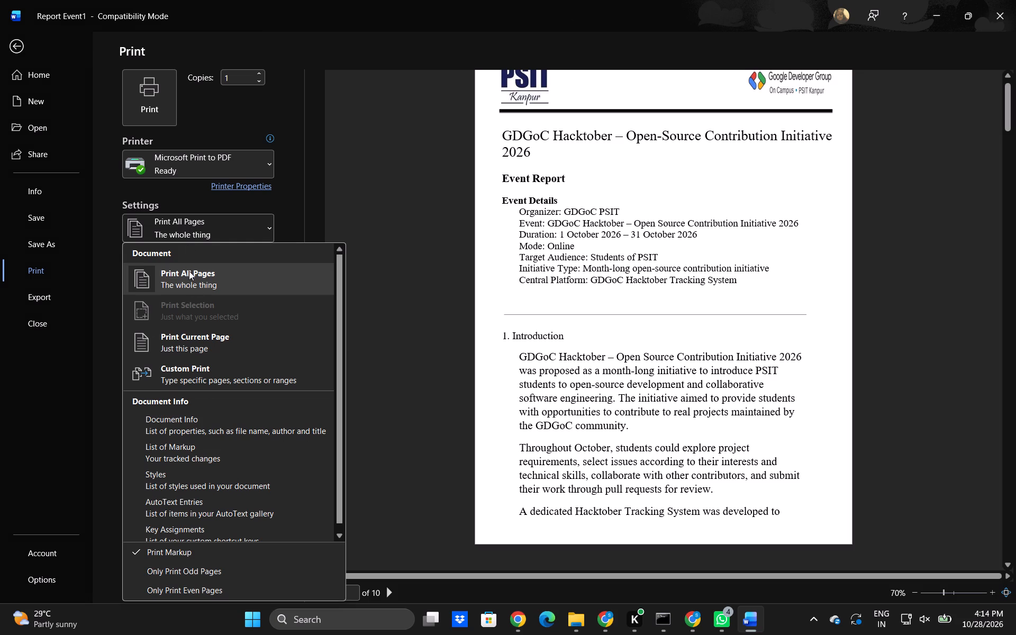
{"action": "left_click", "coordinate": [185, 358]}
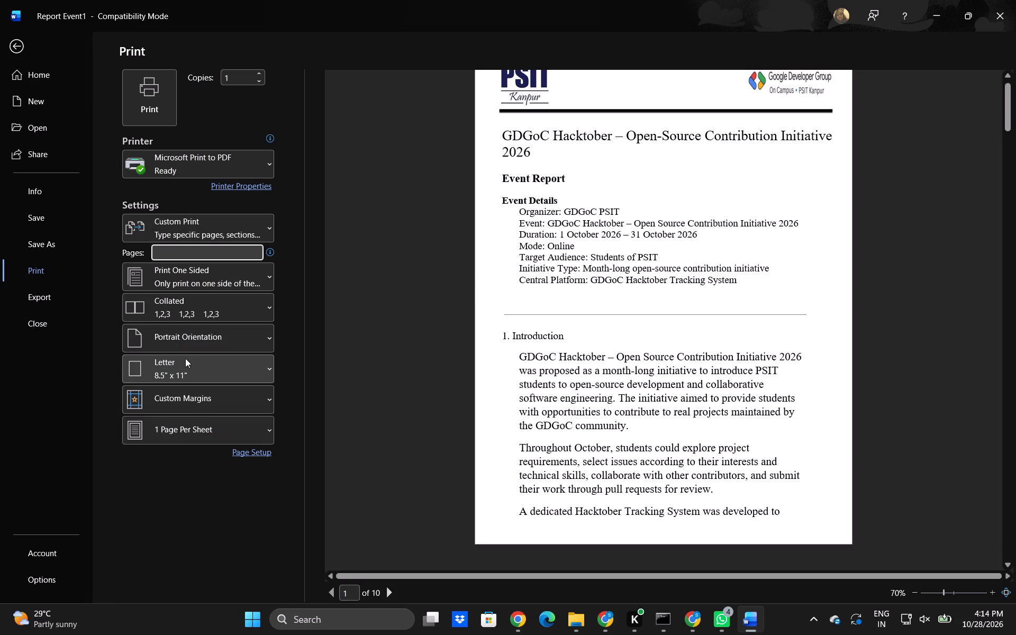
{"action": "left_click", "coordinate": [1006, 564]}
{"action": "double_click", "coordinate": [1006, 564]}
{"action": "left_click", "coordinate": [1006, 564]}
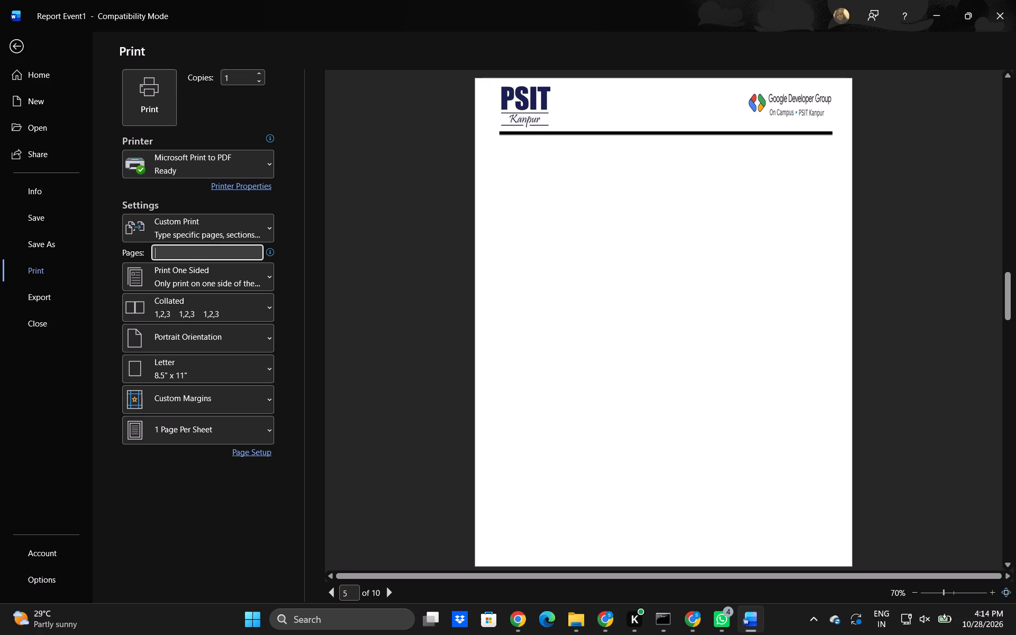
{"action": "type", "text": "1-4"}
Print the selected pages with Microsoft Print to PDF and save the output in Downloads as HACKTOBER.
{"action": "left_click", "coordinate": [169, 98]}
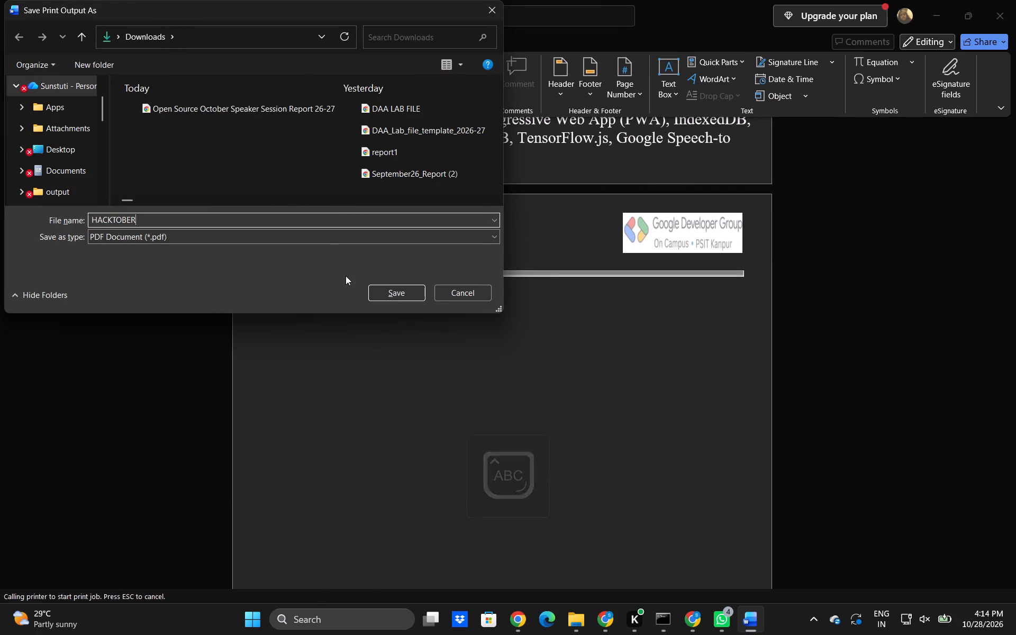
{"action": "left_click", "coordinate": [382, 288]}
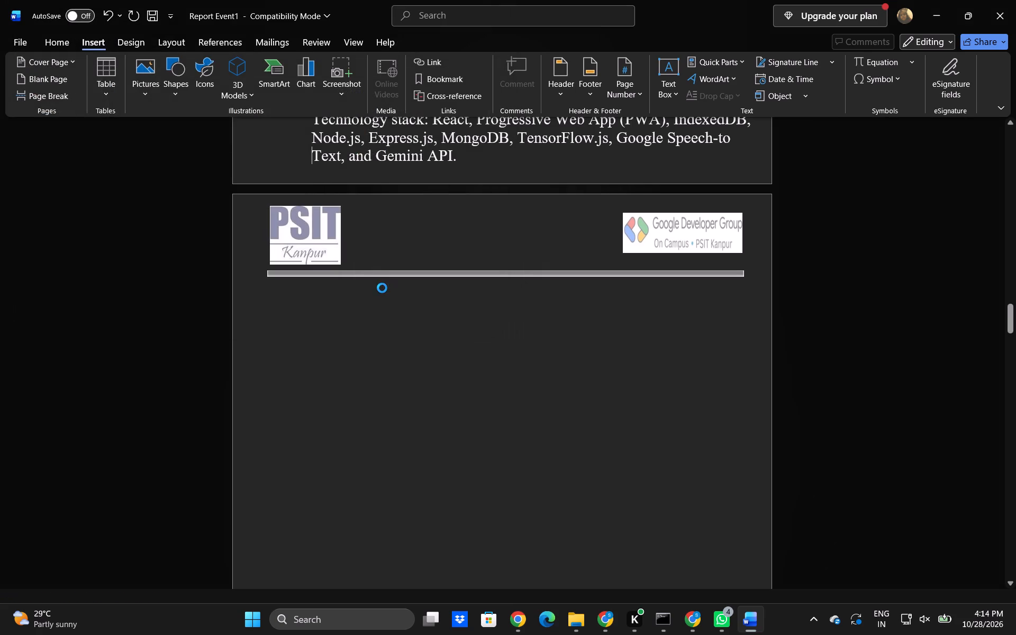